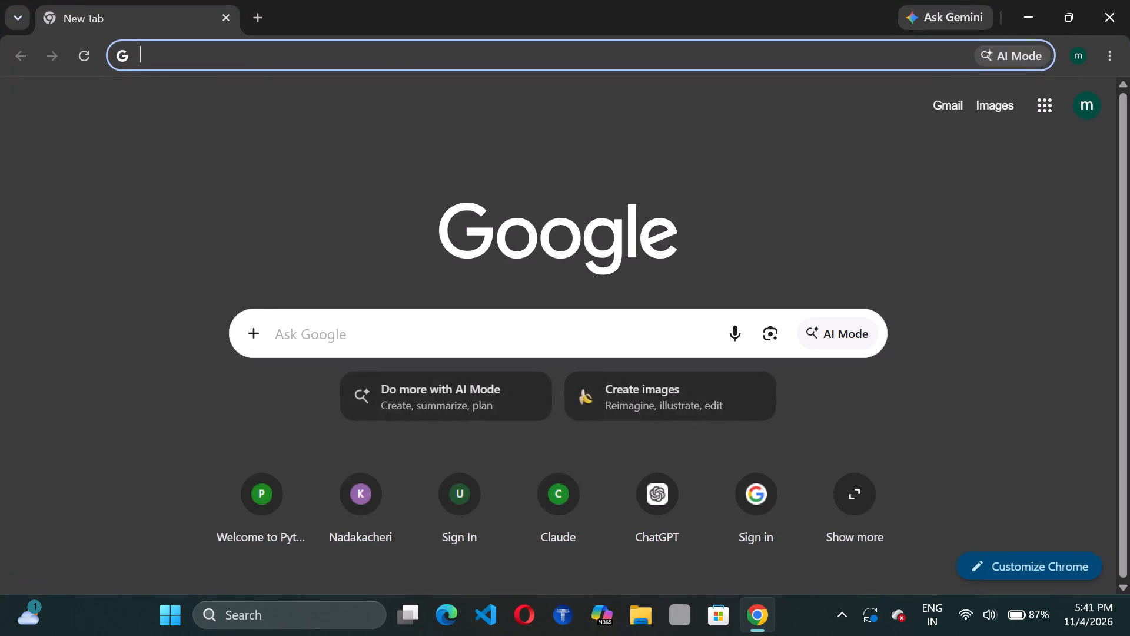
# Search Google for "reva student portal" and open REVA University's SLCM (Student Life Cycle Management) result at reva.edu.in/slcm.
pyautogui.click(295, 355)
pyautogui.click(302, 367)
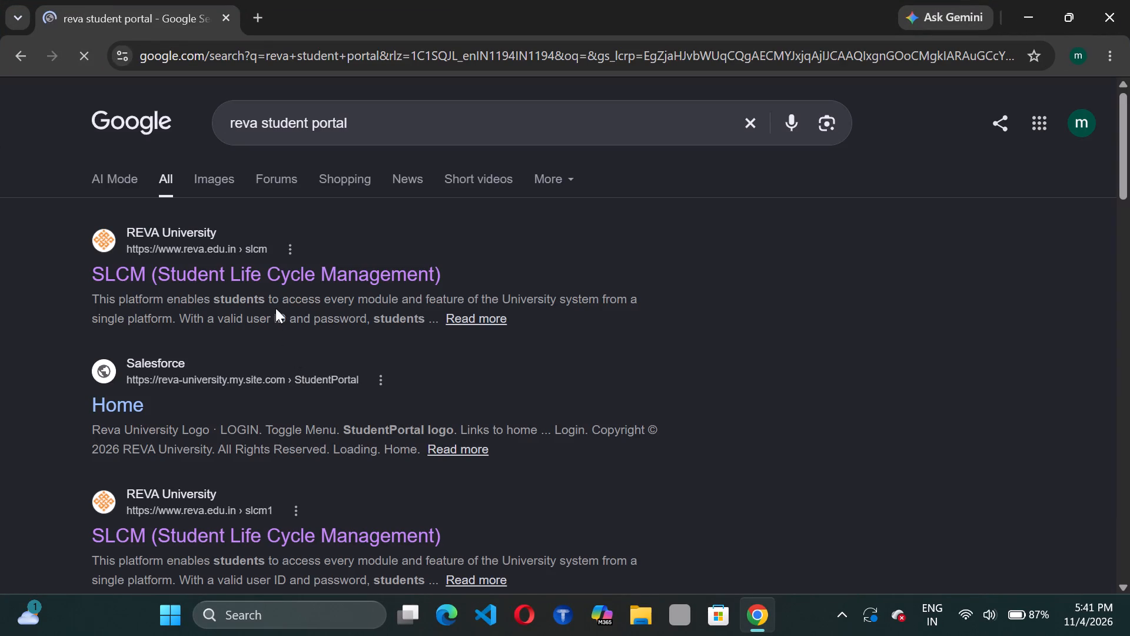
pyautogui.click(267, 278)
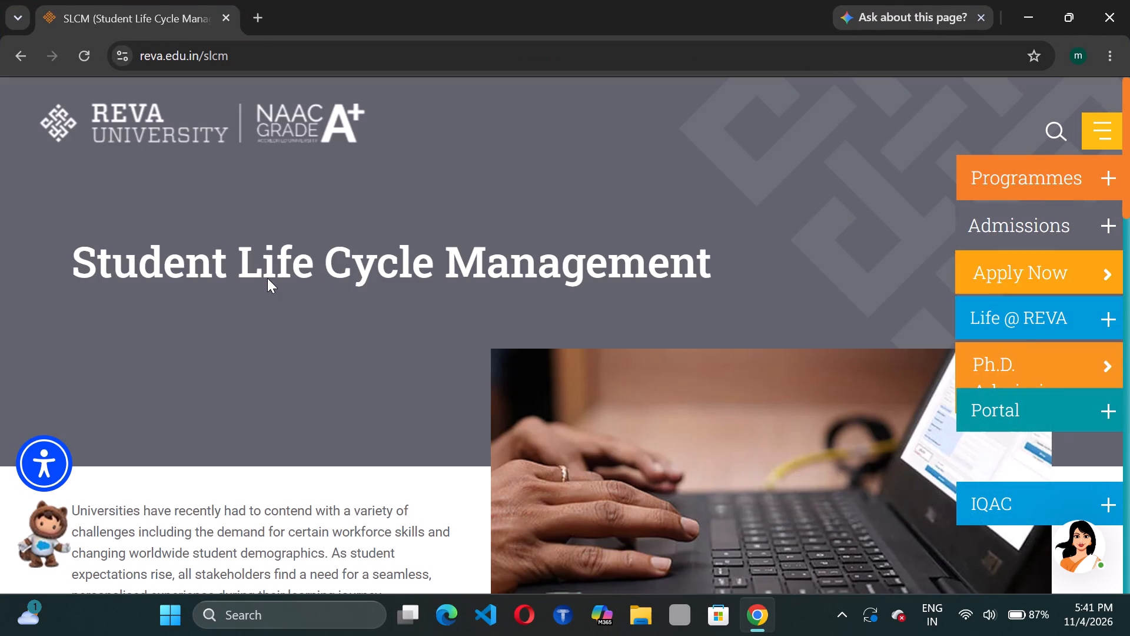
# Expand the Portal links on the REVA University Student Life Cycle Management page.
pyautogui.click(994, 417)
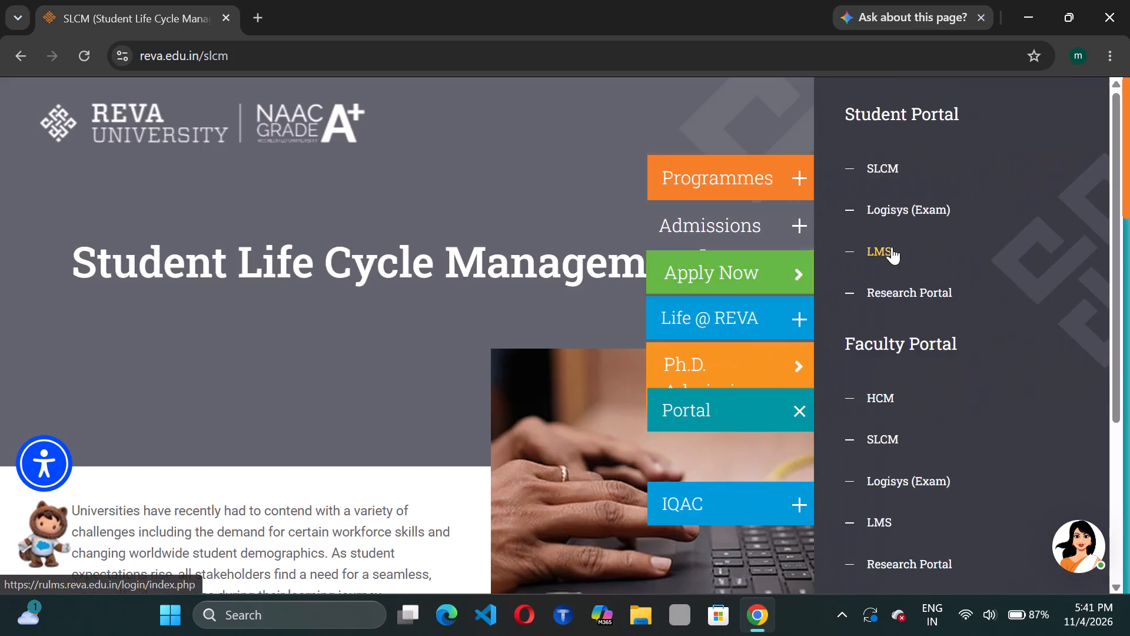
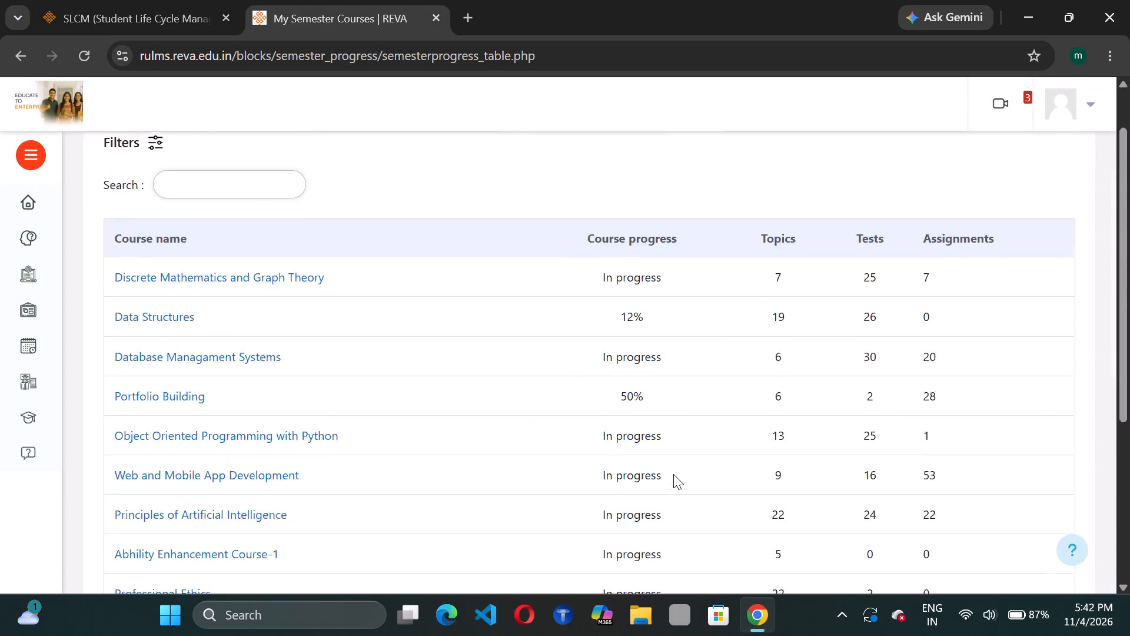
# Open the Portfolio Building course from the semester courses list.
pyautogui.scroll(-1, 673, 474)
pyautogui.click(176, 271)
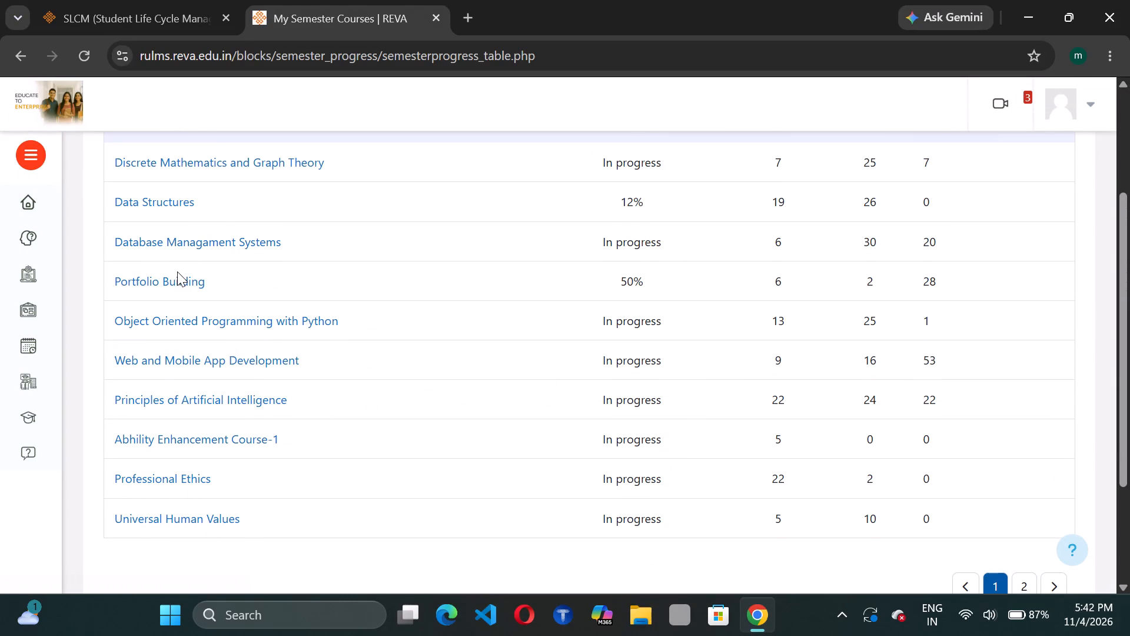
pyautogui.click(177, 275)
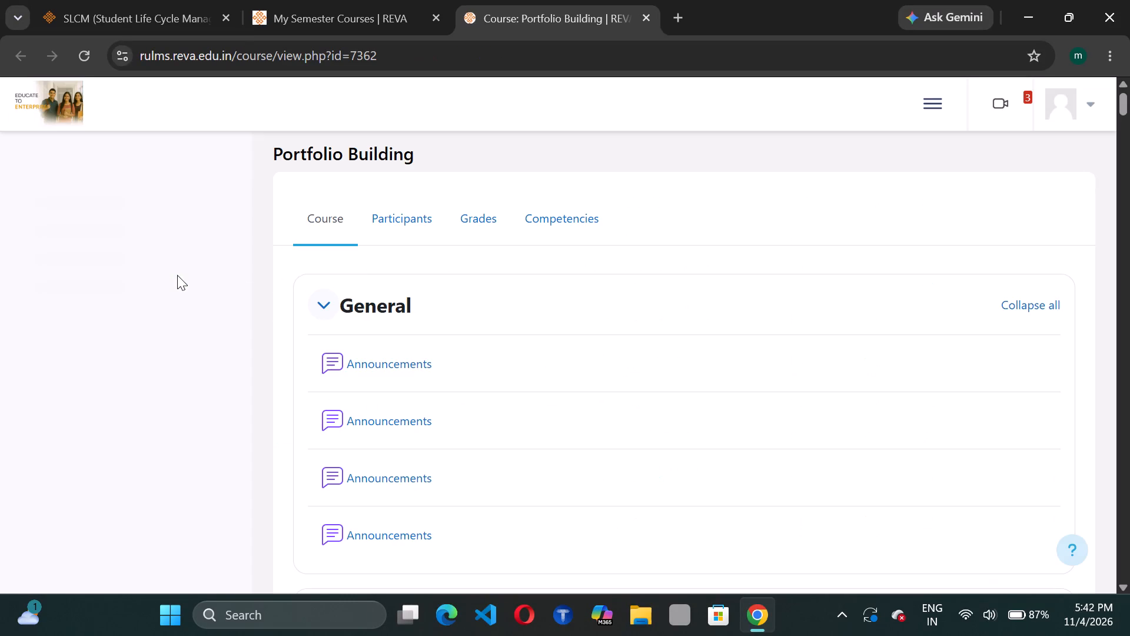
# Open the Professional Profile & Portfolio submission assignment under section PB-3B in the course contents.
pyautogui.scroll(-1, 358, 267)
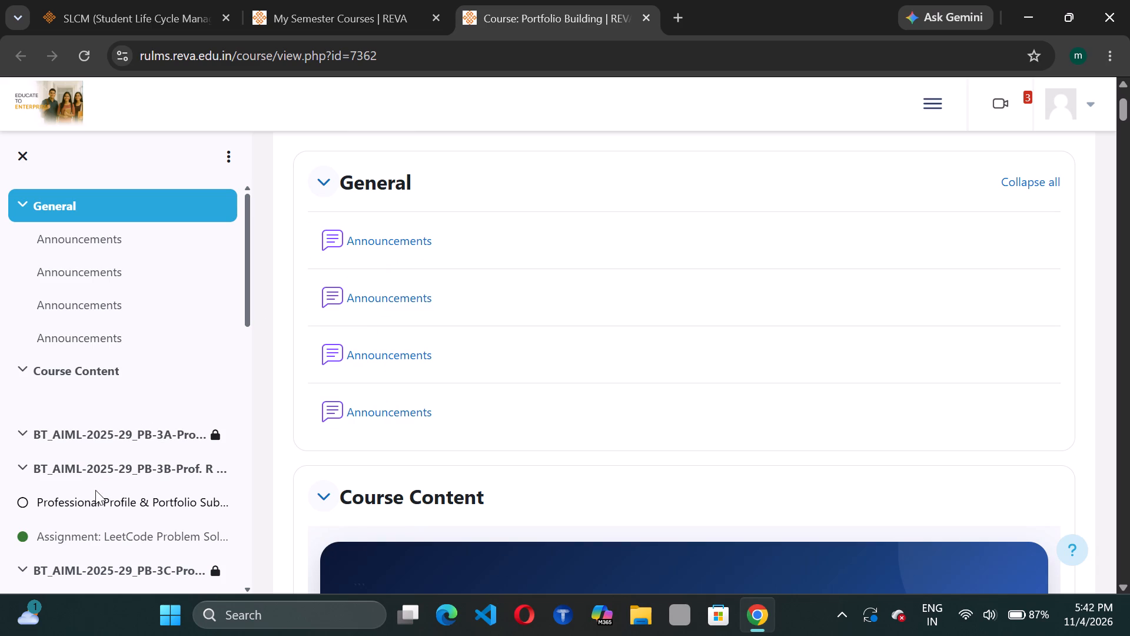
pyautogui.click(96, 499)
pyautogui.scroll(-2, 473, 442)
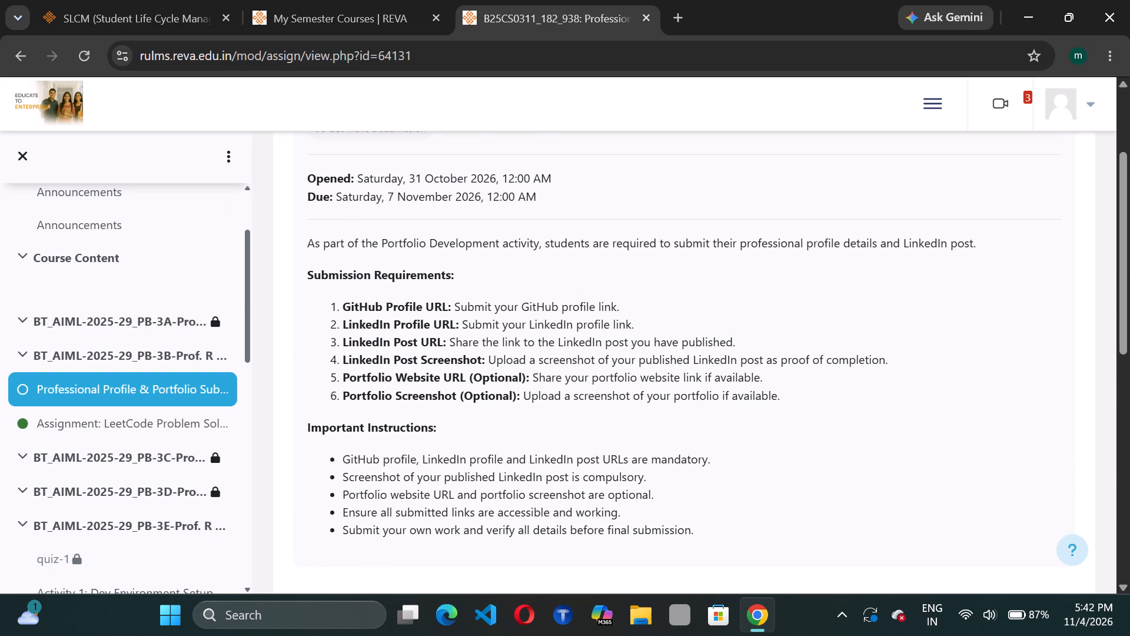
# Copy the six numbered items under Submission Requirements, from GitHub Profile URL through Portfolio Screenshot (Optional).
pyautogui.moveTo(341, 301); pyautogui.dragTo(411, 440)
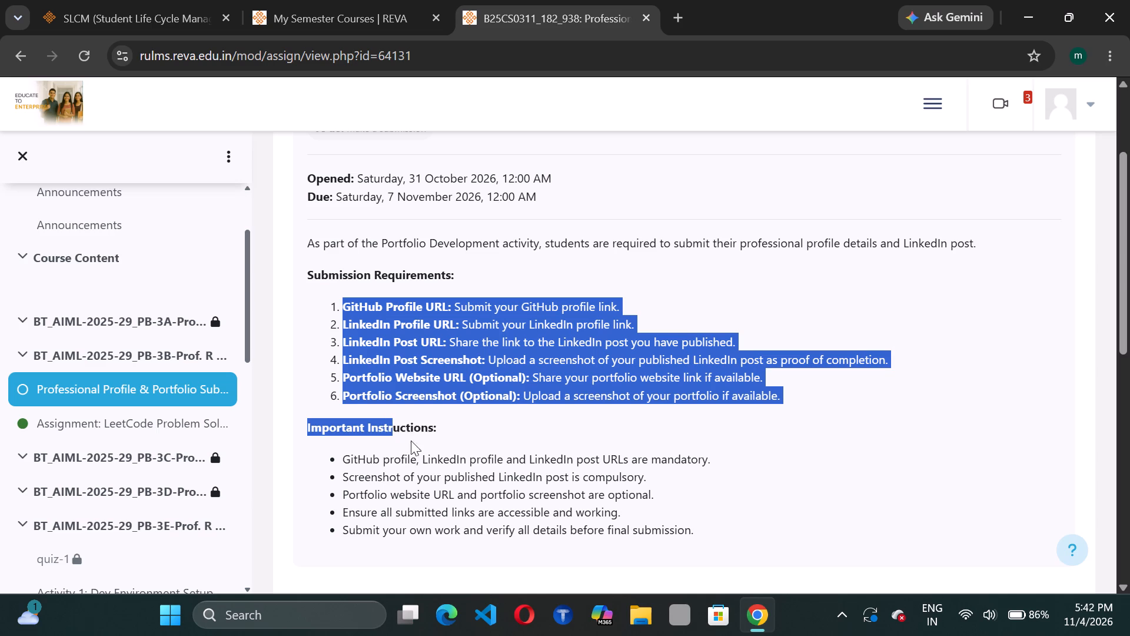
pyautogui.moveTo(411, 440); pyautogui.dragTo(779, 402)
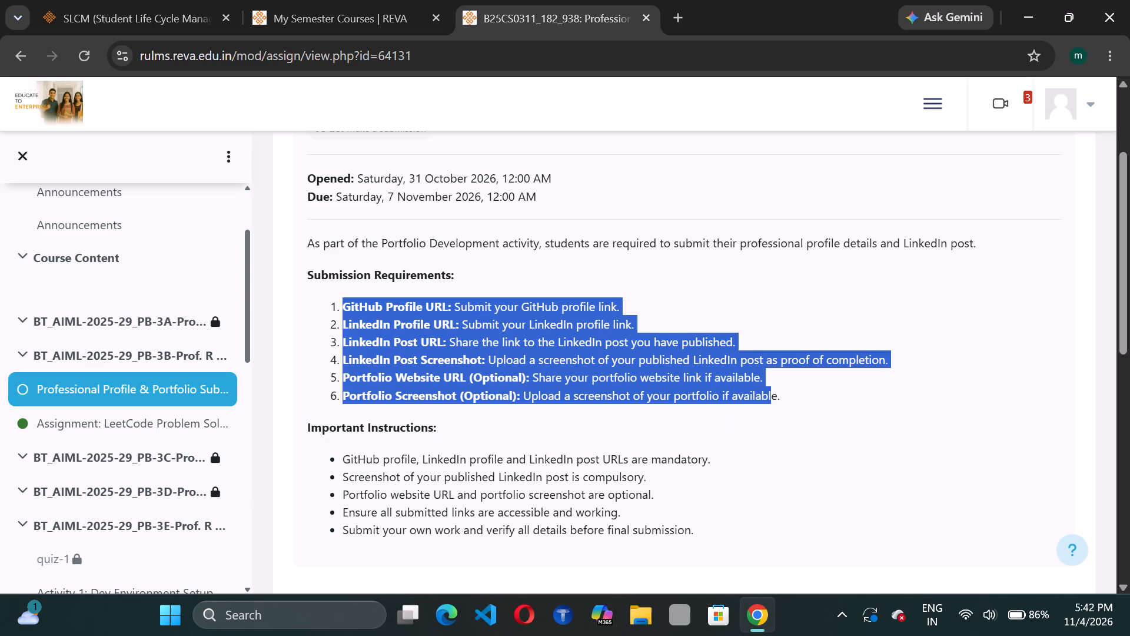
pyautogui.moveTo(779, 402); pyautogui.dragTo(782, 402)
pyautogui.hotkey('ctrl', 'c')
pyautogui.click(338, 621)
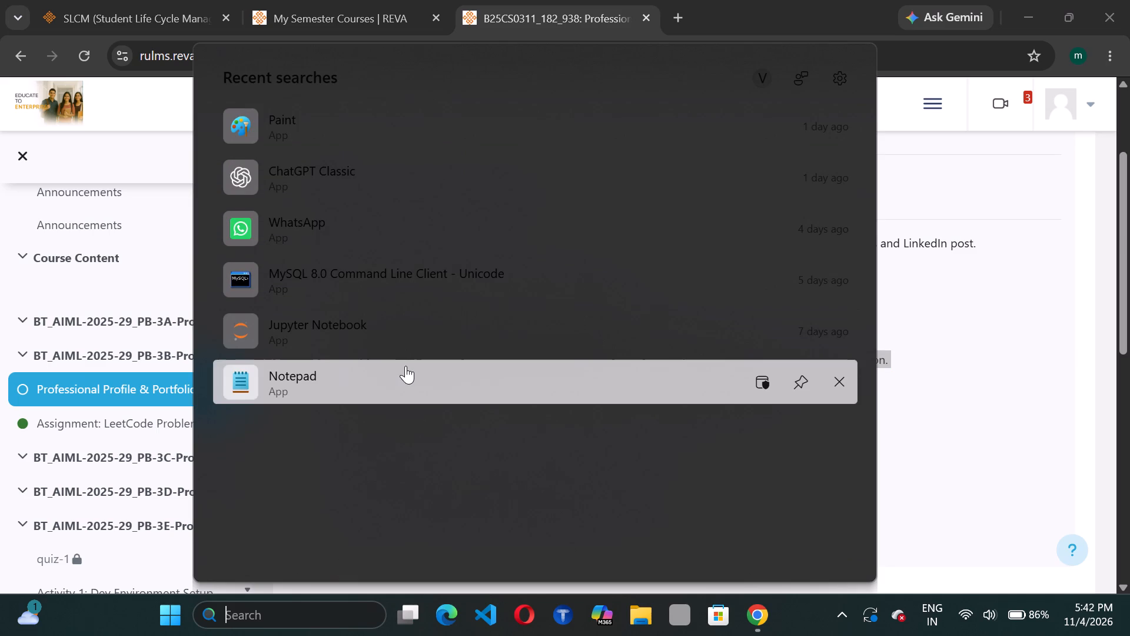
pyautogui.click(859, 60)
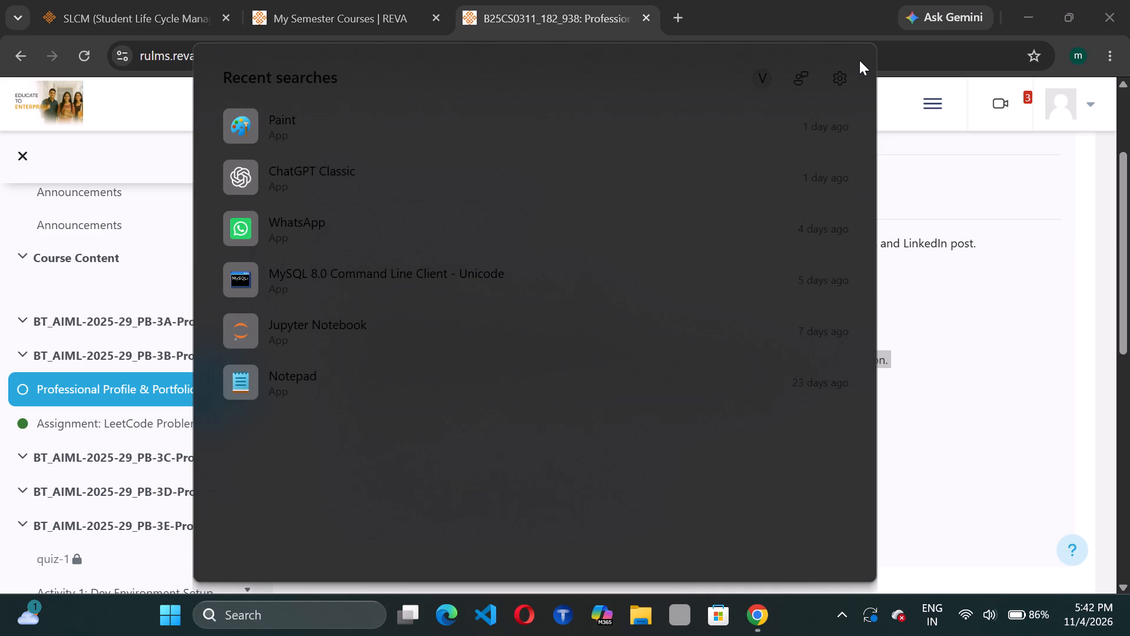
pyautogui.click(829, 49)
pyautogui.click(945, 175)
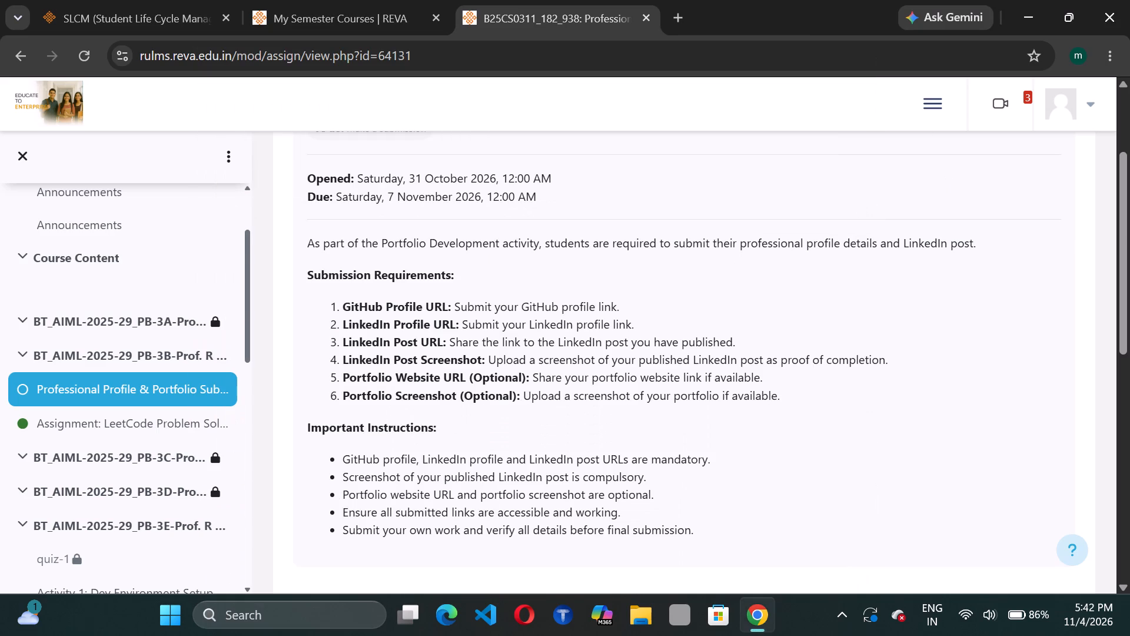
# Launch Microsoft Word.
pyautogui.click(168, 611)
pyautogui.click(424, 181)
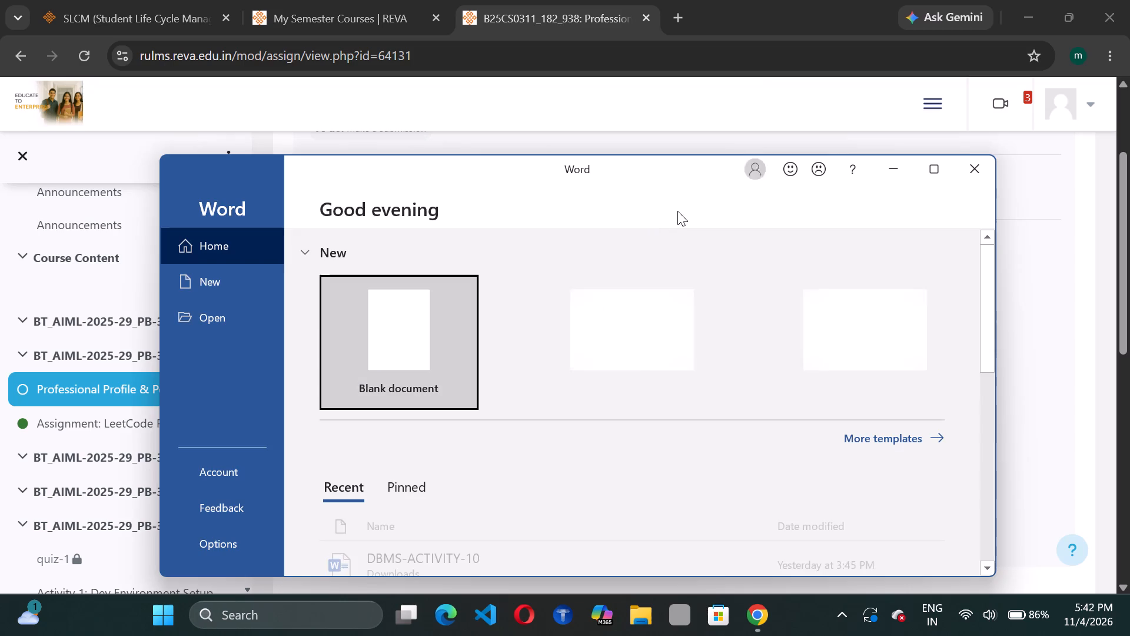
# Switch to Word, create a blank document and paste the copied list of assignment submission requirements.
pyautogui.click(930, 173)
pyautogui.click(254, 230)
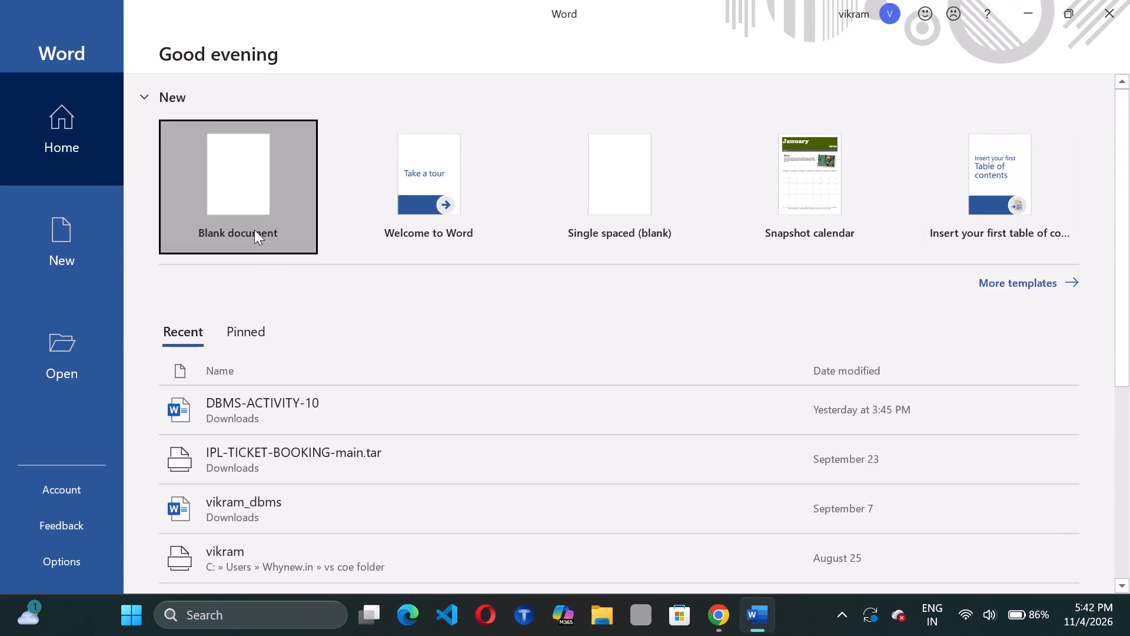
pyautogui.click(245, 200)
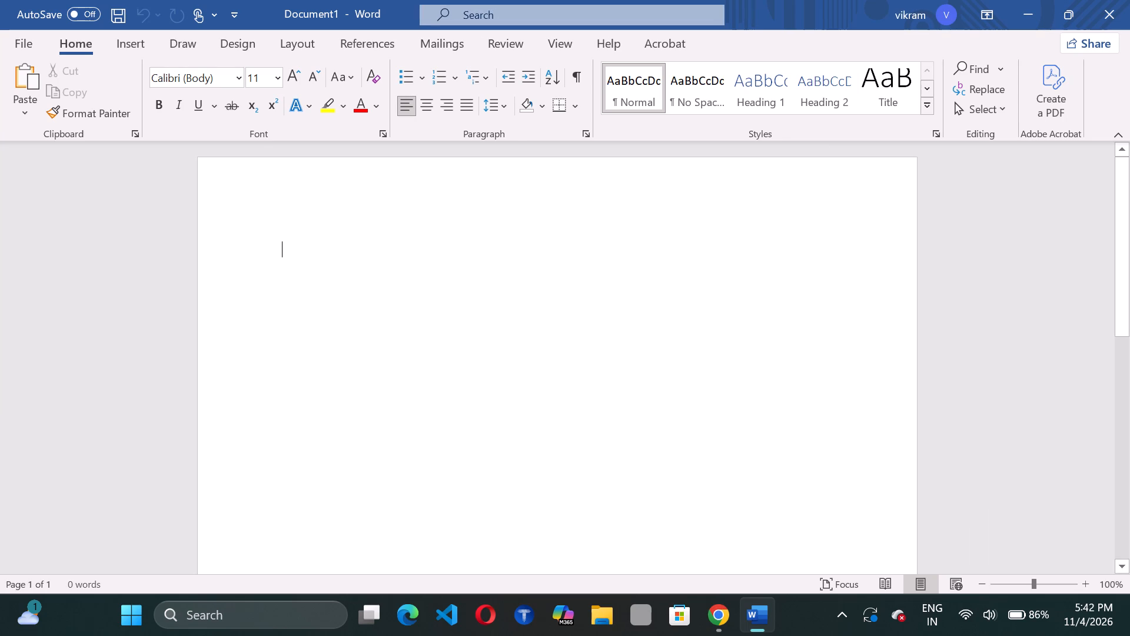
pyautogui.hotkey('ctrl', 'v')
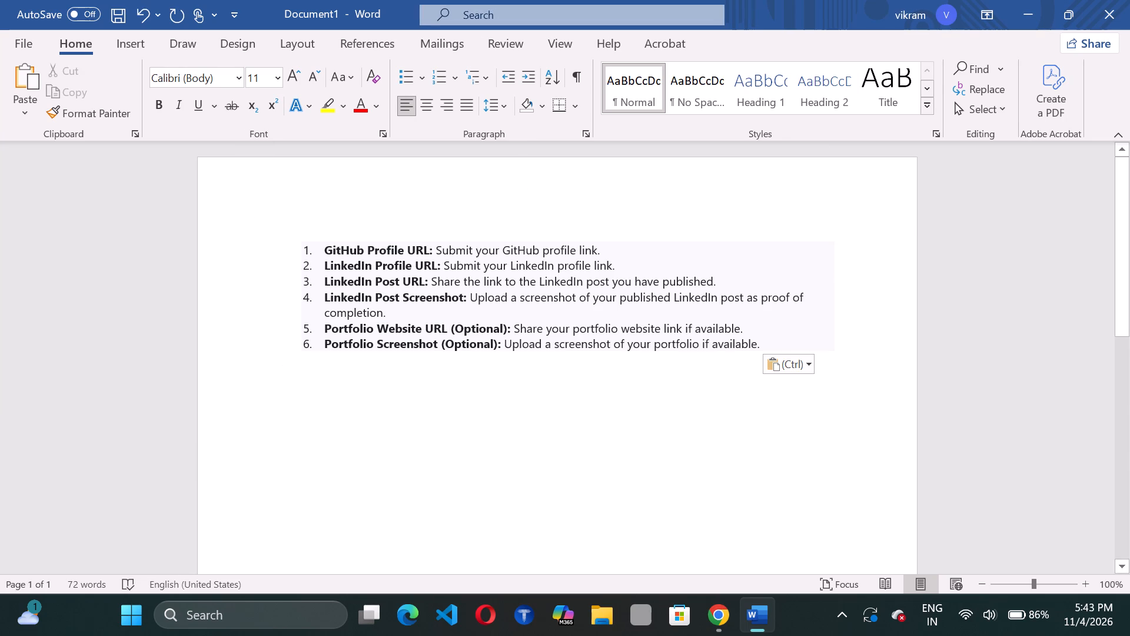
# Add an empty line after each of the six requirements, from GitHub Profile URL to Portfolio Screenshot (Optional).
pyautogui.click(605, 252)
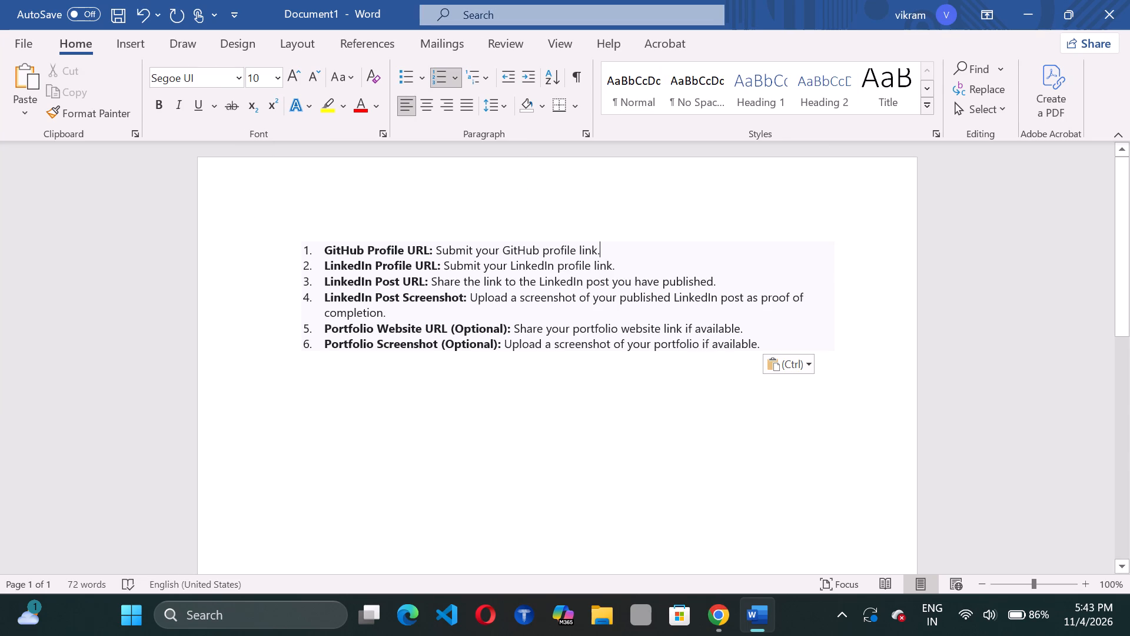
pyautogui.press('Return')
pyautogui.click(654, 280)
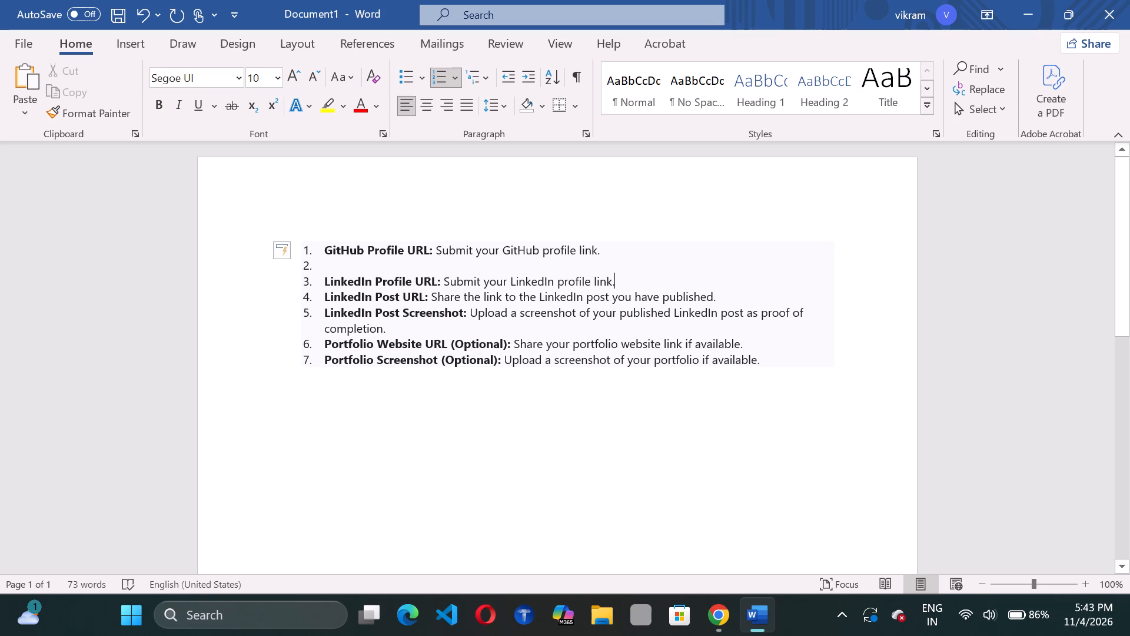
pyautogui.press('Return')
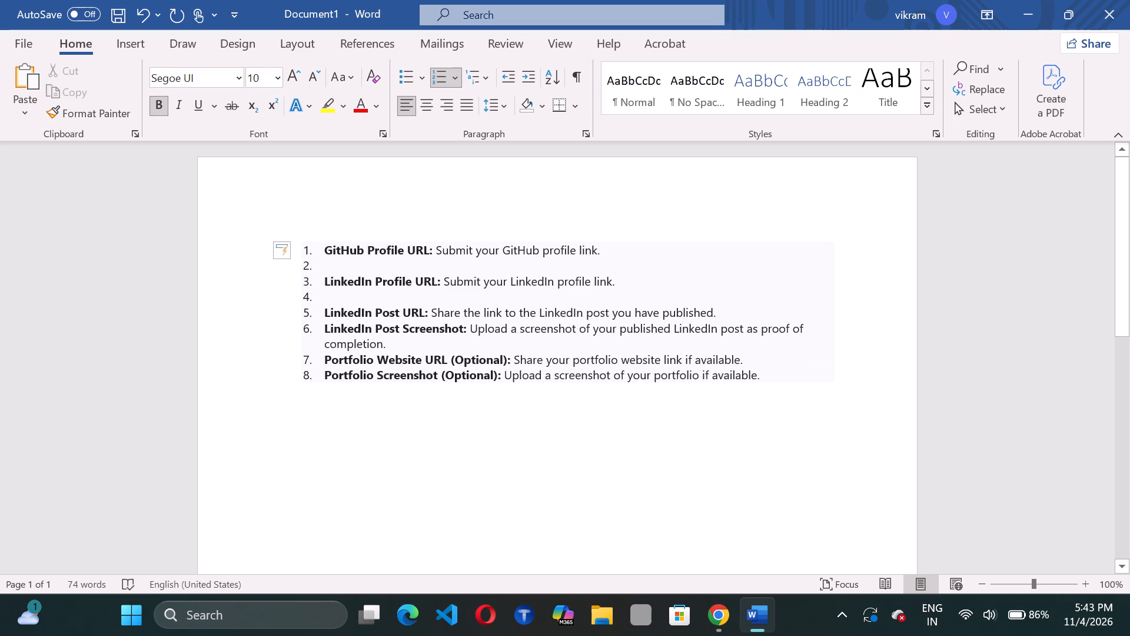
pyautogui.click(733, 313)
pyautogui.press('Return')
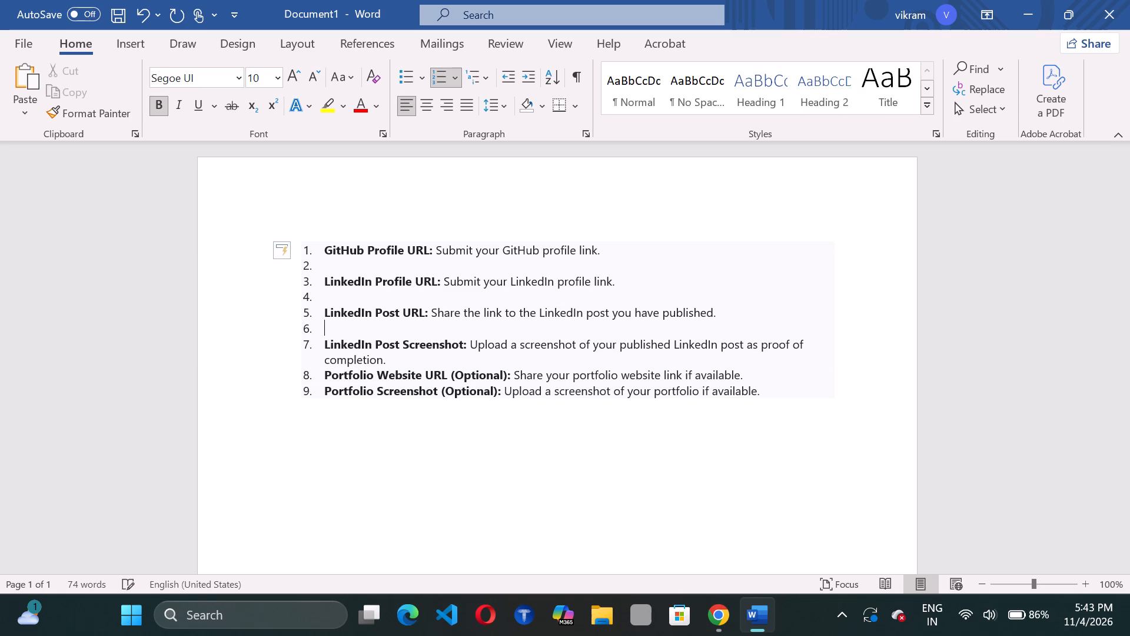
pyautogui.click(407, 359)
pyautogui.press('Return')
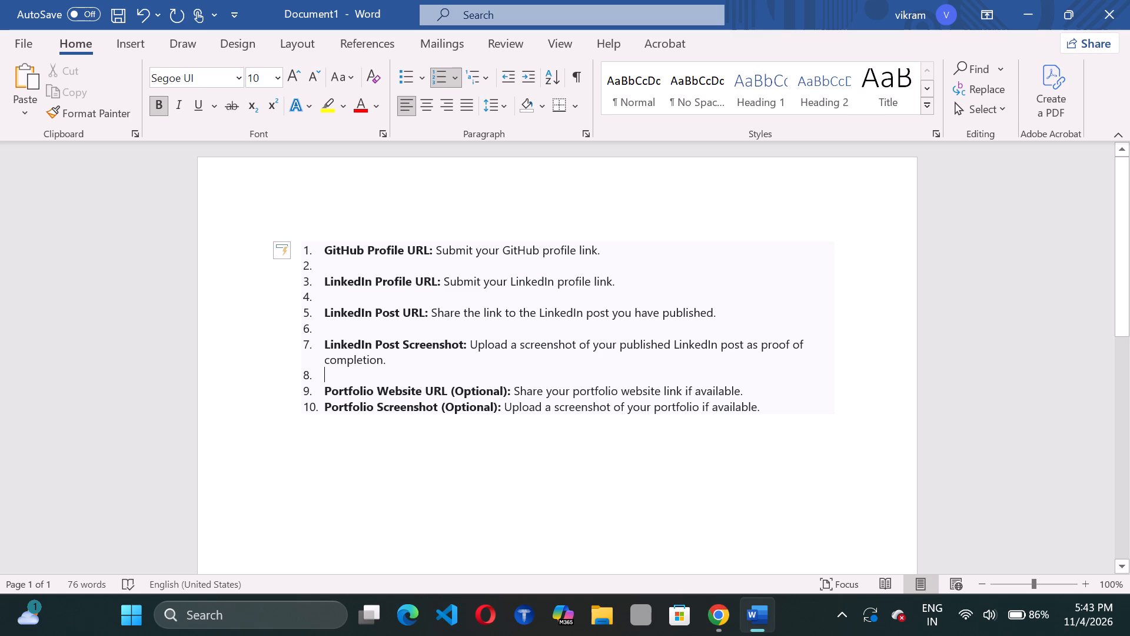
pyautogui.click(746, 391)
pyautogui.press('Return')
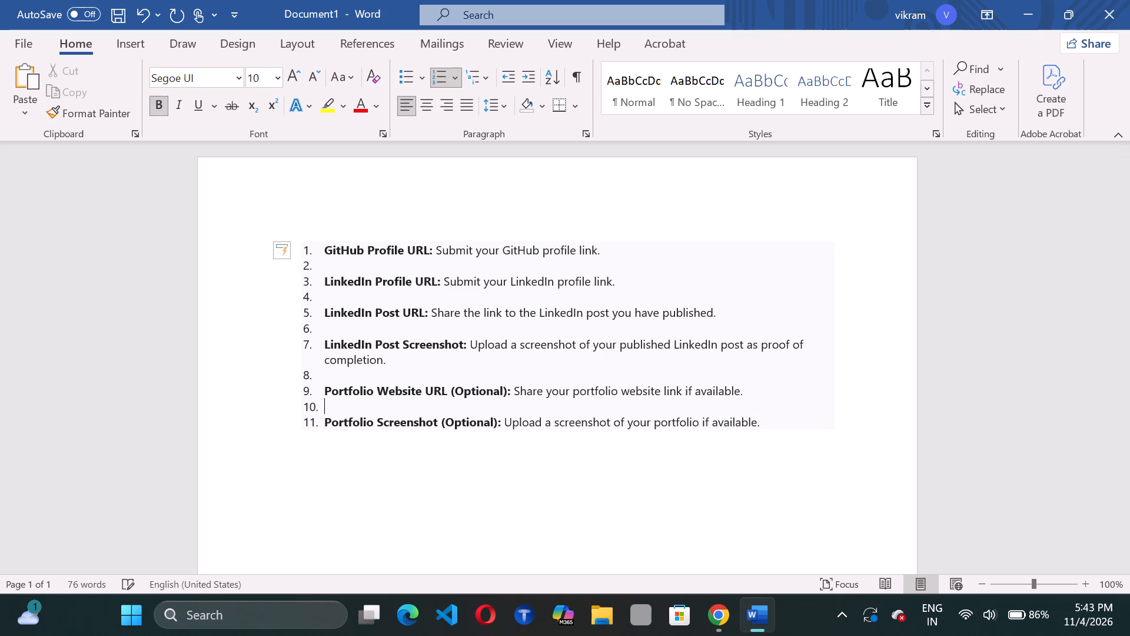
pyautogui.click(791, 422)
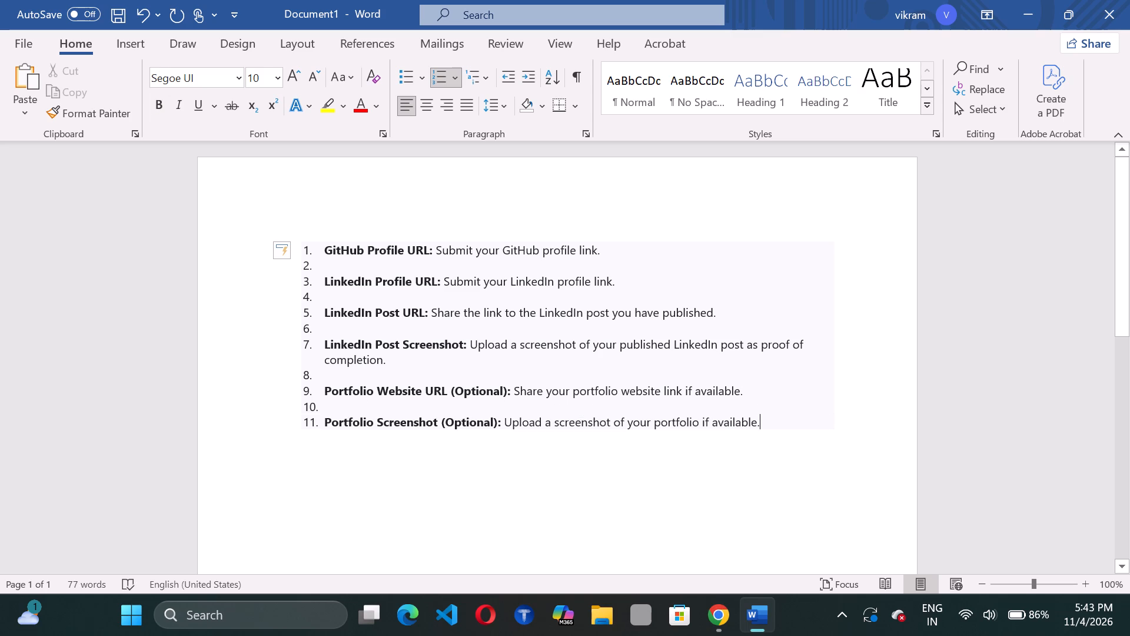
pyautogui.press('Return')
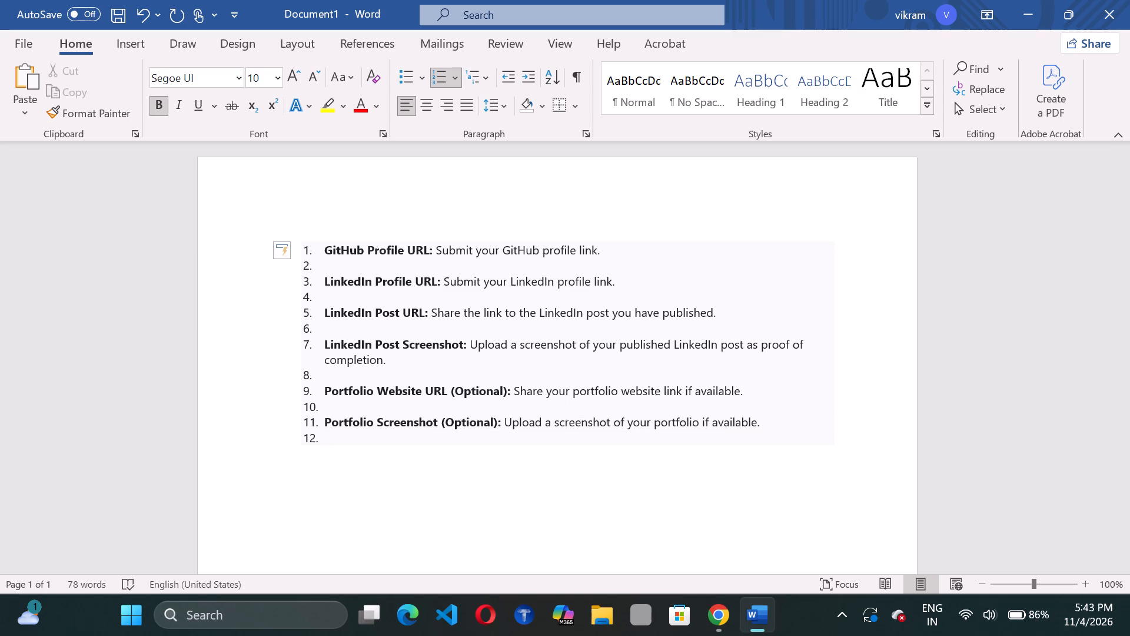
# Remove the list numbering from all the empty lines so only the six requirements are numbered.
pyautogui.press('BackSpace')
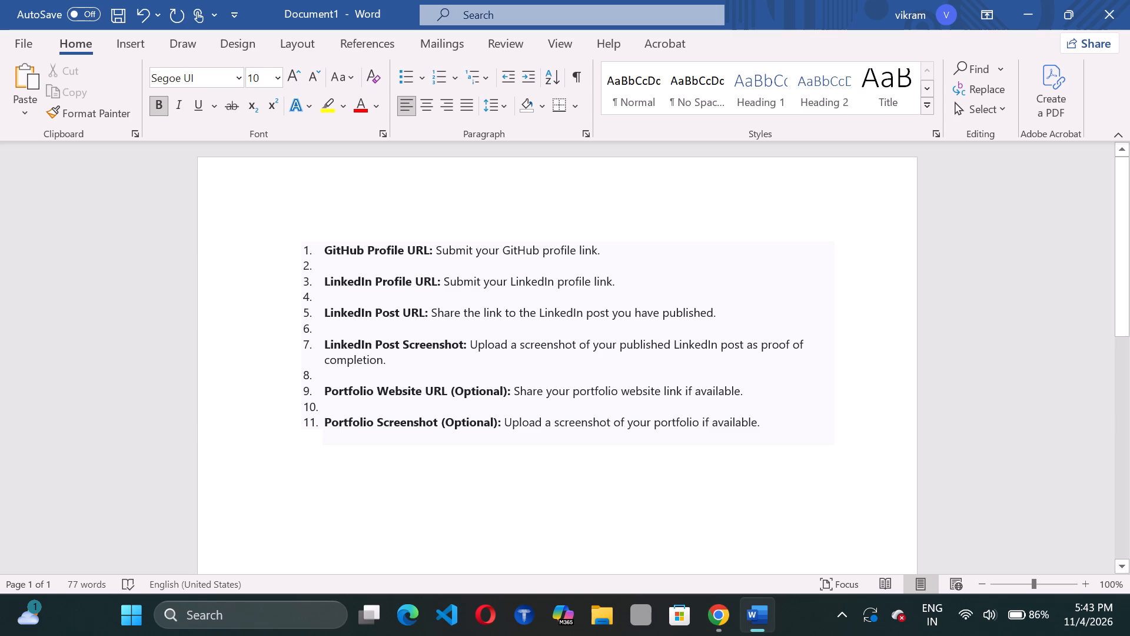
pyautogui.click(310, 264)
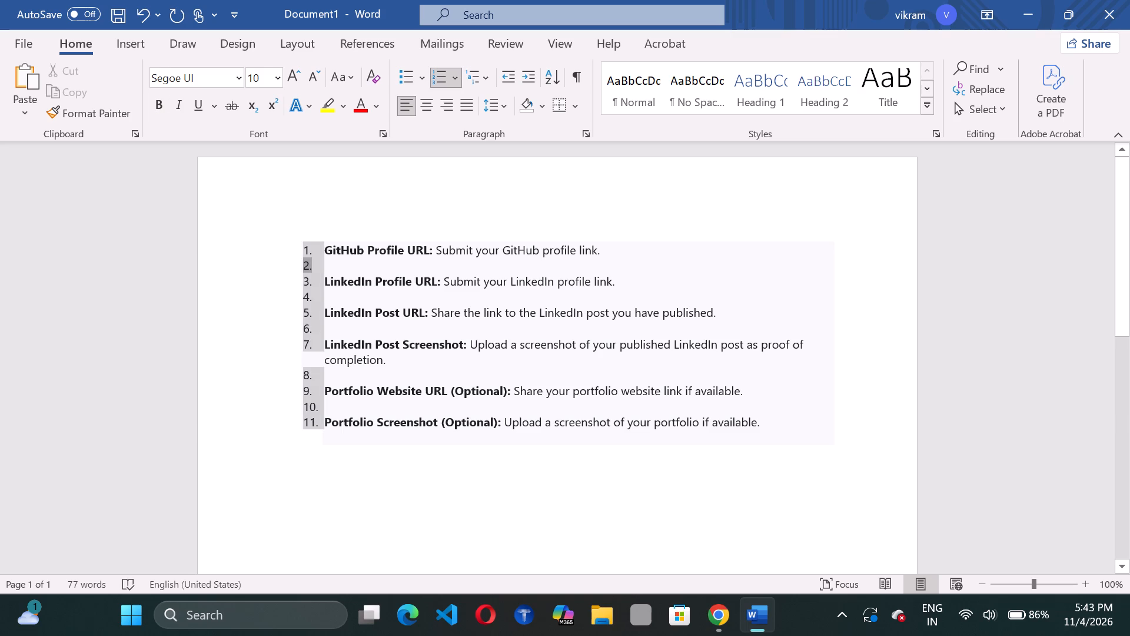
pyautogui.press('BackSpace')
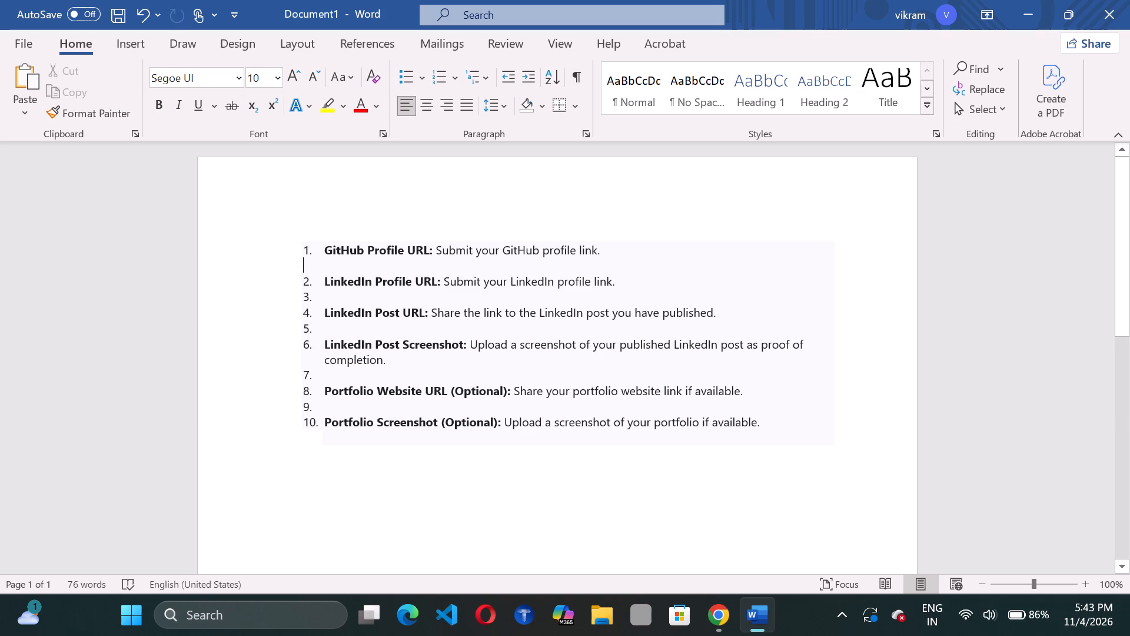
pyautogui.click(310, 298)
pyautogui.press('BackSpace')
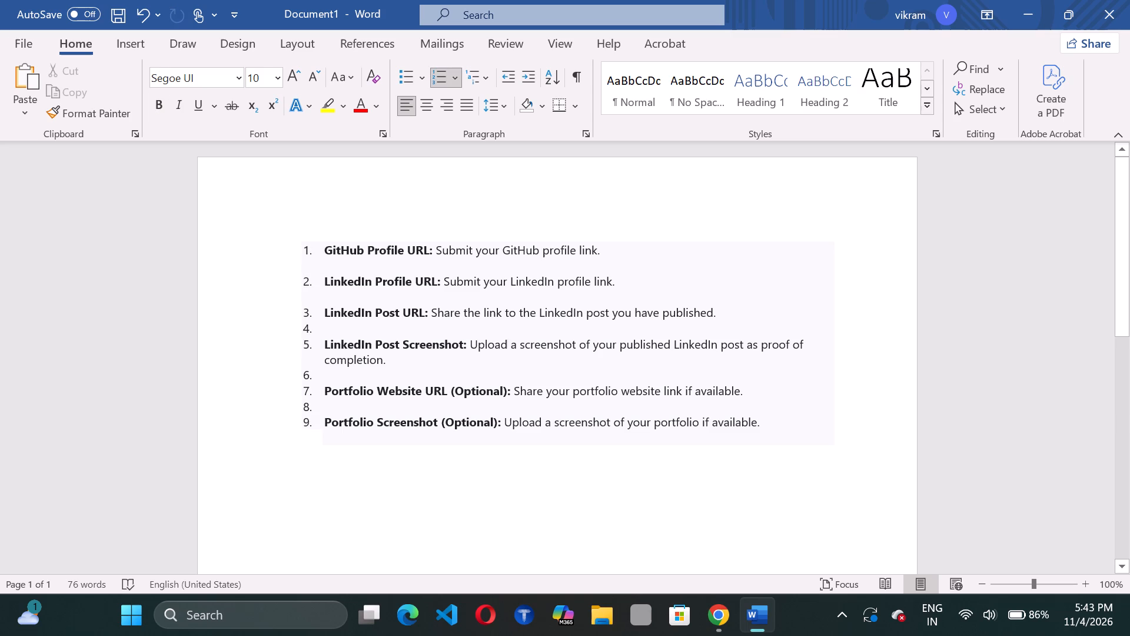
pyautogui.click(314, 326)
pyautogui.press('BackSpace')
pyautogui.click(314, 377)
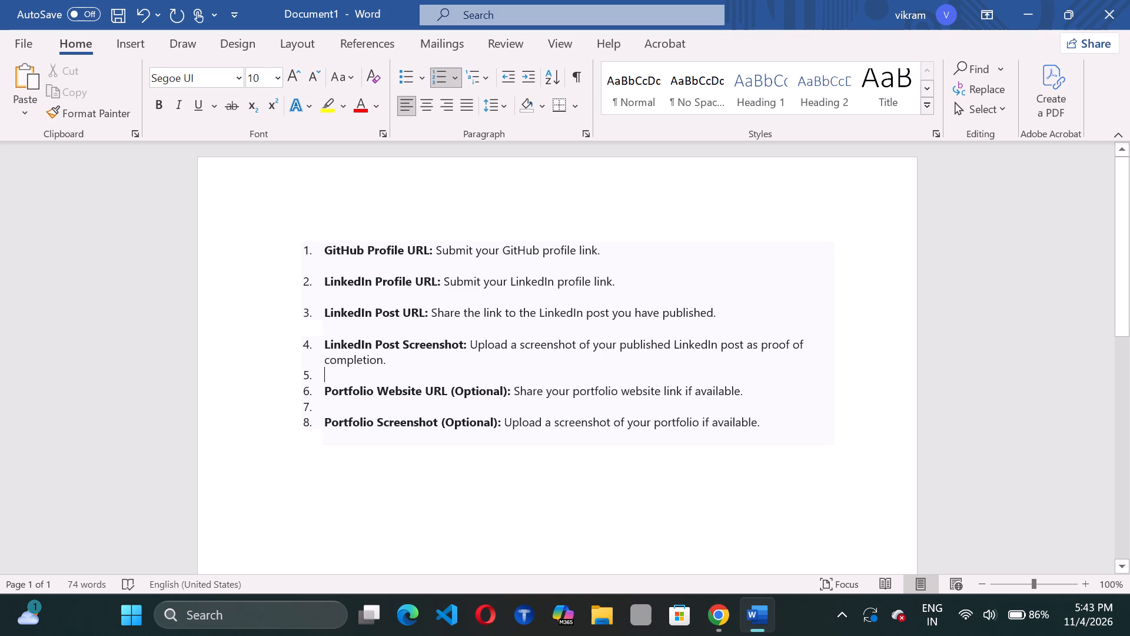
pyautogui.press('BackSpace')
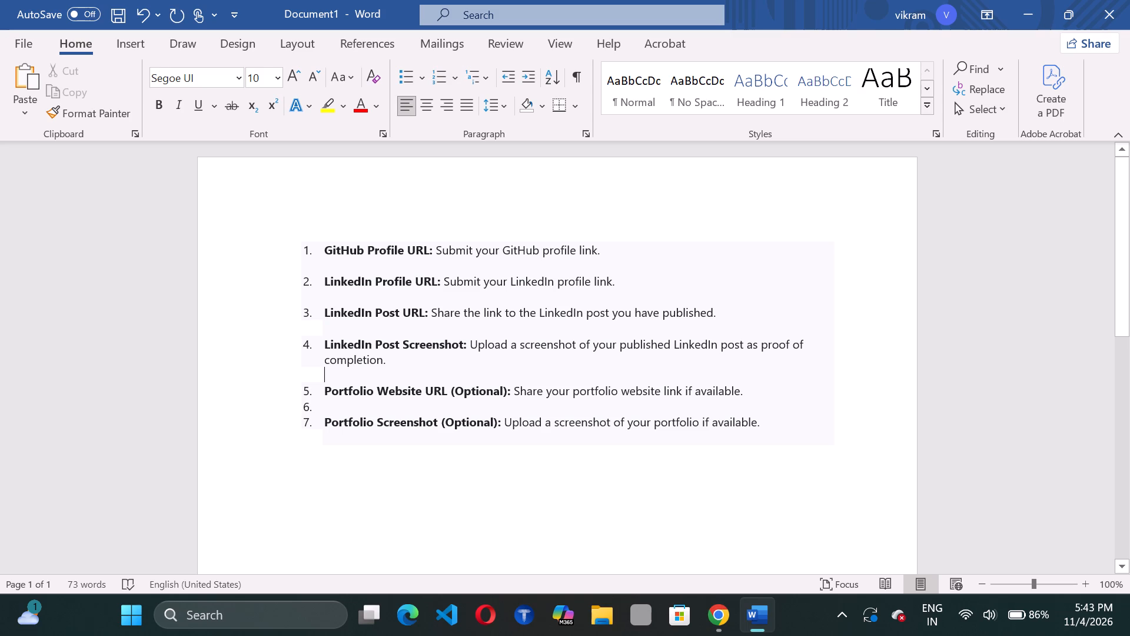
pyautogui.click(316, 409)
pyautogui.press('BackSpace')
# Select the instruction text "Submit your GitHub profile link." after the GitHub Profile URL label.
pyautogui.moveTo(437, 247); pyautogui.dragTo(438, 247)
pyautogui.moveTo(438, 247); pyautogui.dragTo(682, 238)
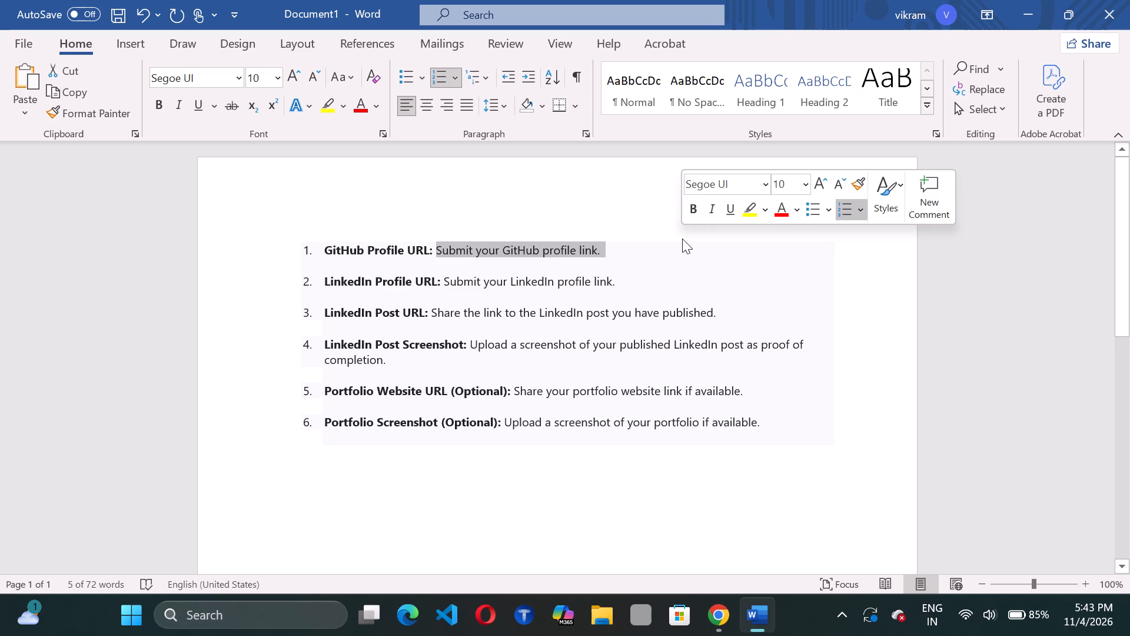
pyautogui.click(840, 615)
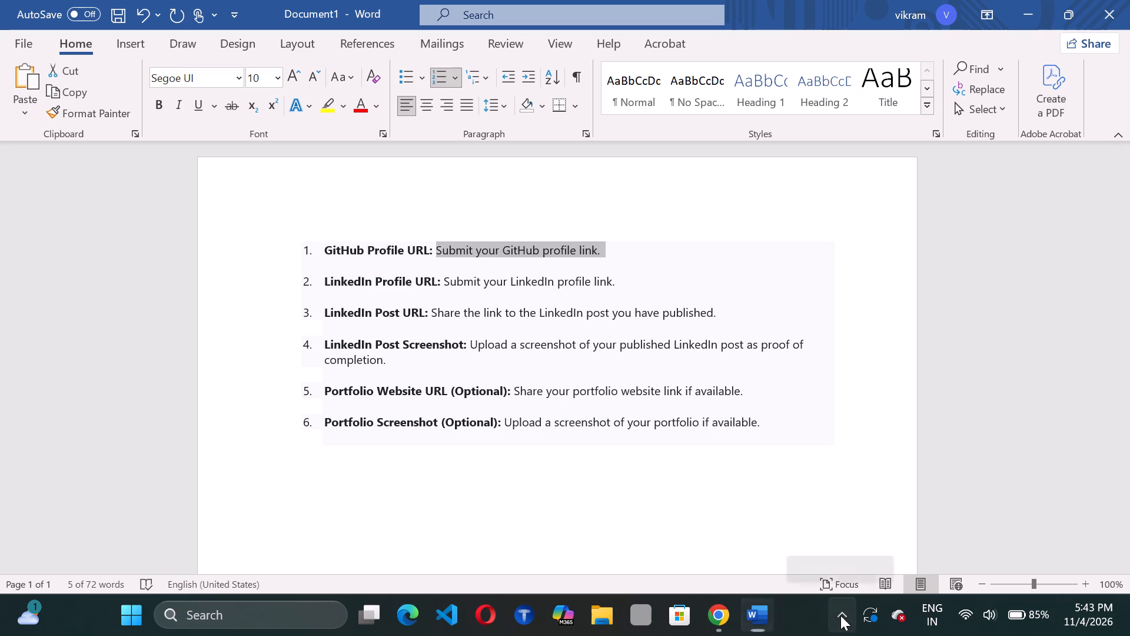
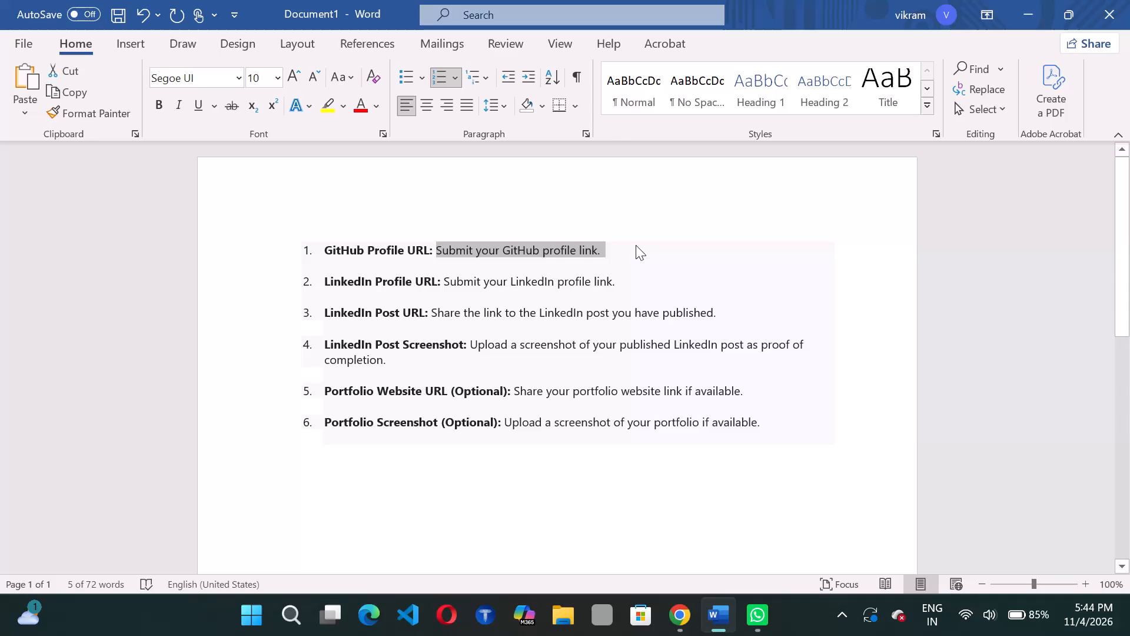
# Replace the selected instruction text with the copied GitHub profile link, without its parentheses and with an extra space before it.
pyautogui.press('BackSpace')
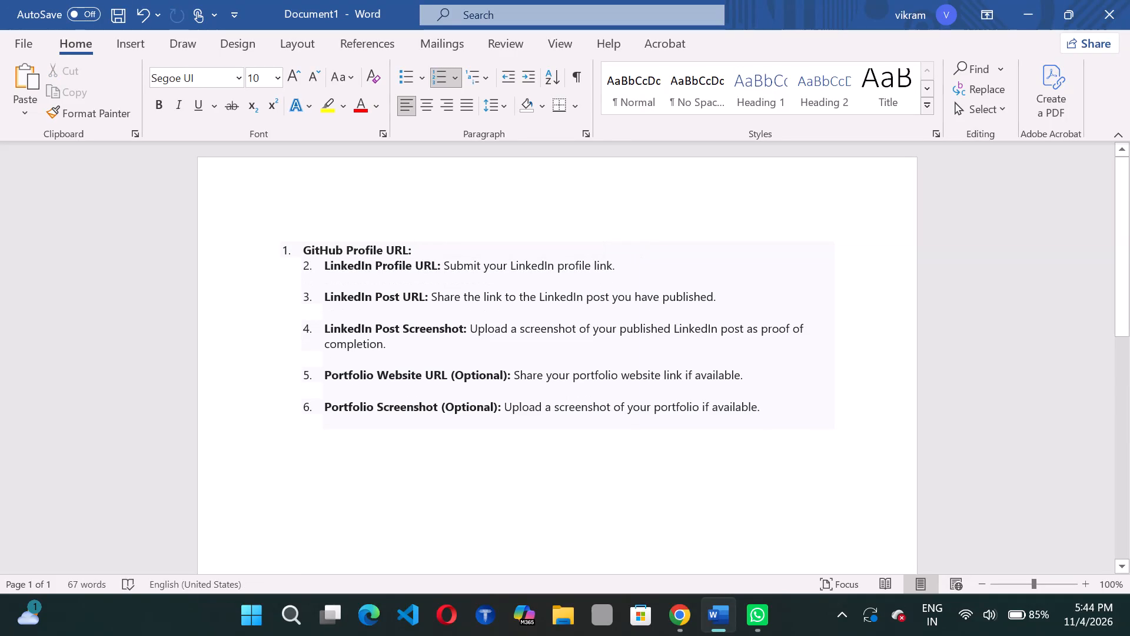
pyautogui.hotkey('ctrl', 'v')
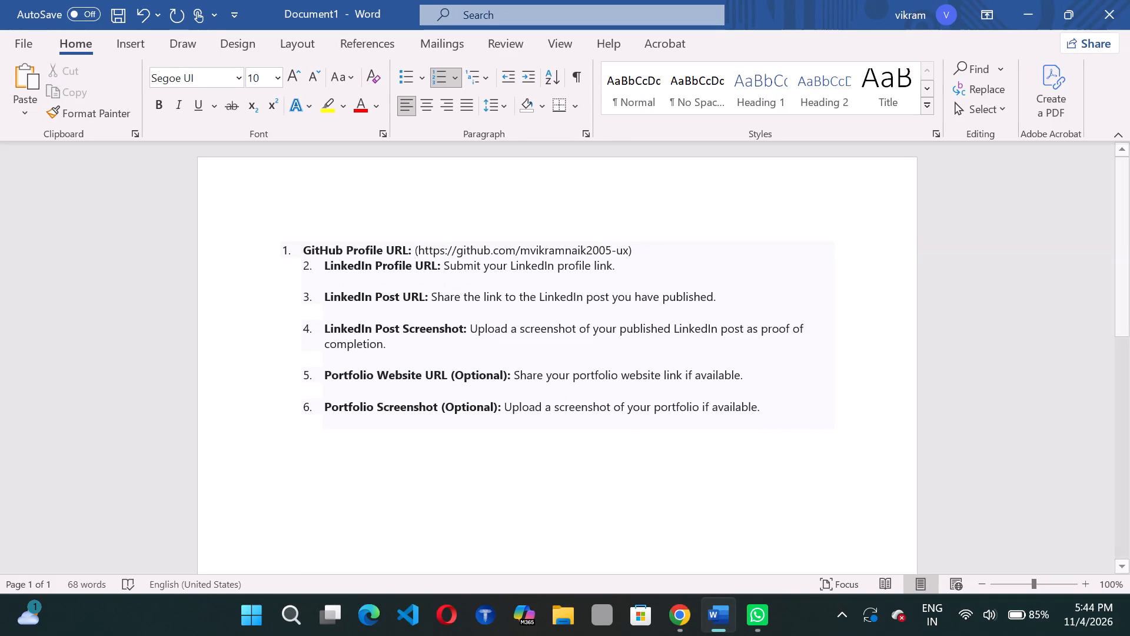
pyautogui.click(640, 251)
pyautogui.press('BackSpace')
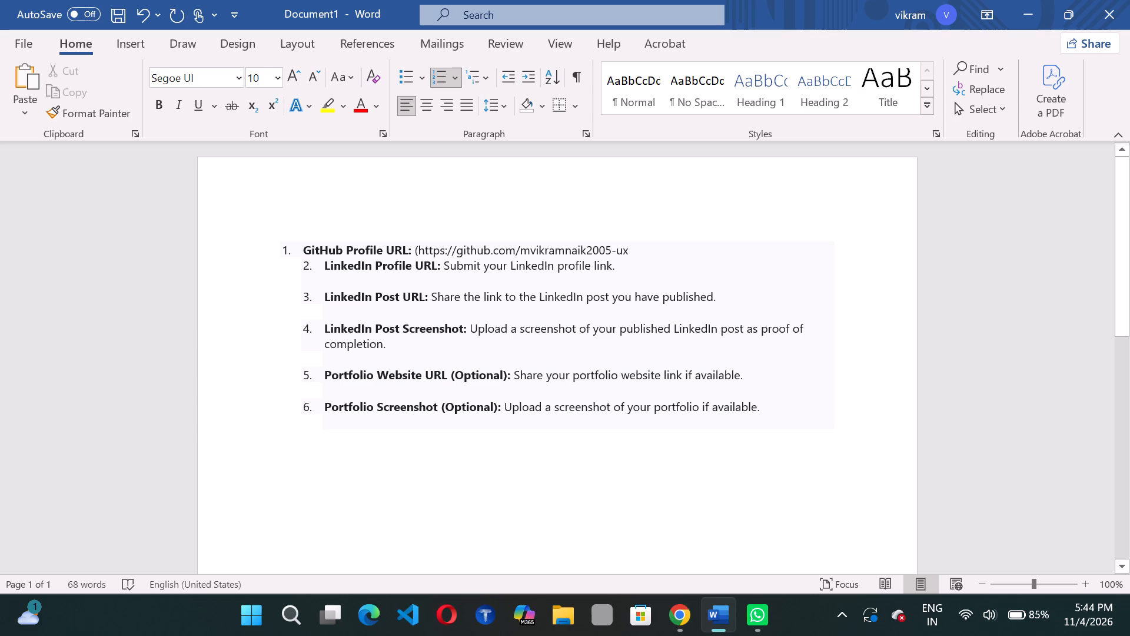
pyautogui.click(423, 253)
pyautogui.press('Left')
pyautogui.press('BackSpace')
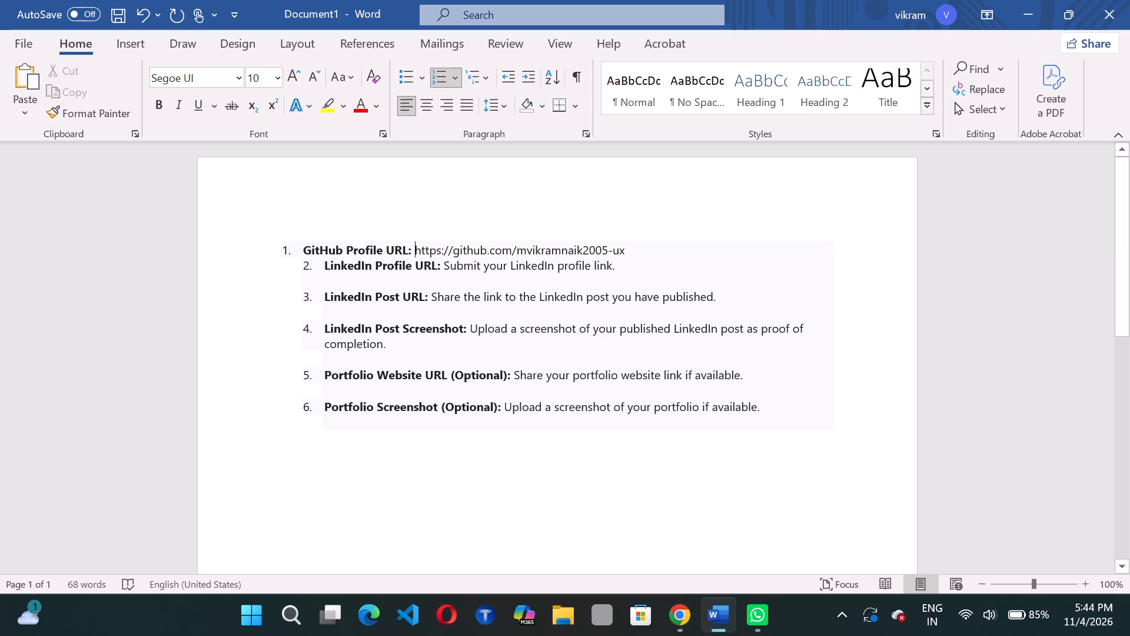
pyautogui.press('space')
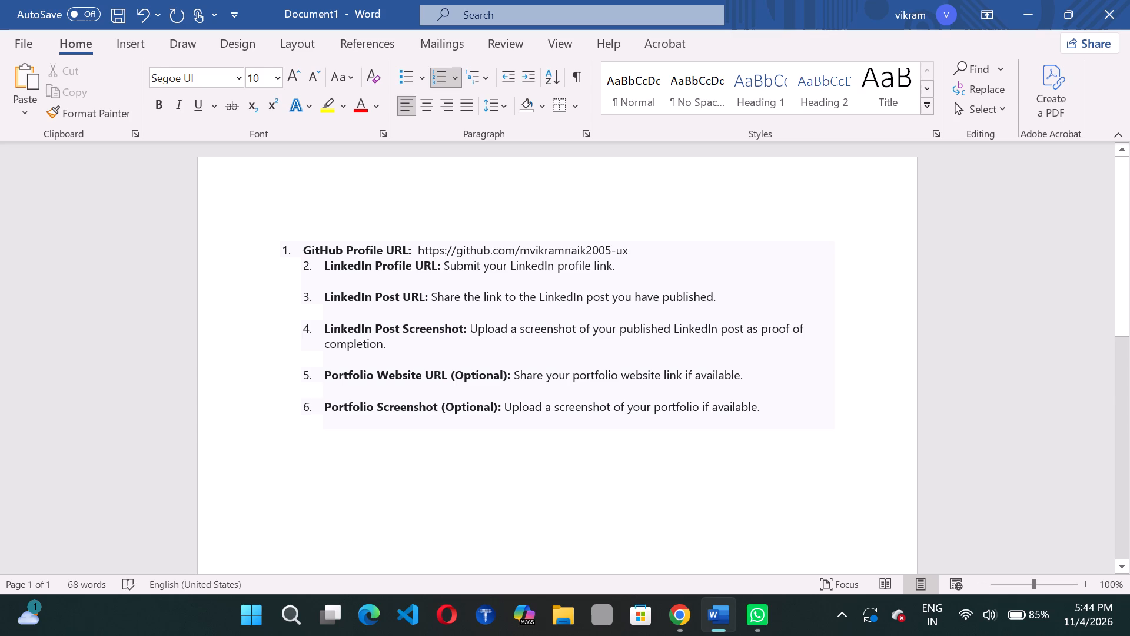
# Turn the GitHub address into a hyperlink and add an empty, unnumbered line after the GitHub Profile URL item.
pyautogui.click(631, 251)
pyautogui.press('Return')
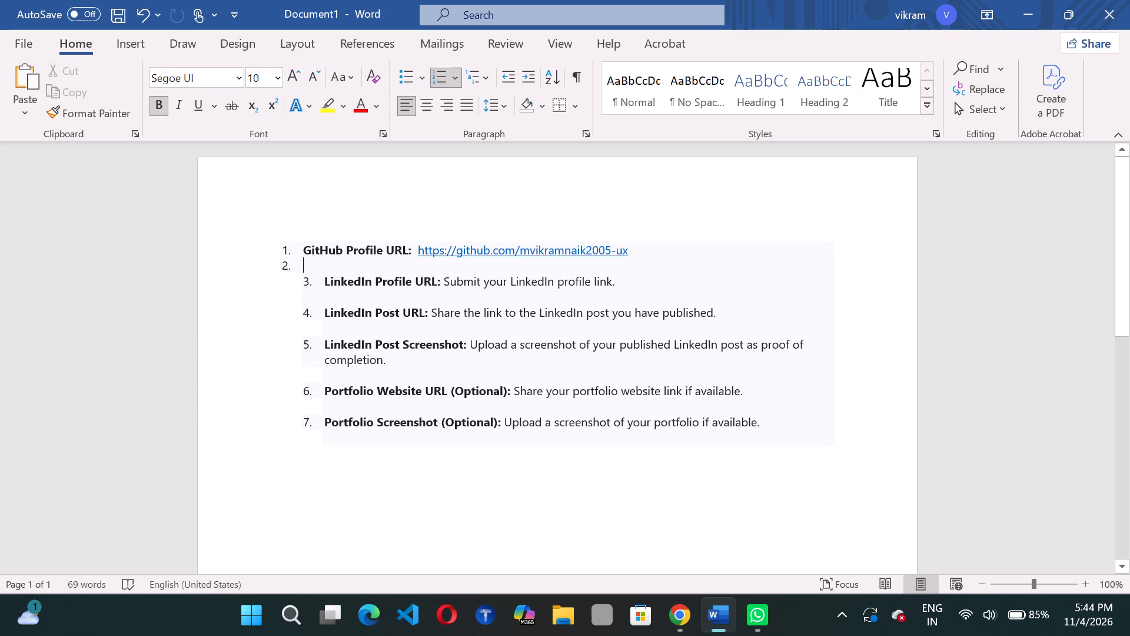
pyautogui.click(290, 267)
pyautogui.press('BackSpace')
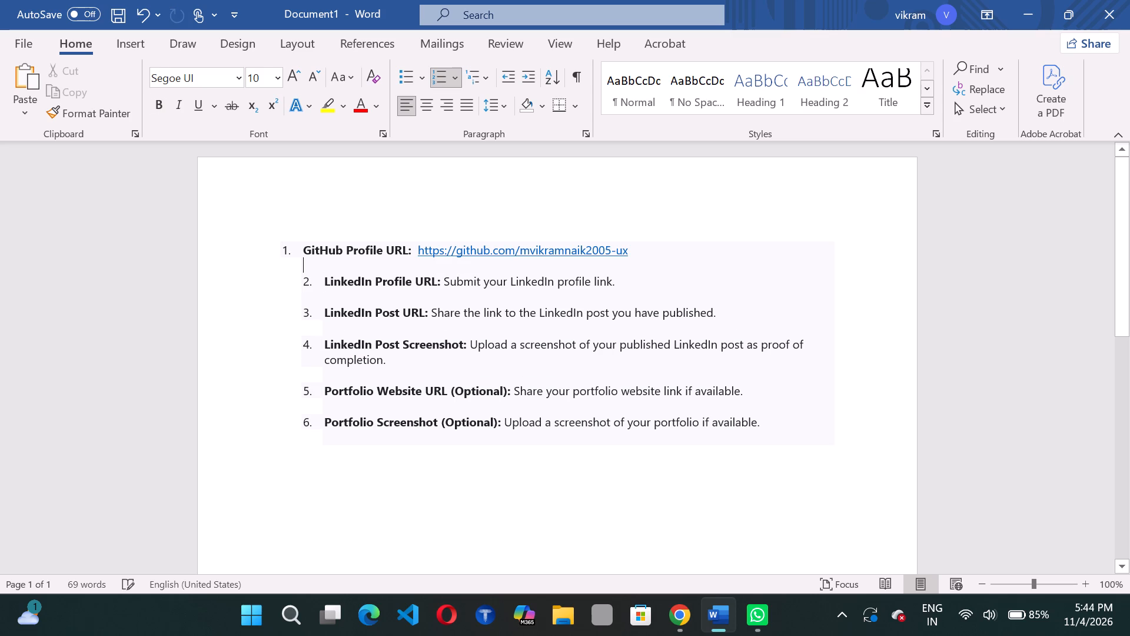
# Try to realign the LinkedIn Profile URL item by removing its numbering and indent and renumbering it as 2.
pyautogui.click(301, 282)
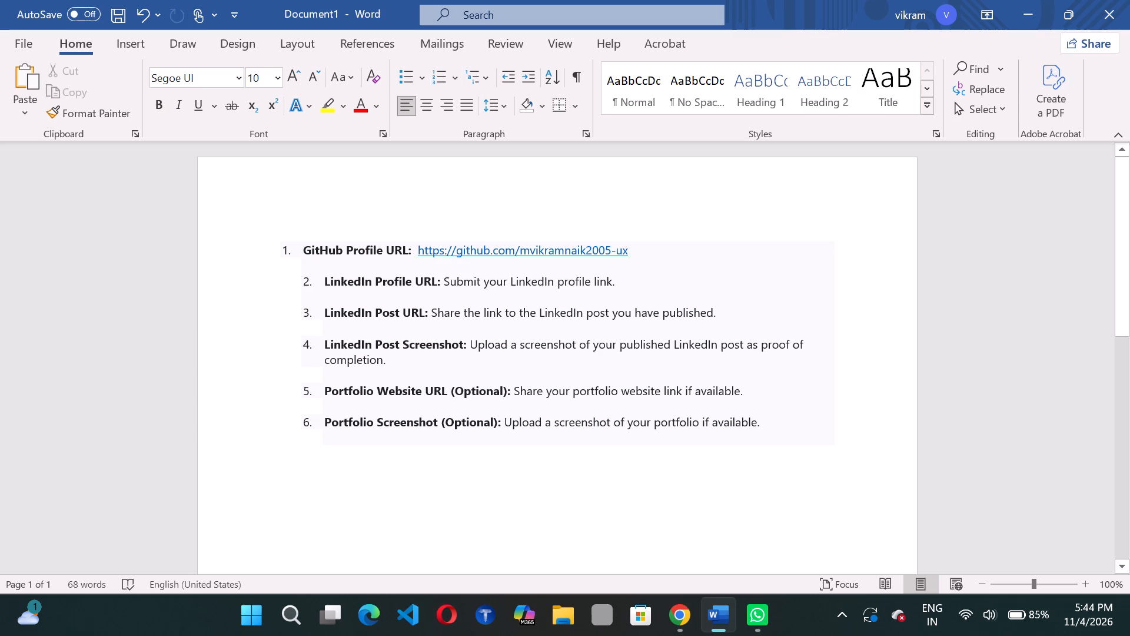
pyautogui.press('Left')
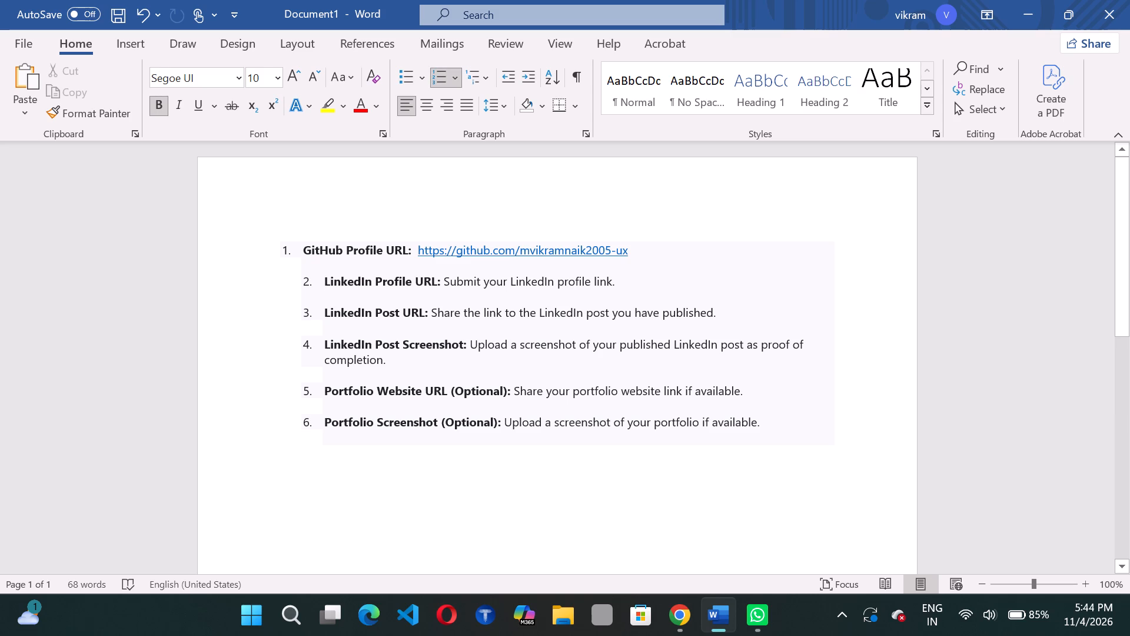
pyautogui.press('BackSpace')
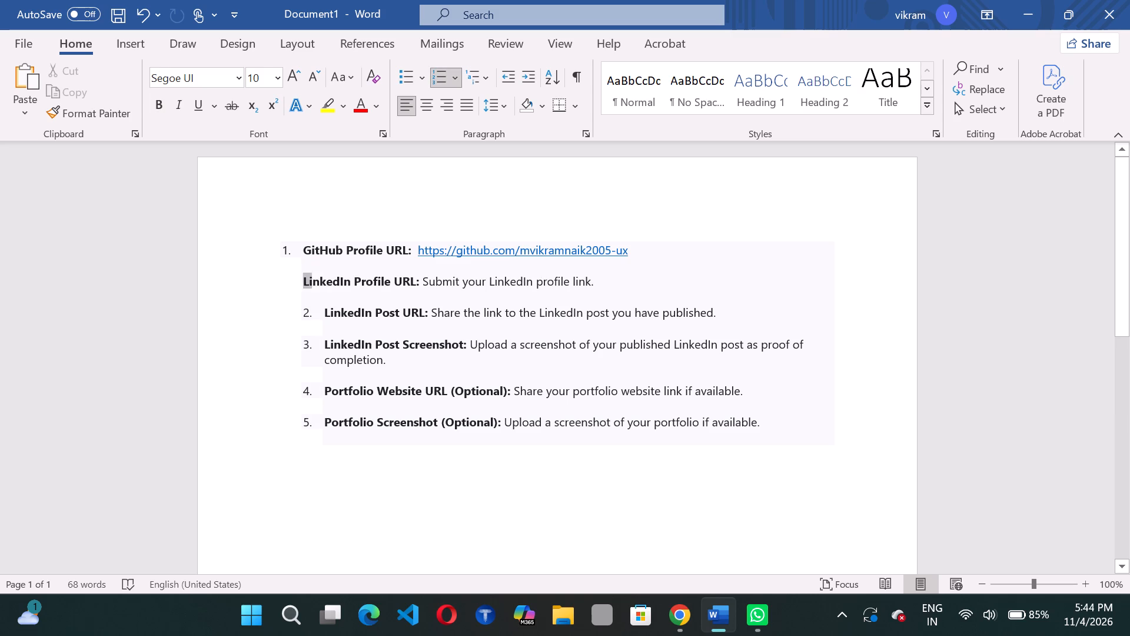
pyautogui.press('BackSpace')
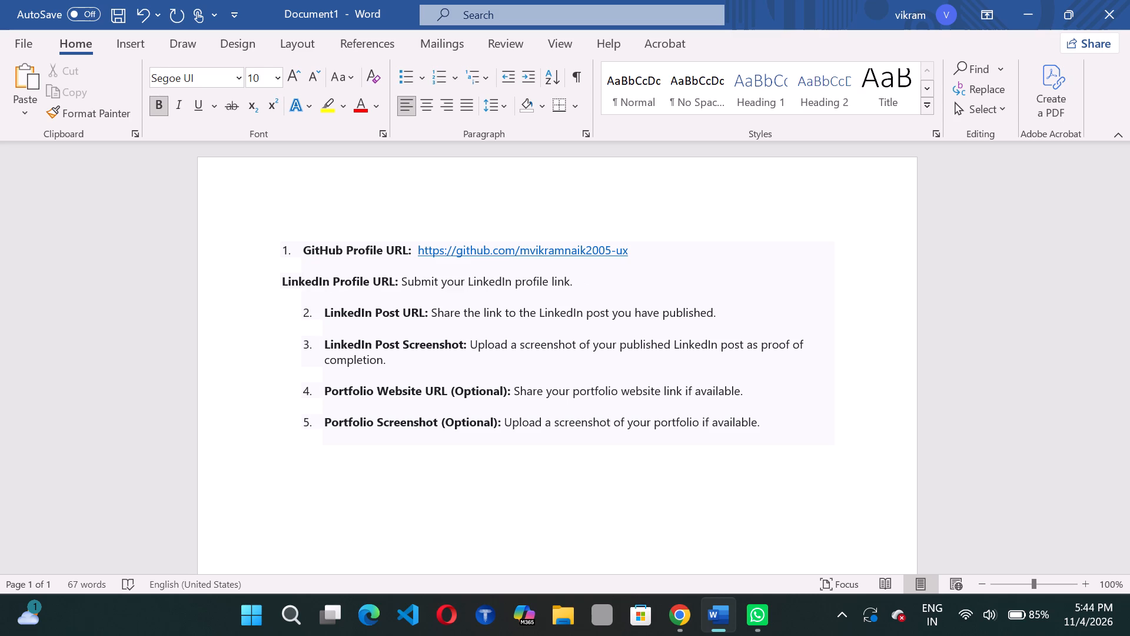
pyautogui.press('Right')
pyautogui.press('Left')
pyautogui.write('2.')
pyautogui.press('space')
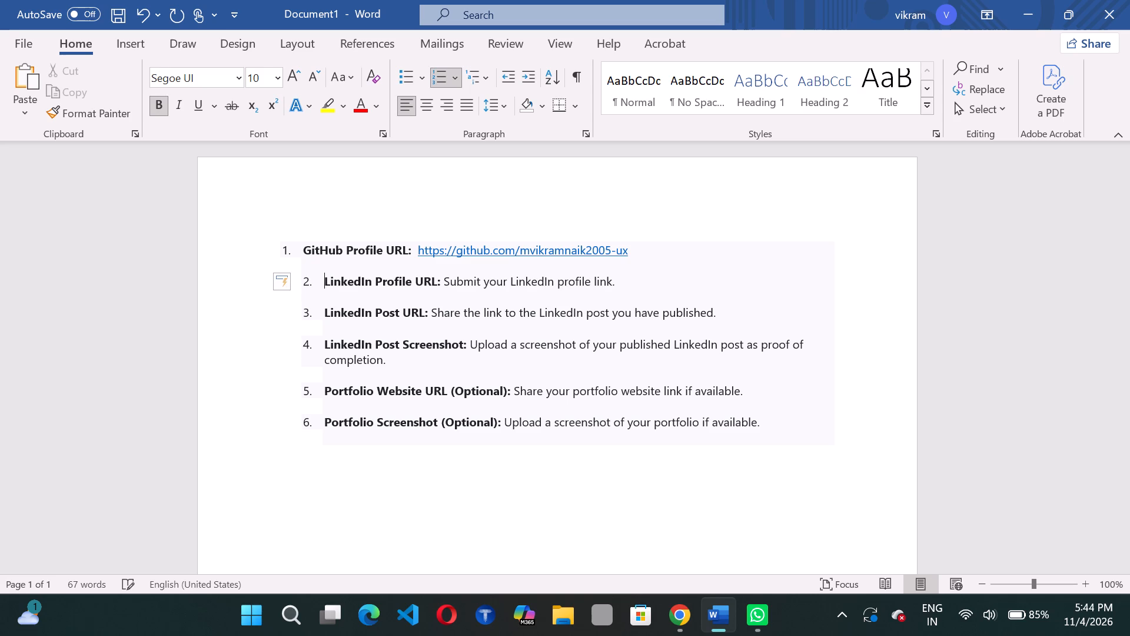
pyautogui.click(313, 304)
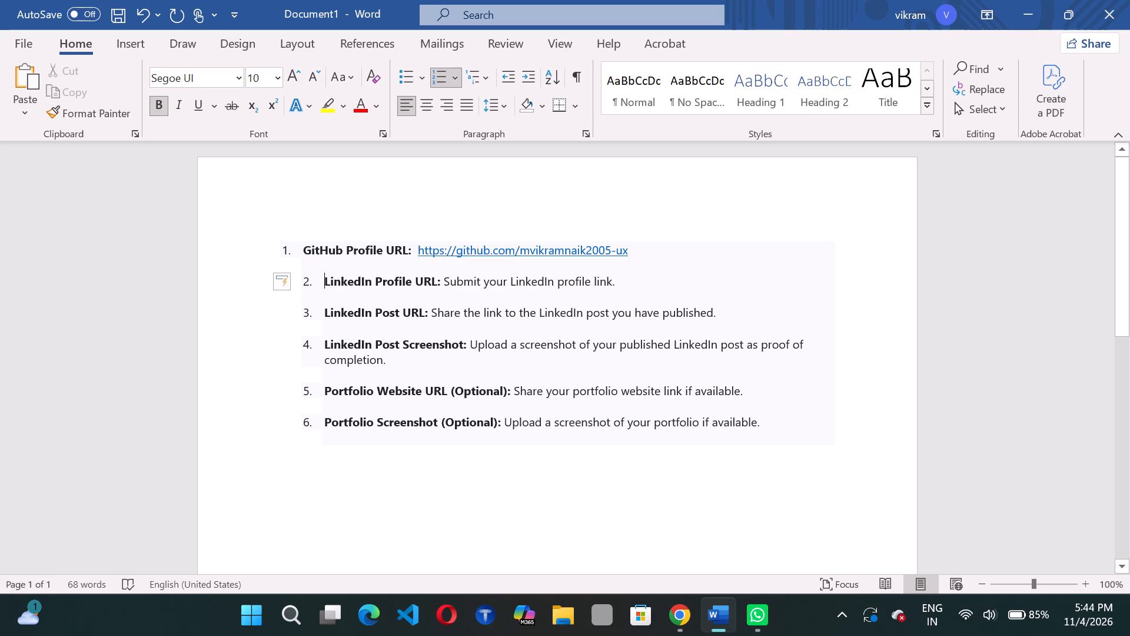
# Remove the automatic numbering from the GitHub Profile URL line and indent its text with spaces to line up with the items below.
pyautogui.click(301, 251)
pyautogui.press('BackSpace')
pyautogui.press('BackSpace')
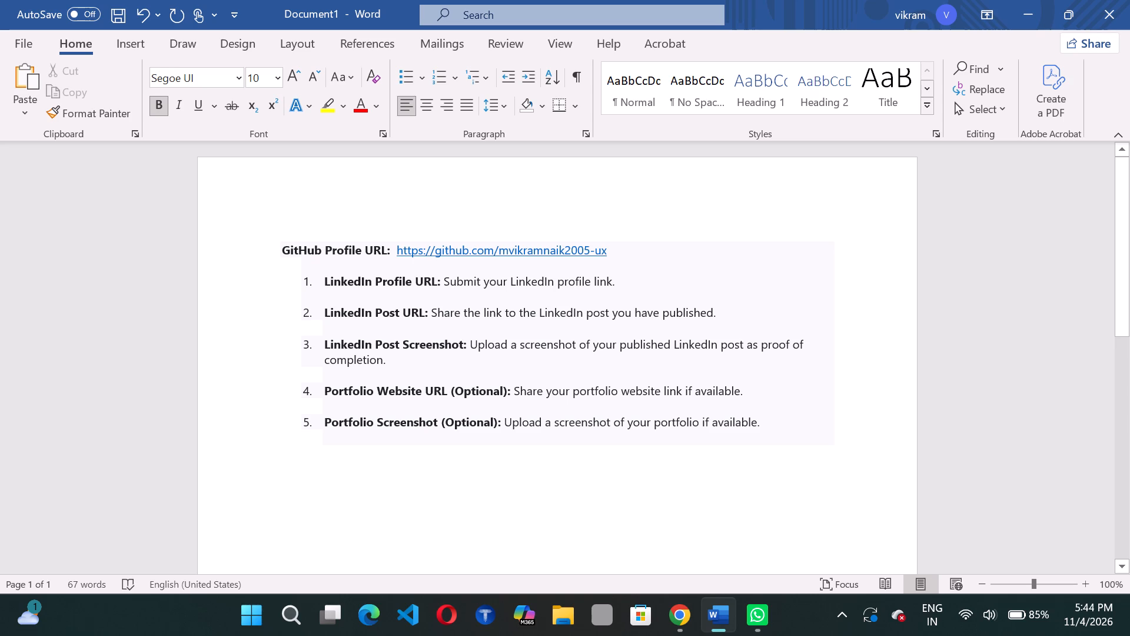
pyautogui.press('space')
pyautogui.press('space')
pyautogui.press('space')
pyautogui.press('space')
pyautogui.press('space')
pyautogui.press('space')
pyautogui.press('space')
pyautogui.press('space')
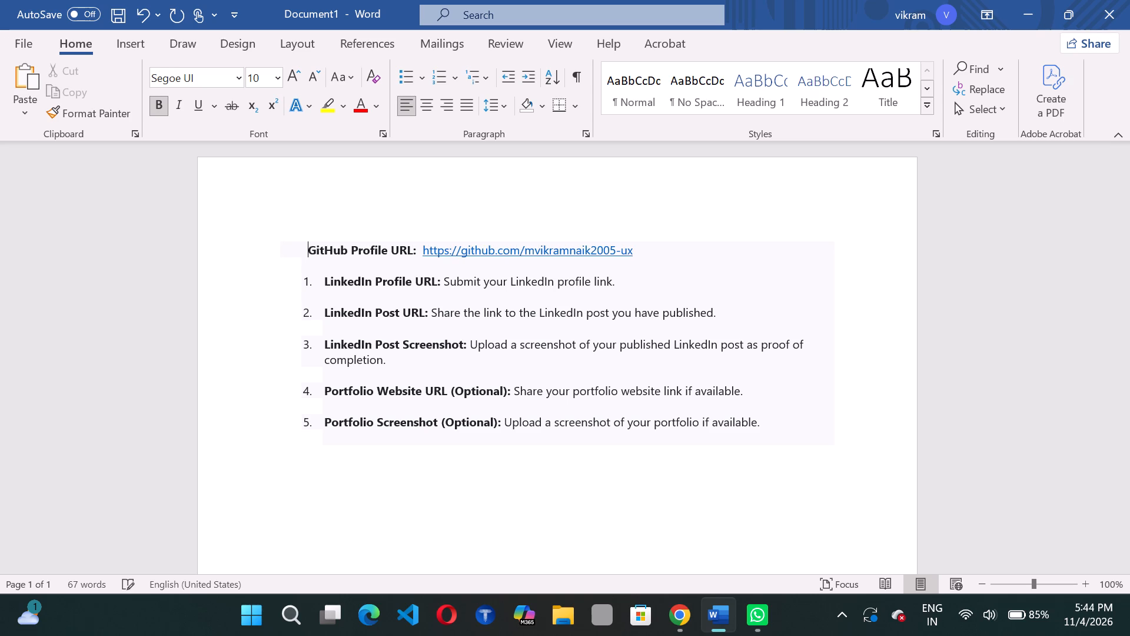
pyautogui.press('space')
pyautogui.press('space')
pyautogui.press('space')
pyautogui.press('space')
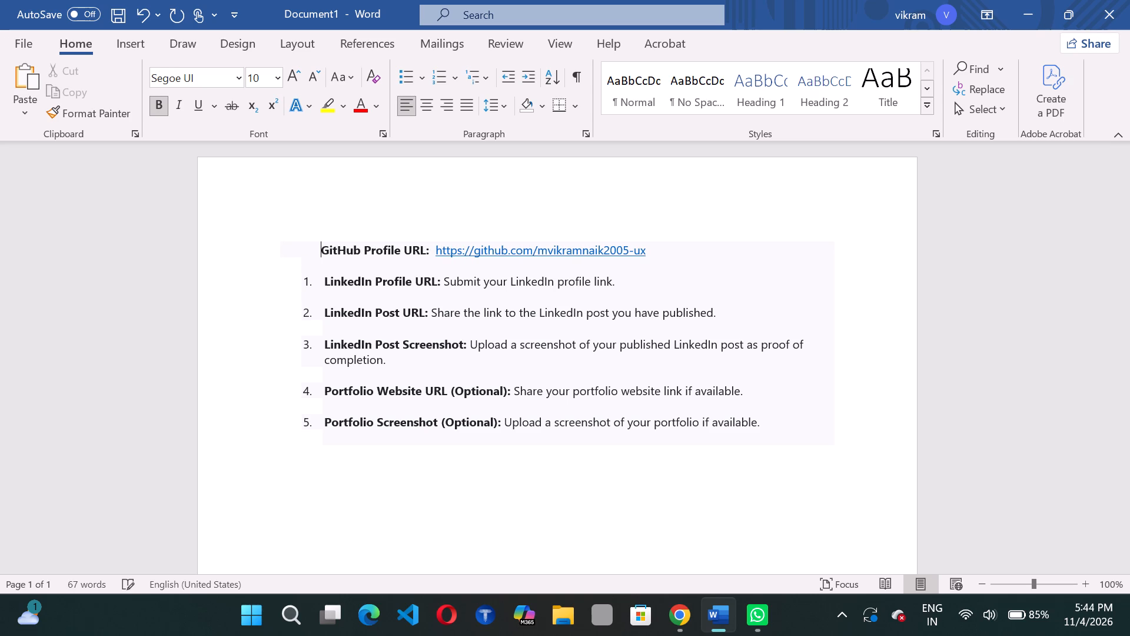
# Number the GitHub Profile URL line manually with "1." above the numbers of the items below.
pyautogui.click(304, 252)
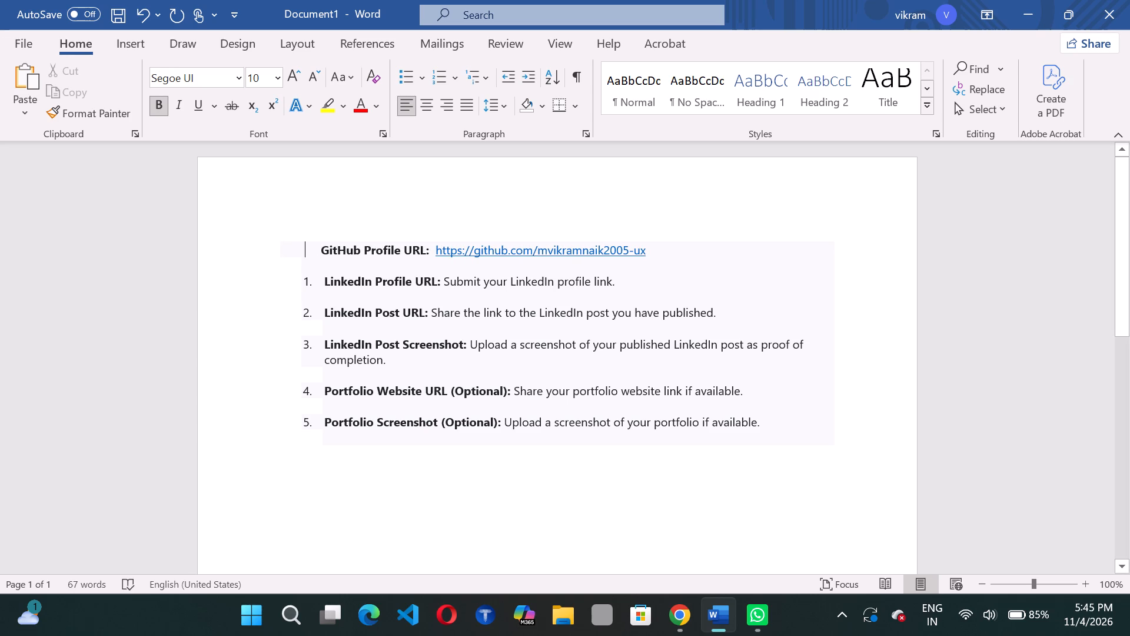
pyautogui.press('1')
pyautogui.press('.')
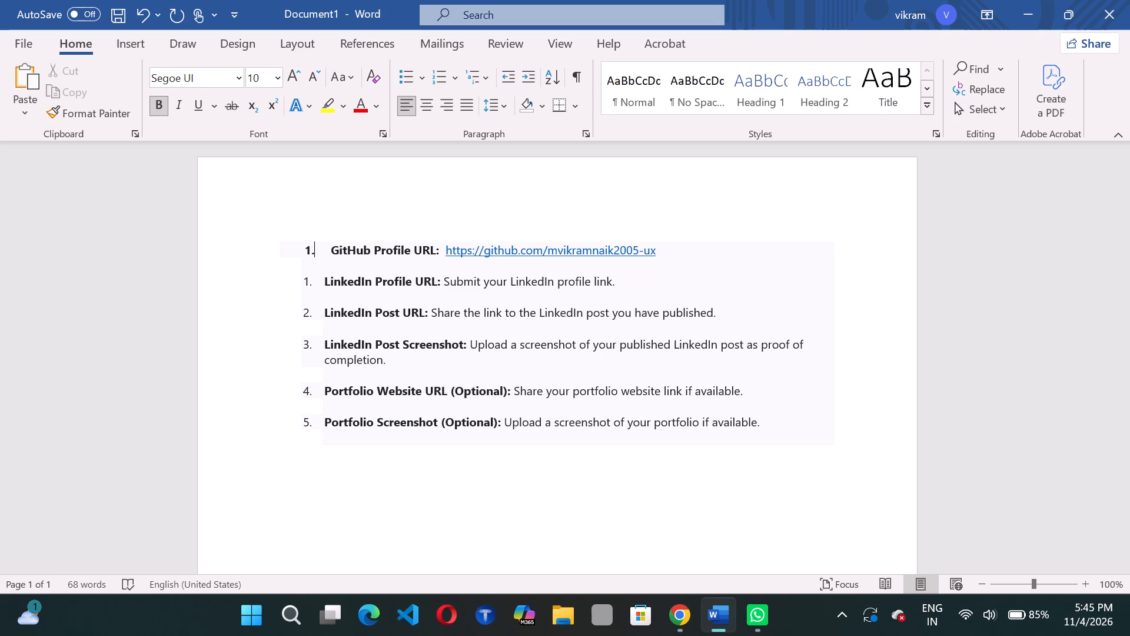
# Replace the automatic number of the LinkedIn Profile URL item with a manually entered "2." followed by a space.
pyautogui.click(311, 280)
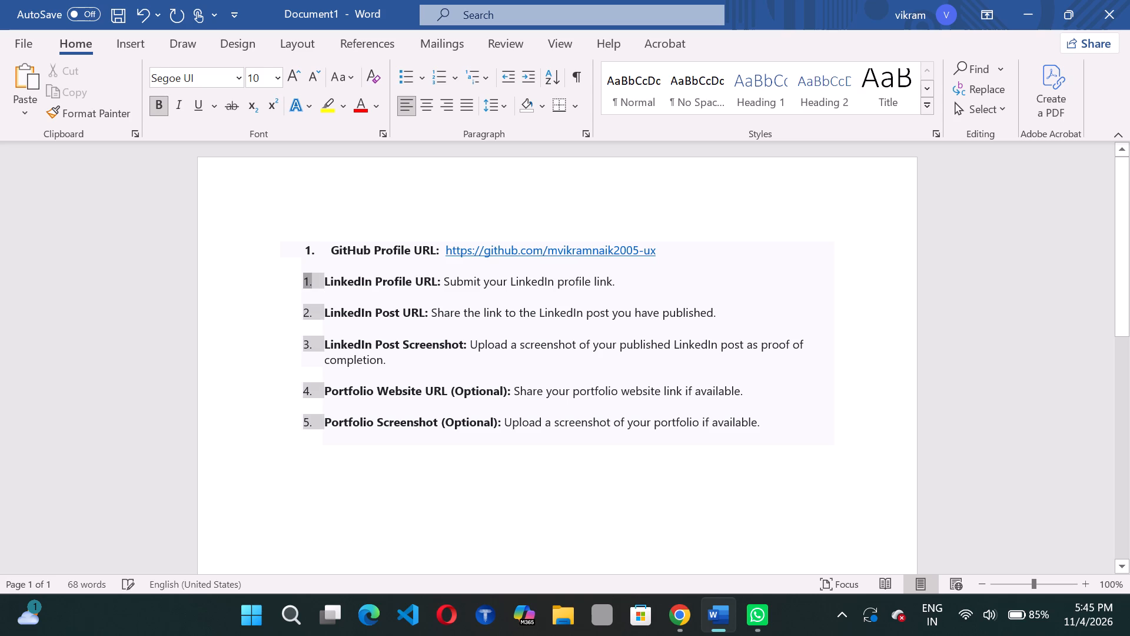
pyautogui.press('BackSpace')
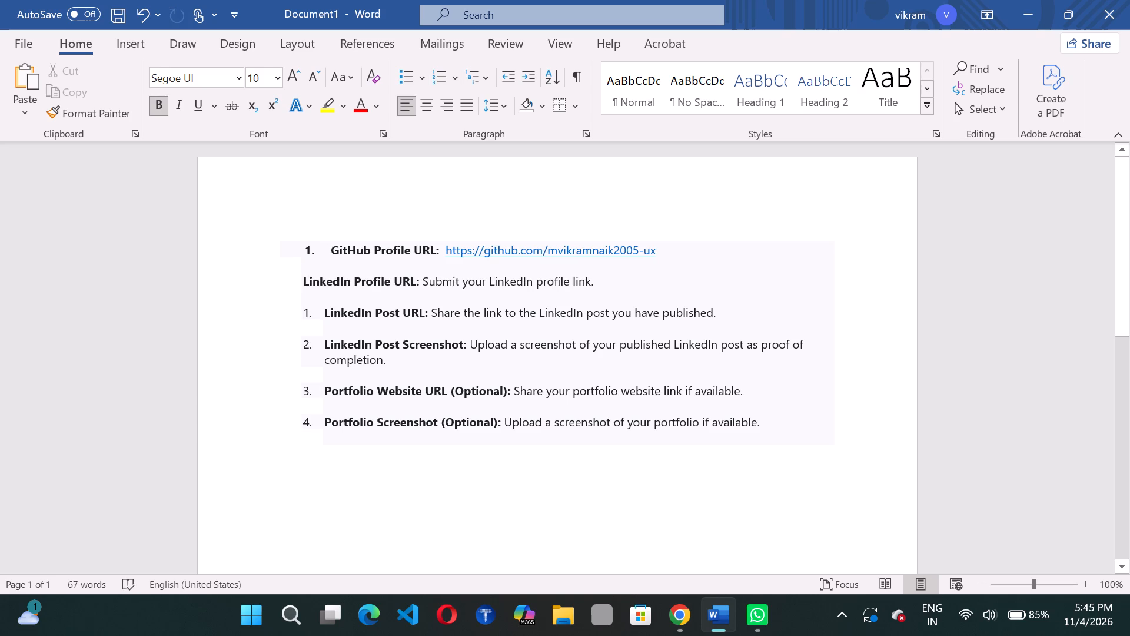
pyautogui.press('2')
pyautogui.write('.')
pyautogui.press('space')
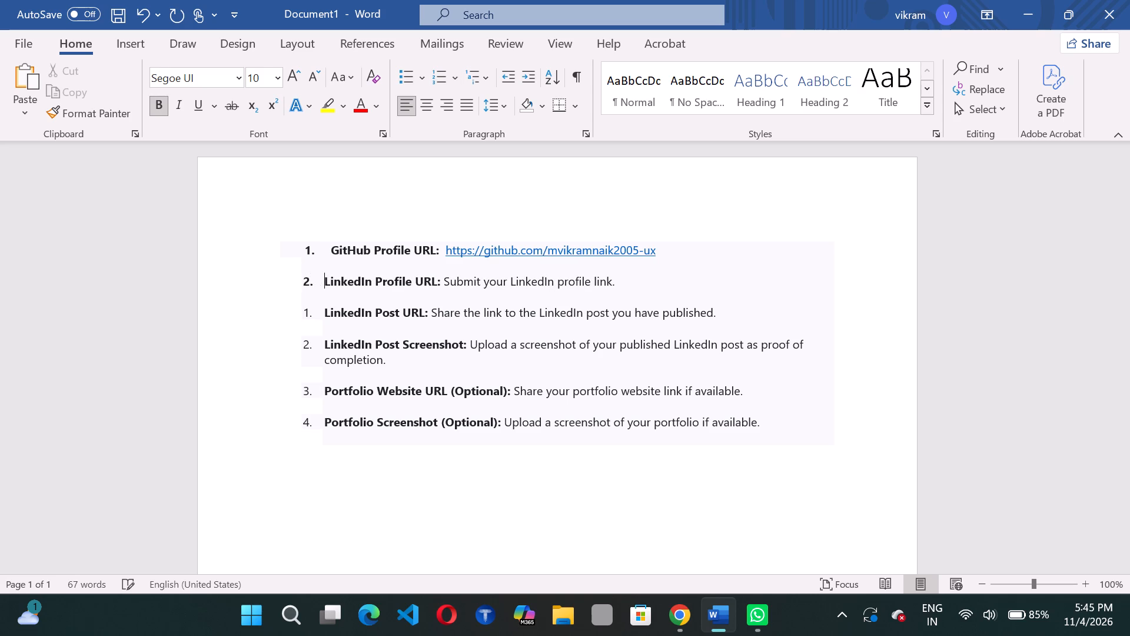
# Replace the automatic number of the LinkedIn Post URL item with "3." so the items below it continue from there.
pyautogui.click(310, 313)
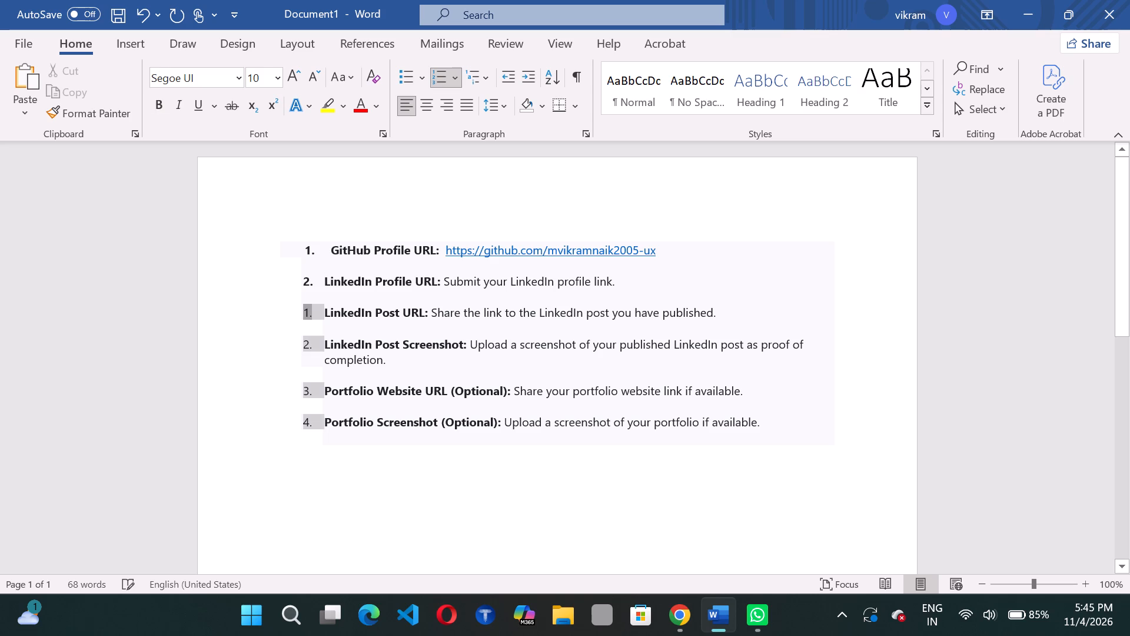
pyautogui.press('BackSpace')
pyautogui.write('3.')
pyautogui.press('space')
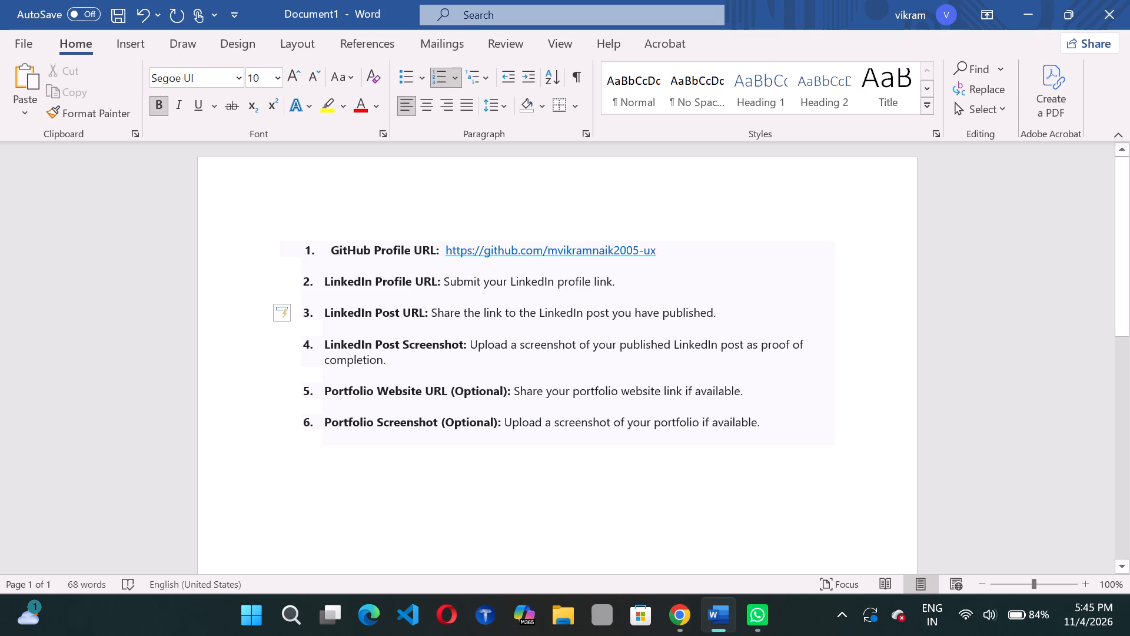
# Insert an extra space between the LinkedIn Profile URL label and its description text.
pyautogui.click(446, 283)
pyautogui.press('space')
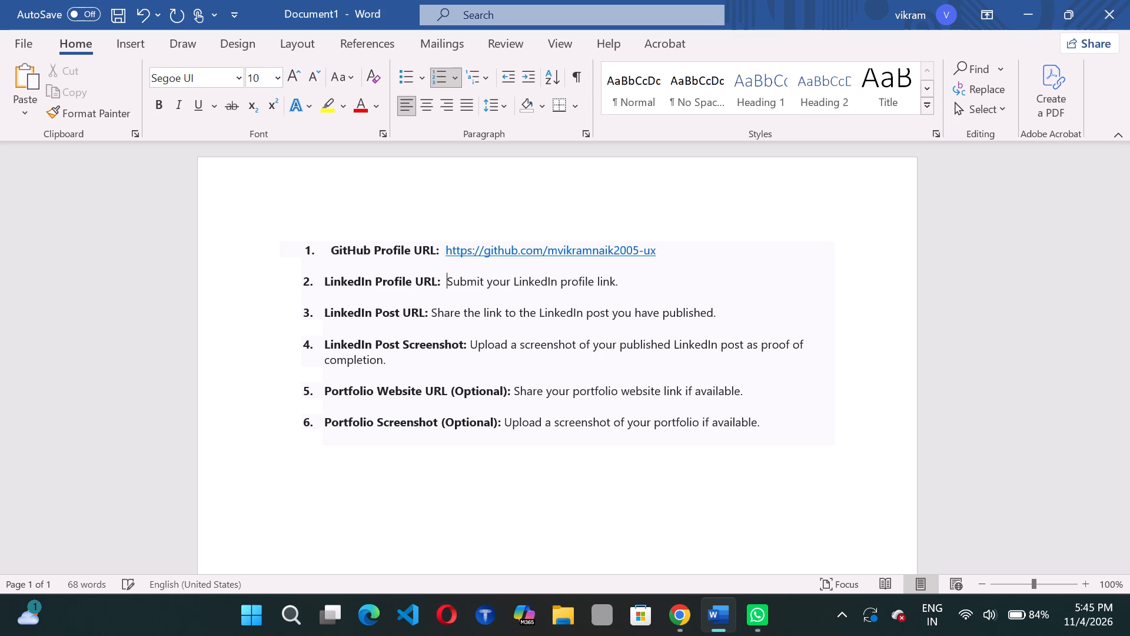
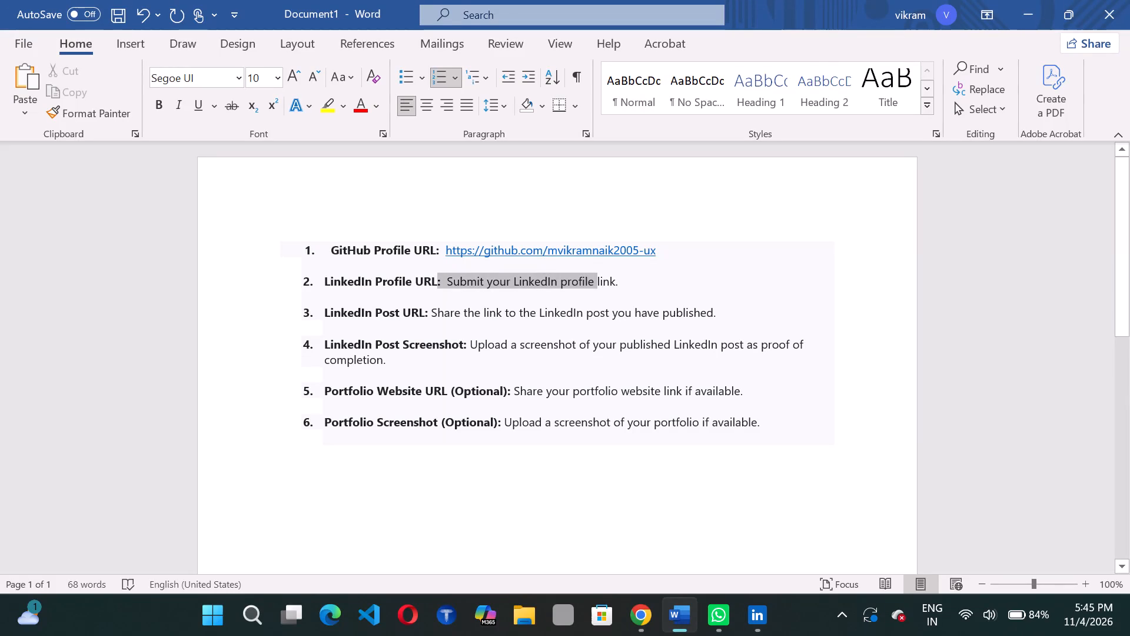
# Replace the placeholder text of the LinkedIn Profile URL item with the copied LinkedIn profile link and clear the stray brackets around it.
pyautogui.press('BackSpace')
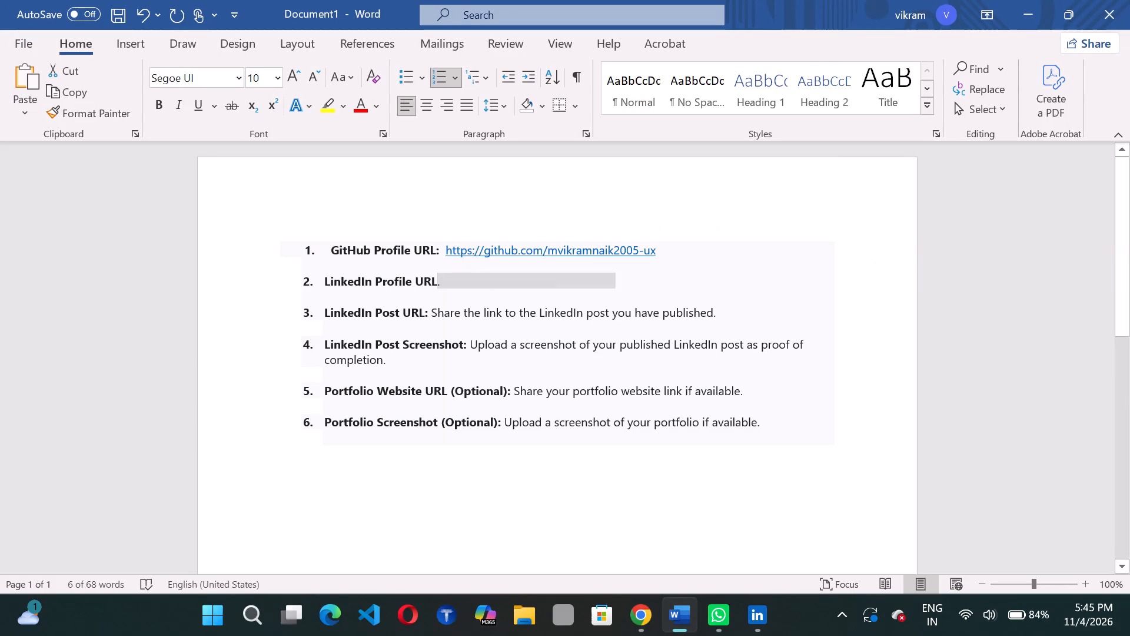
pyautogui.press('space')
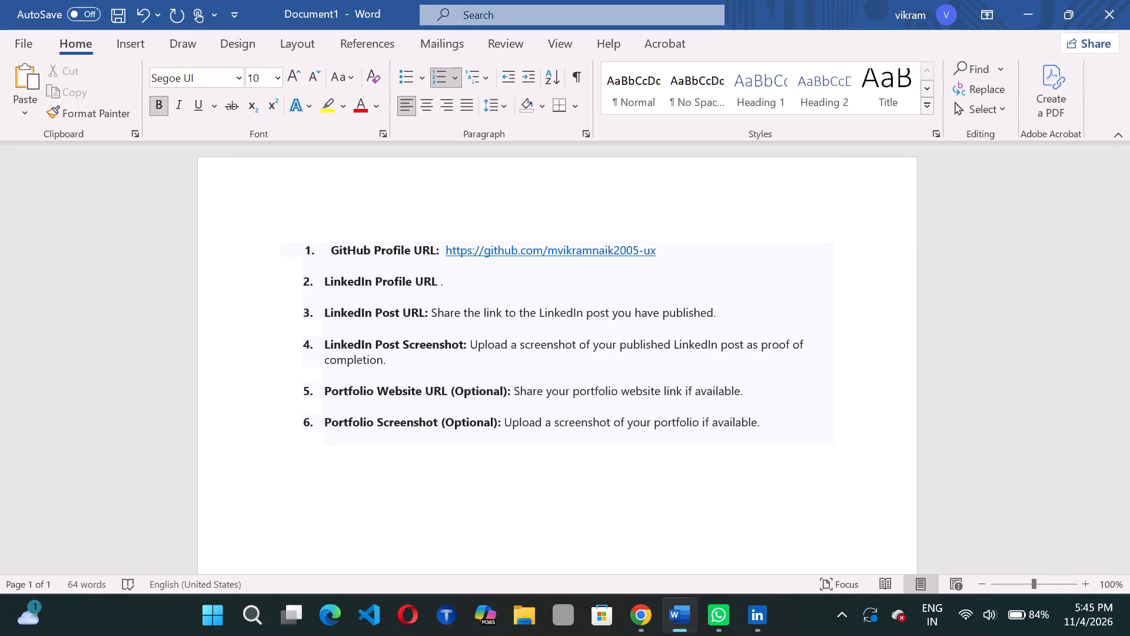
pyautogui.hotkey('ctrl', 'v')
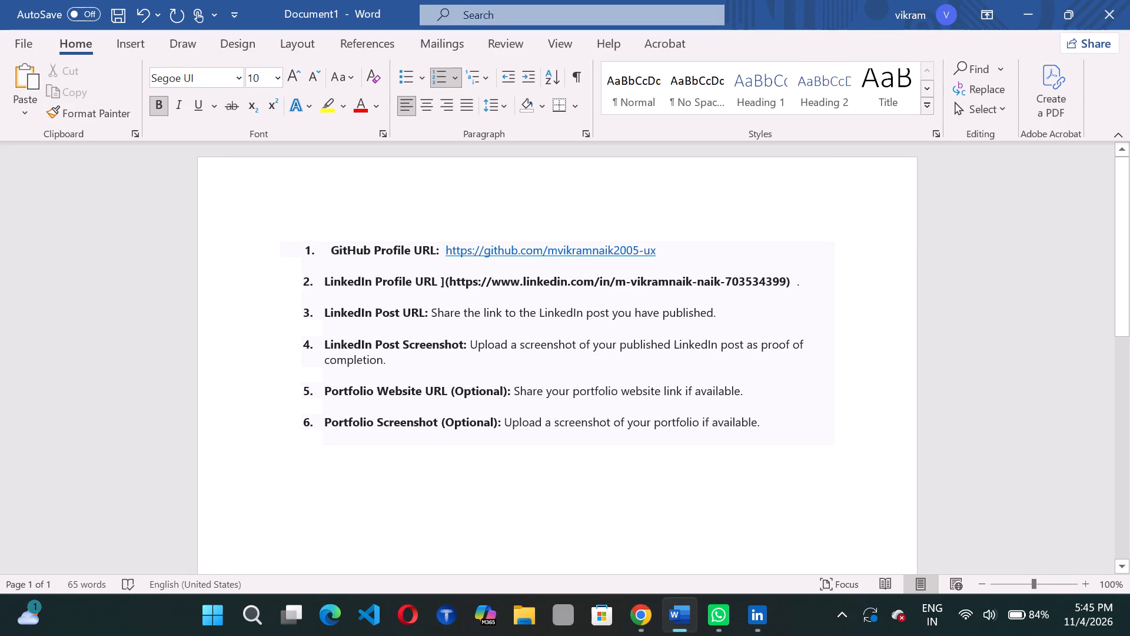
pyautogui.click(451, 283)
pyautogui.press('BackSpace')
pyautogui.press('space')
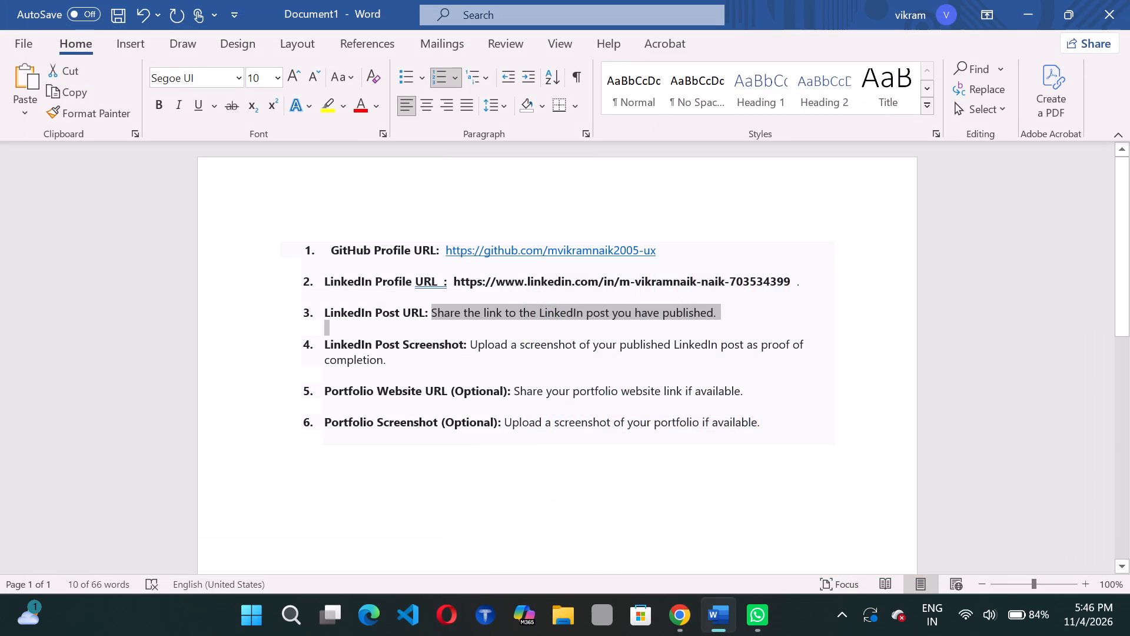
# Switch to Chrome, search Google for "linkdin" in a new tab, open the LinkedIn India result and reload the feed.
pyautogui.click(676, 626)
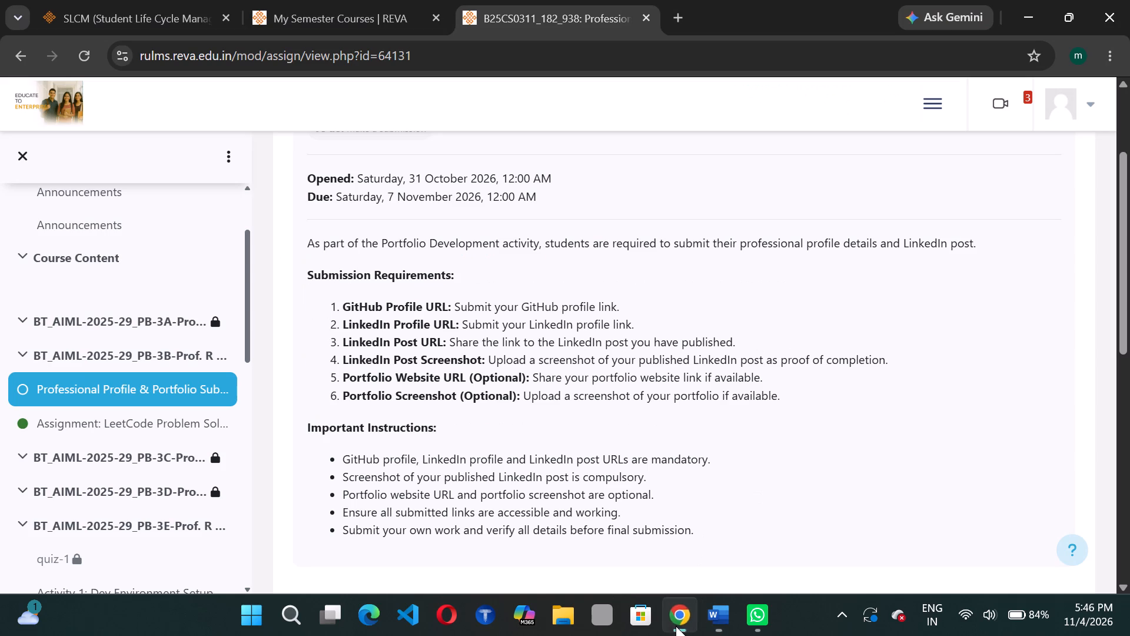
pyautogui.click(679, 14)
pyautogui.click(509, 331)
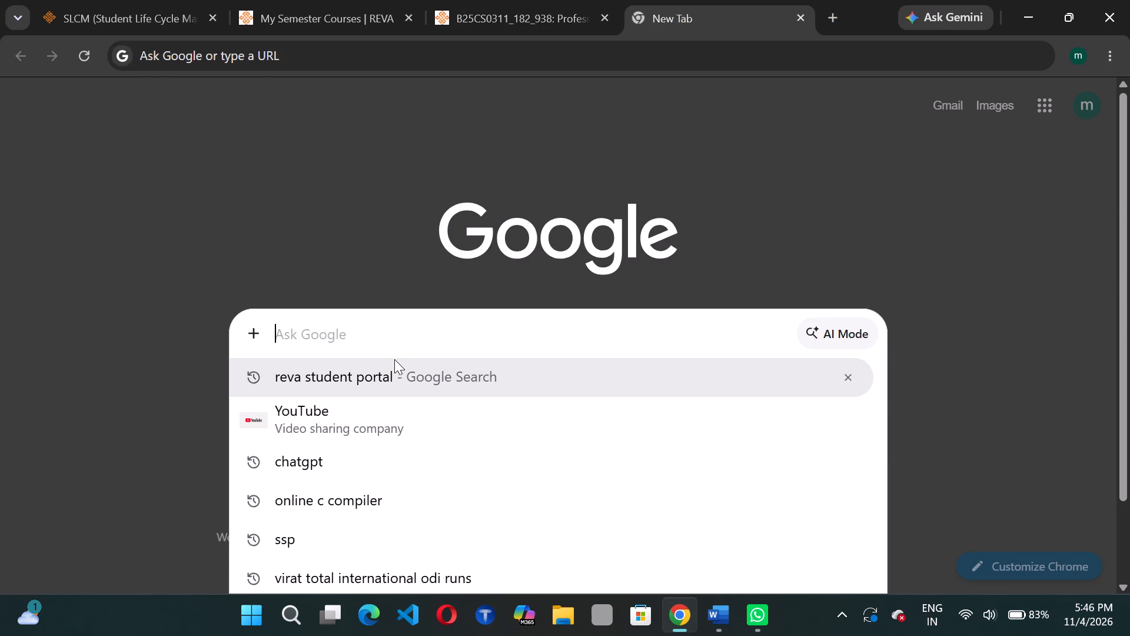
pyautogui.click(395, 344)
pyautogui.write('li')
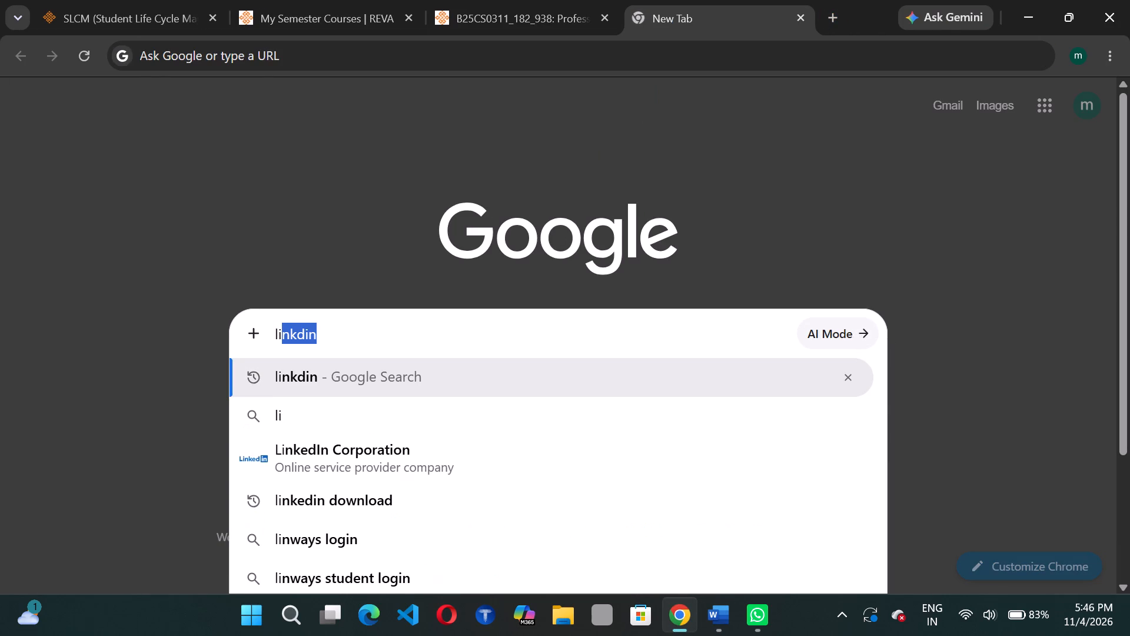
pyautogui.click(362, 372)
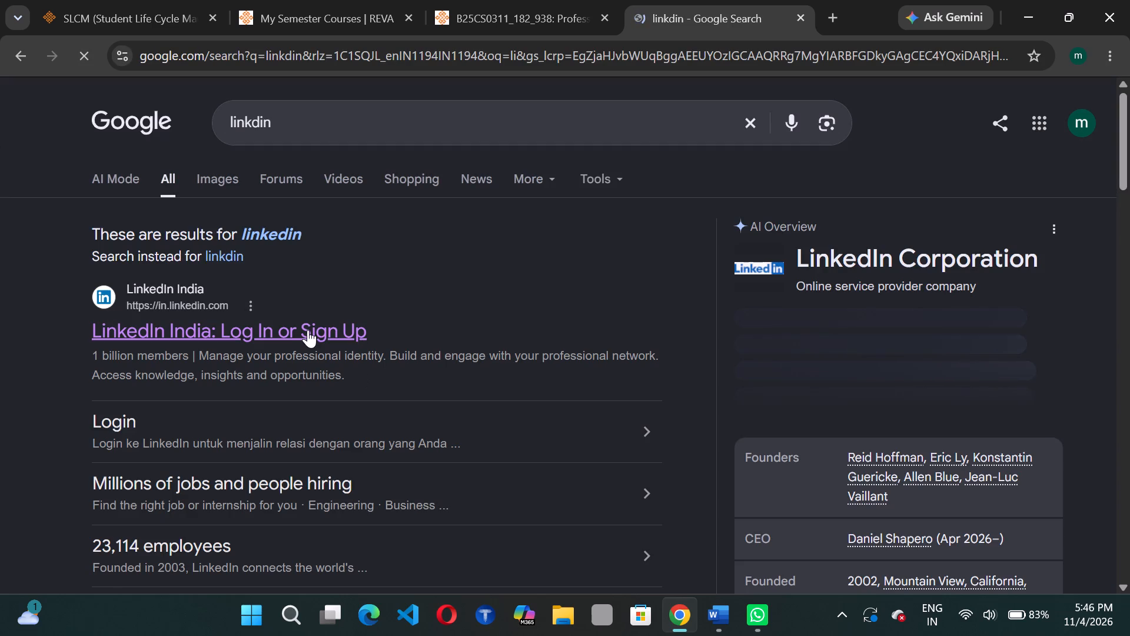
pyautogui.click(310, 332)
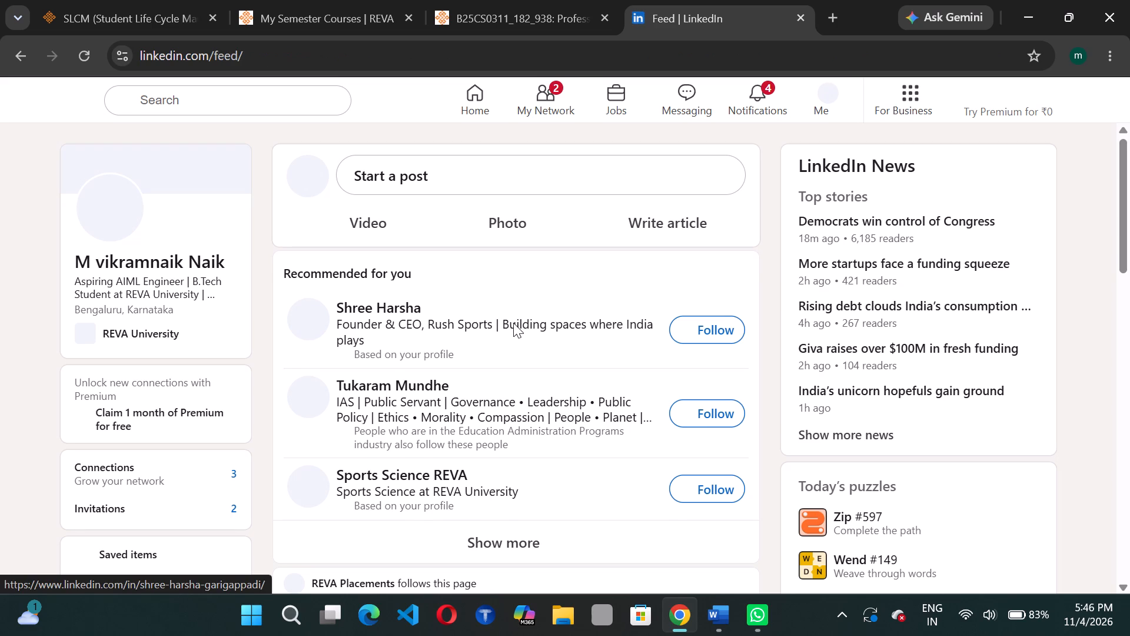
pyautogui.click(85, 59)
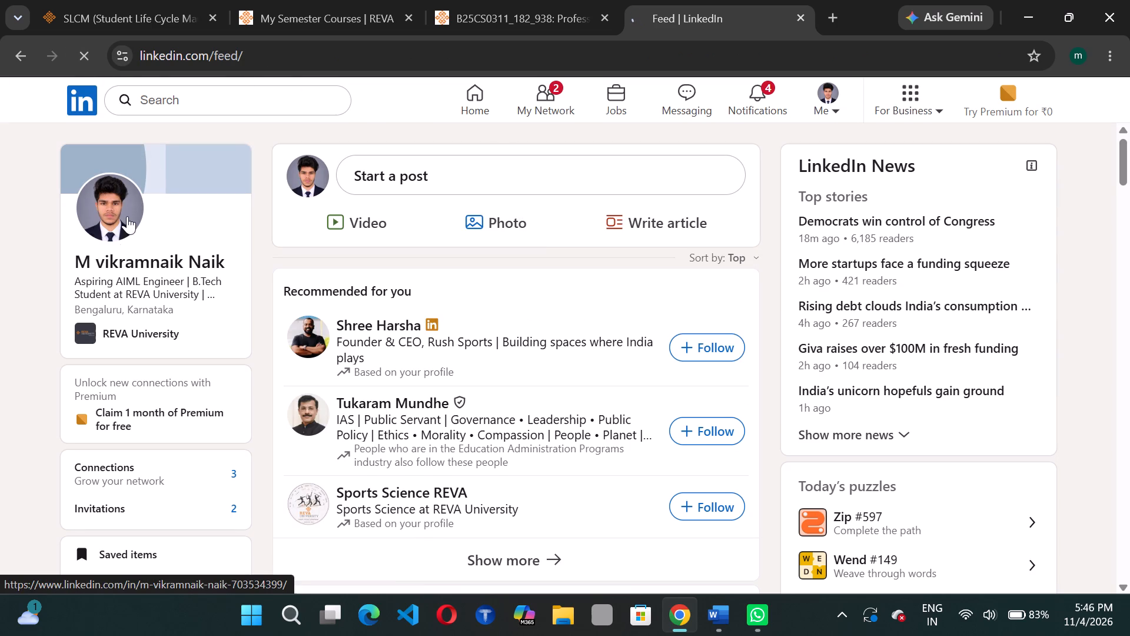
# Open the My Network page on LinkedIn to view the connection invitations.
pyautogui.click(560, 100)
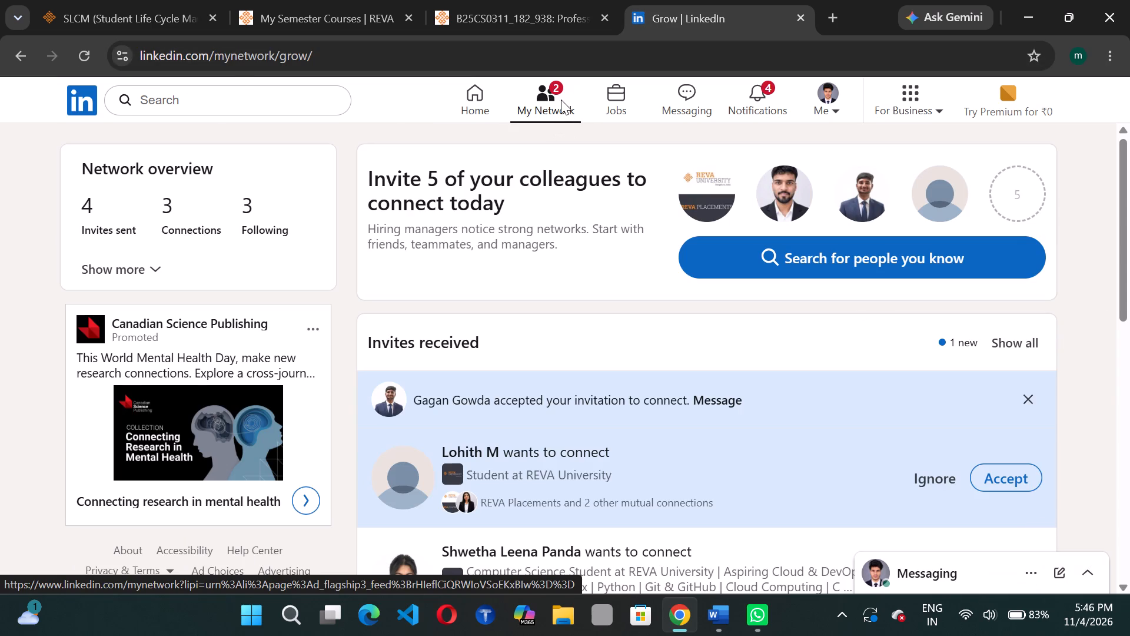
# Open the LinkedIn notifications page to view the recent notifications.
pyautogui.click(757, 96)
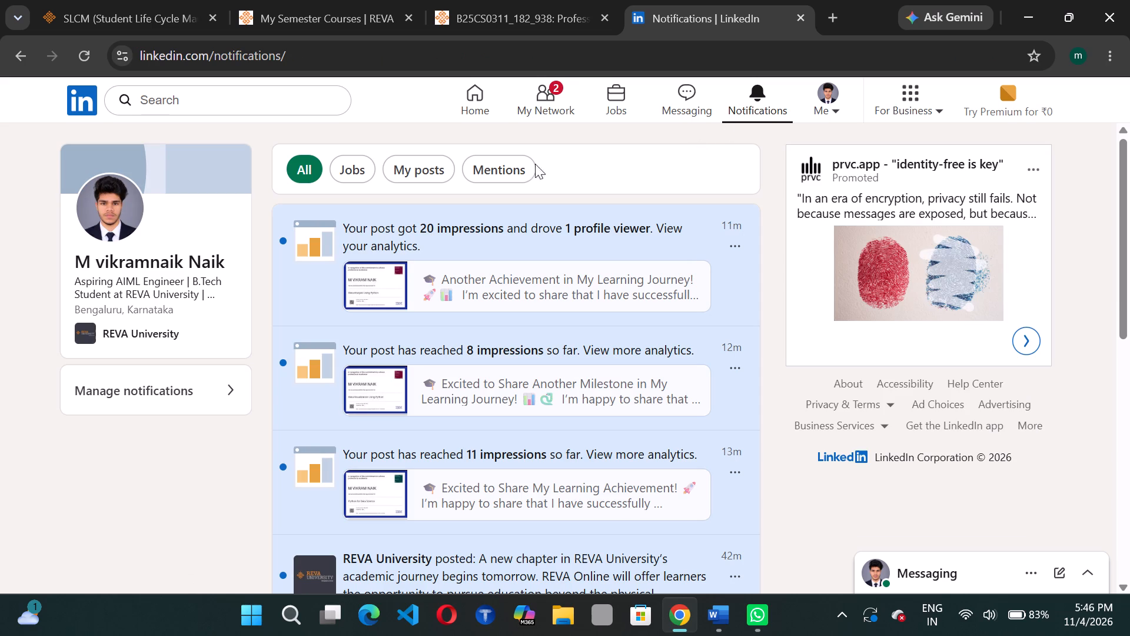
pyautogui.click(473, 106)
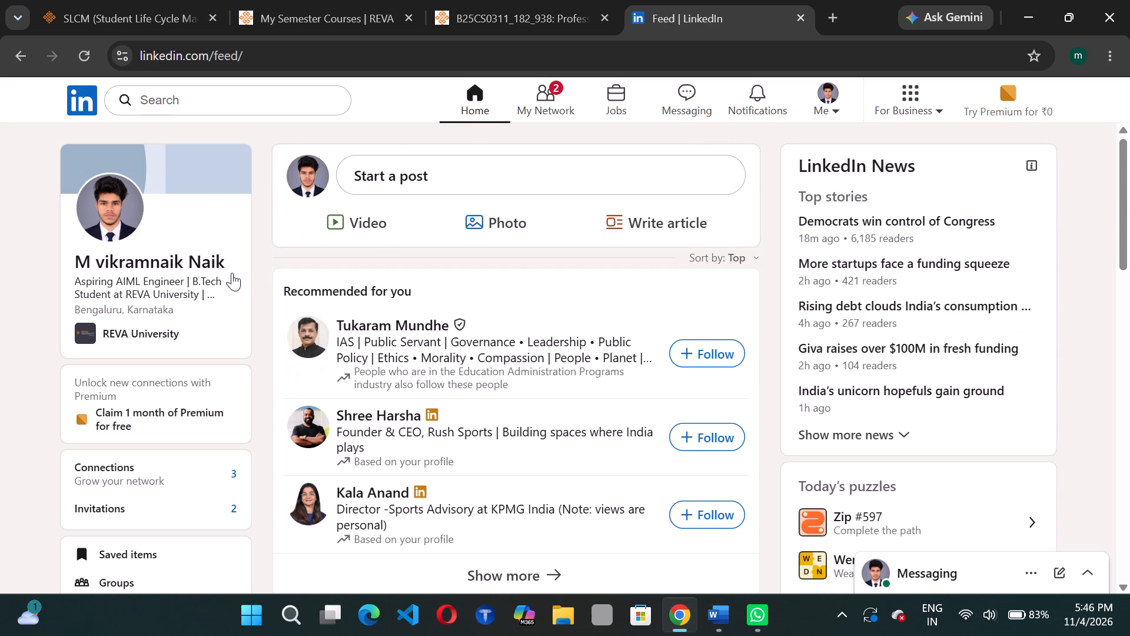
pyautogui.click(175, 300)
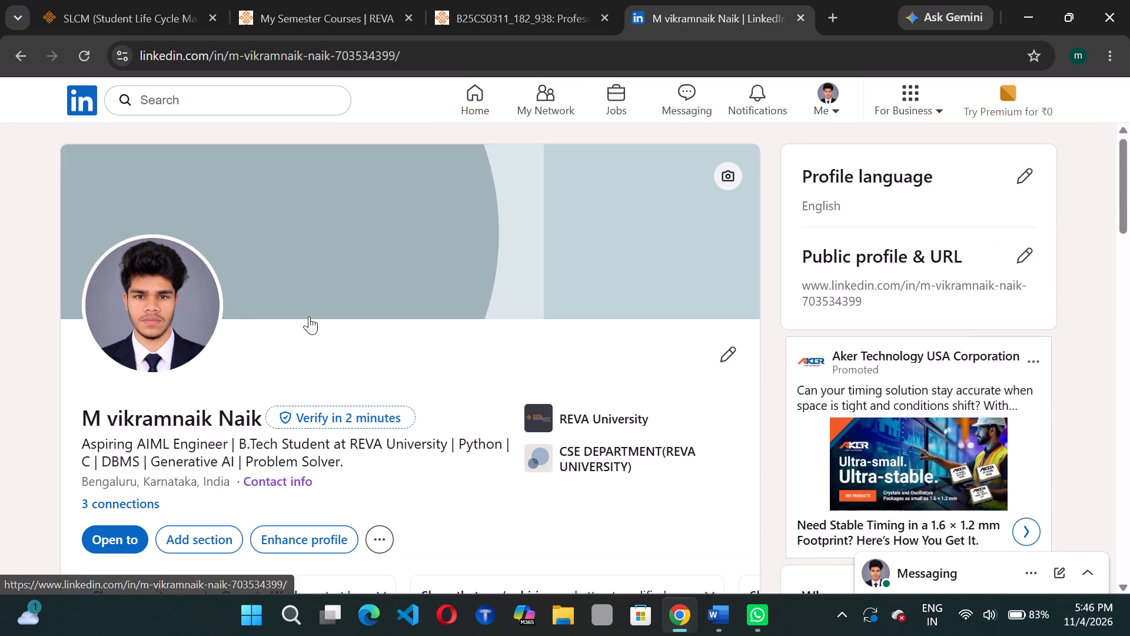
pyautogui.scroll(-6, 309, 316)
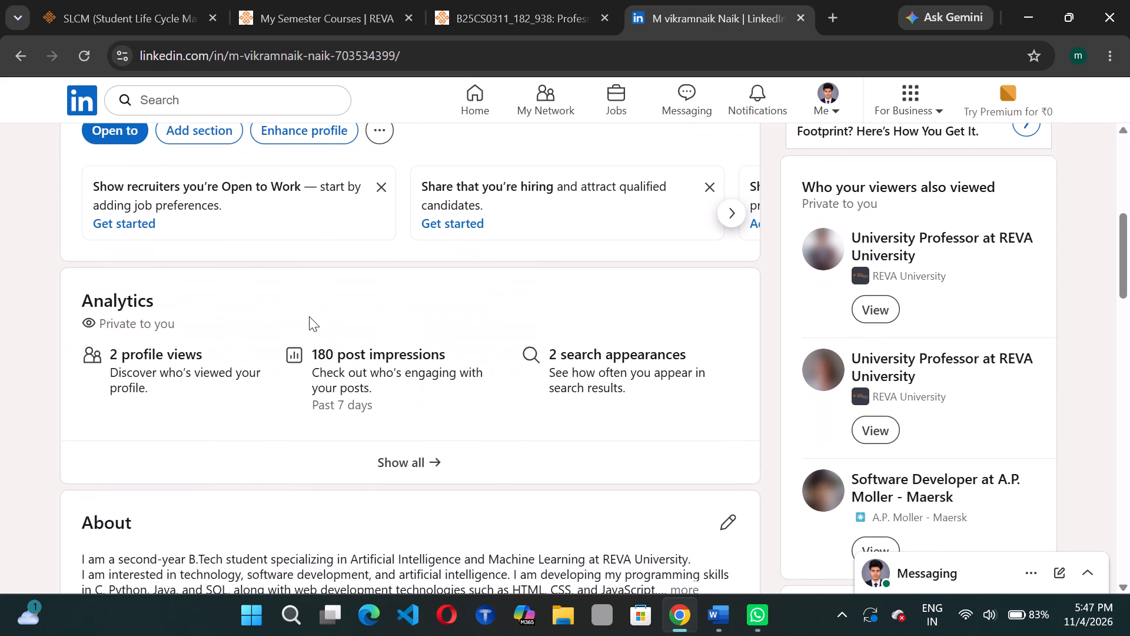
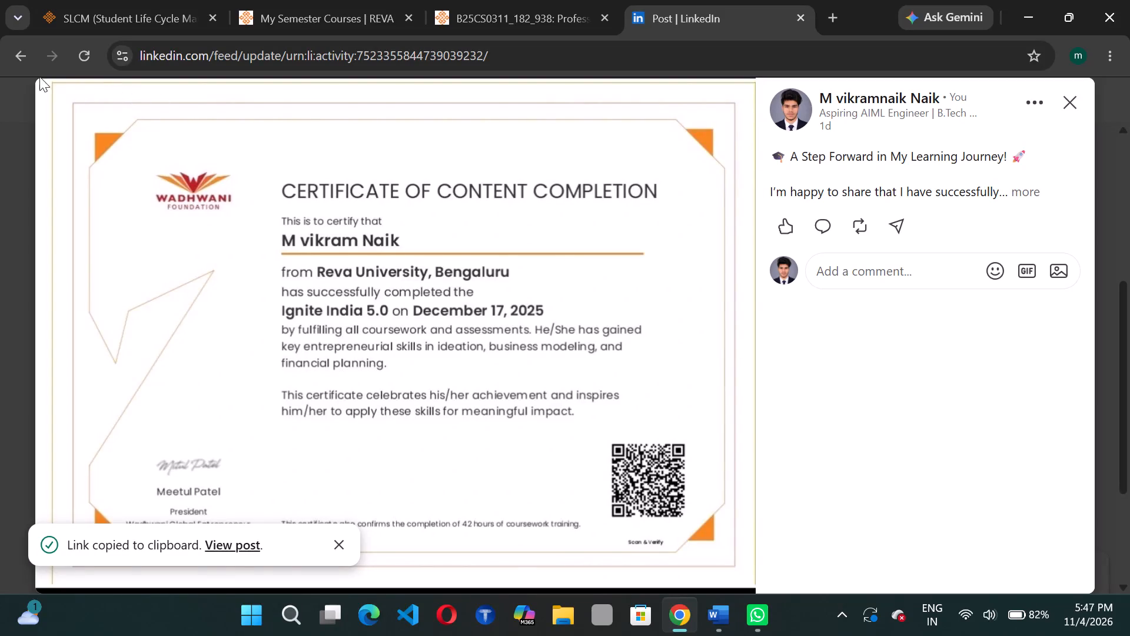
# Go back from the Wadhwani Foundation certificate post to the LinkedIn profile and open the Python for Data Science certification post.
pyautogui.click(22, 60)
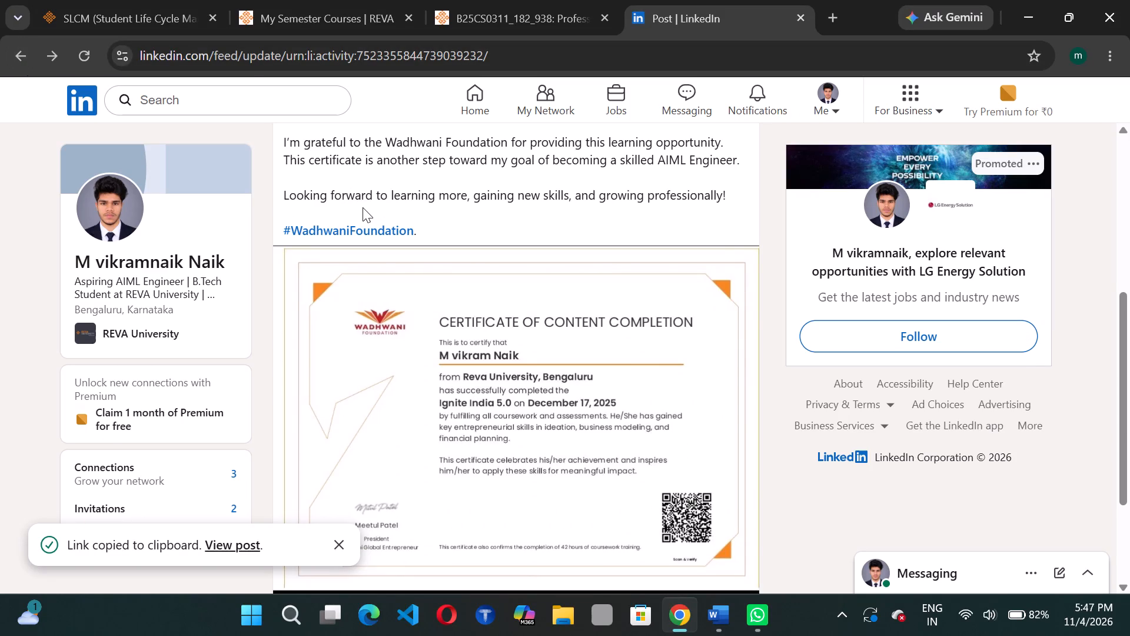
pyautogui.scroll(5, 363, 207)
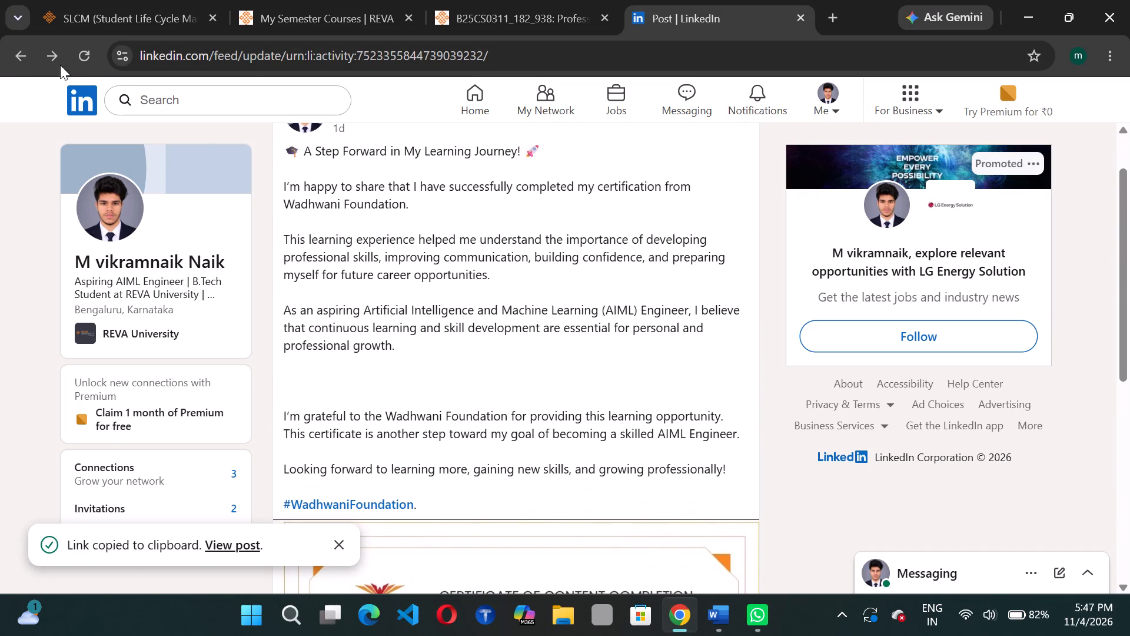
pyautogui.click(18, 58)
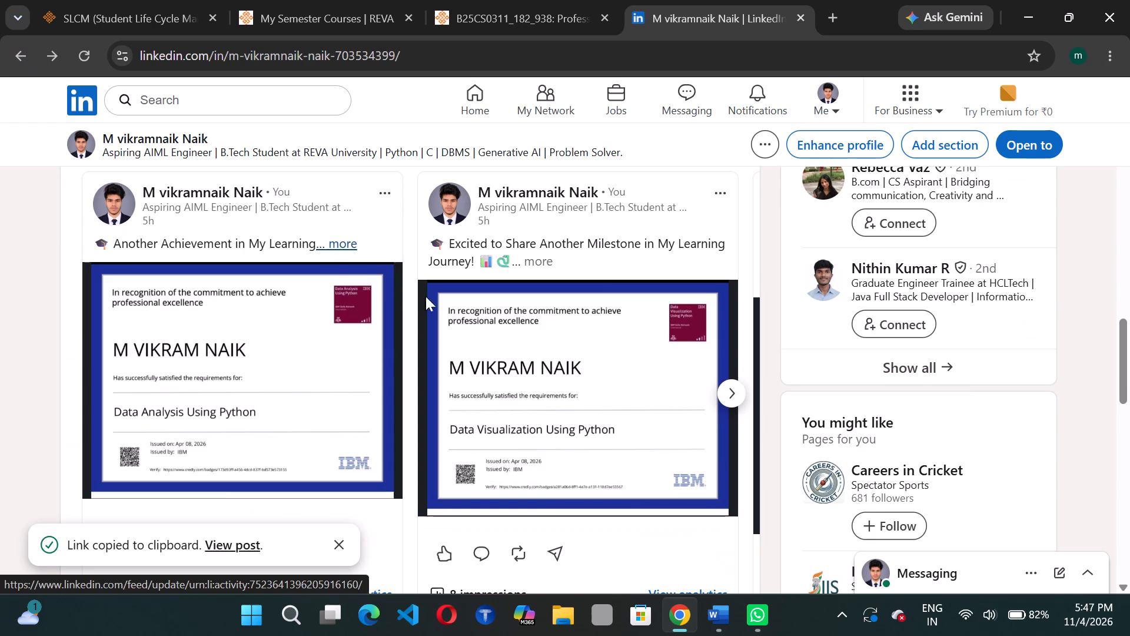
pyautogui.hscroll(-3, 526, 358)
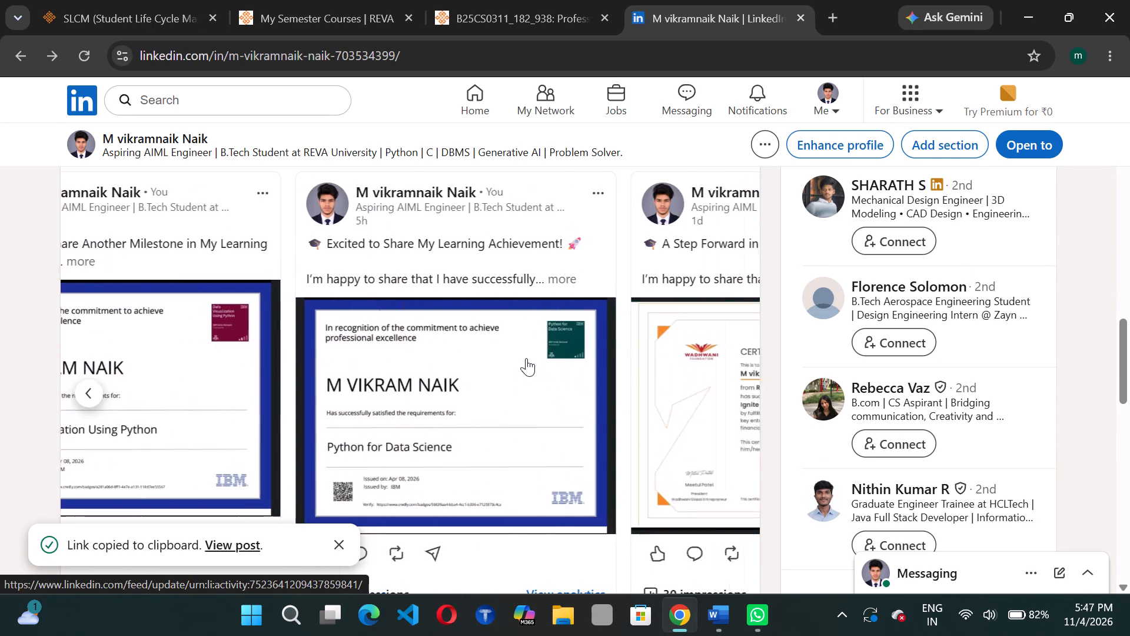
pyautogui.hscroll(-1, 521, 367)
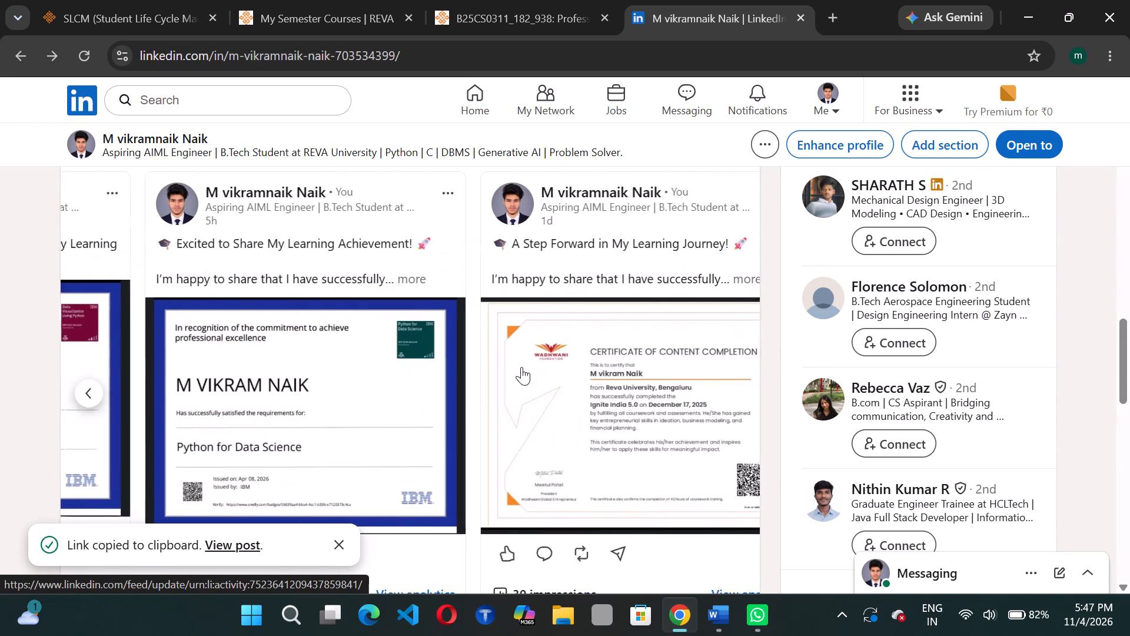
pyautogui.hscroll(-1, 521, 367)
pyautogui.click(318, 406)
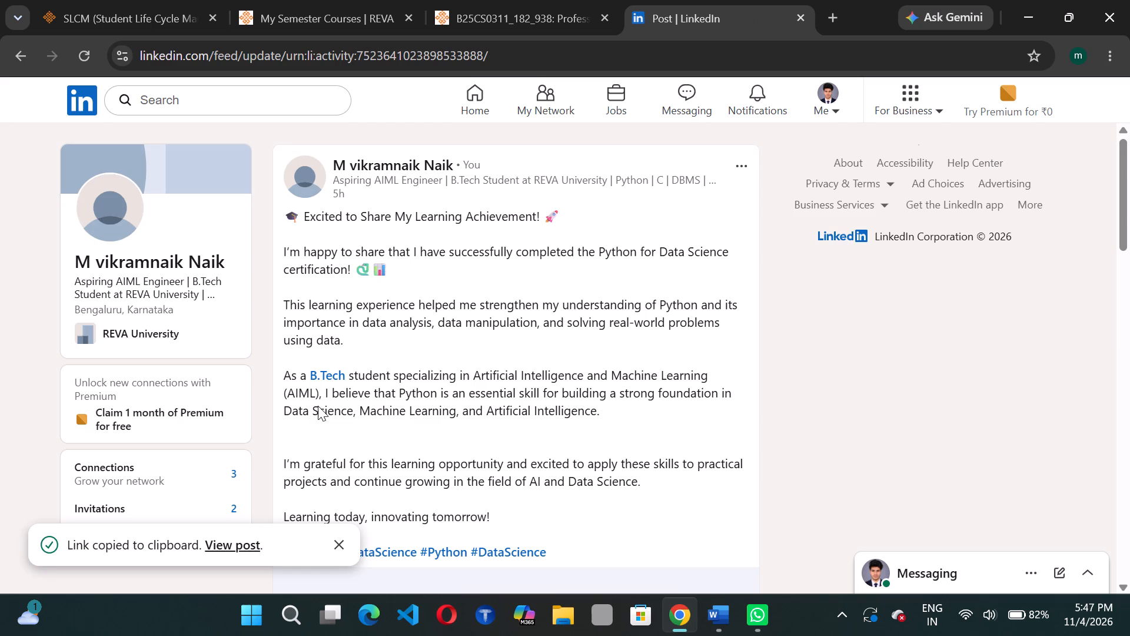
# Open the certificate image of the Python for Data Science post and copy the link to the post.
pyautogui.scroll(-2, 460, 430)
pyautogui.click(466, 451)
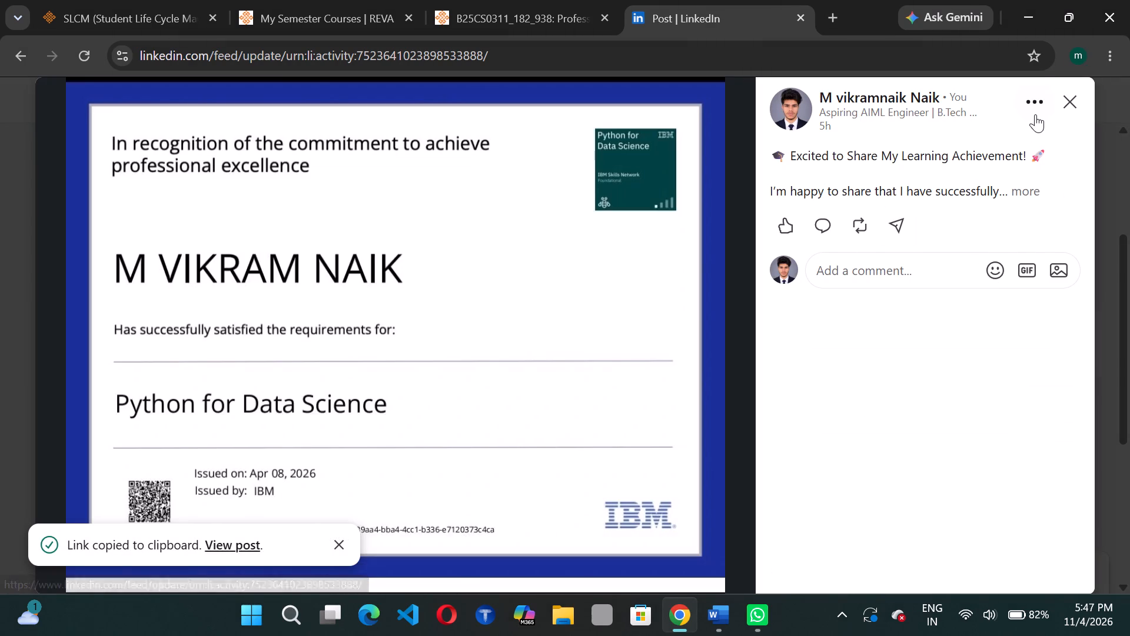
pyautogui.click(1032, 110)
pyautogui.click(908, 253)
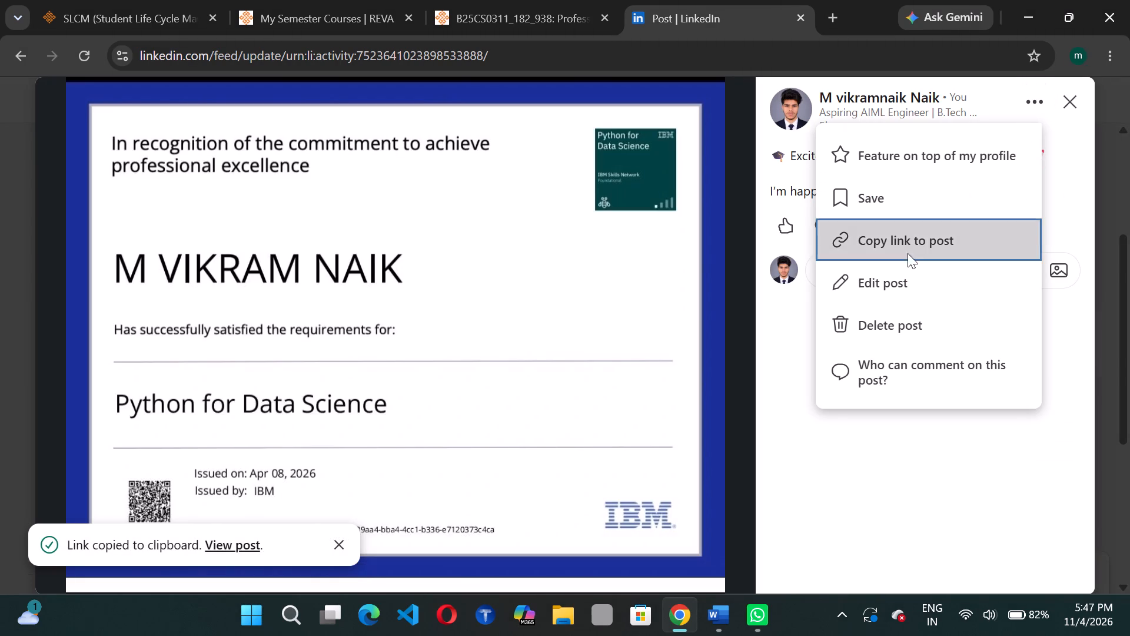
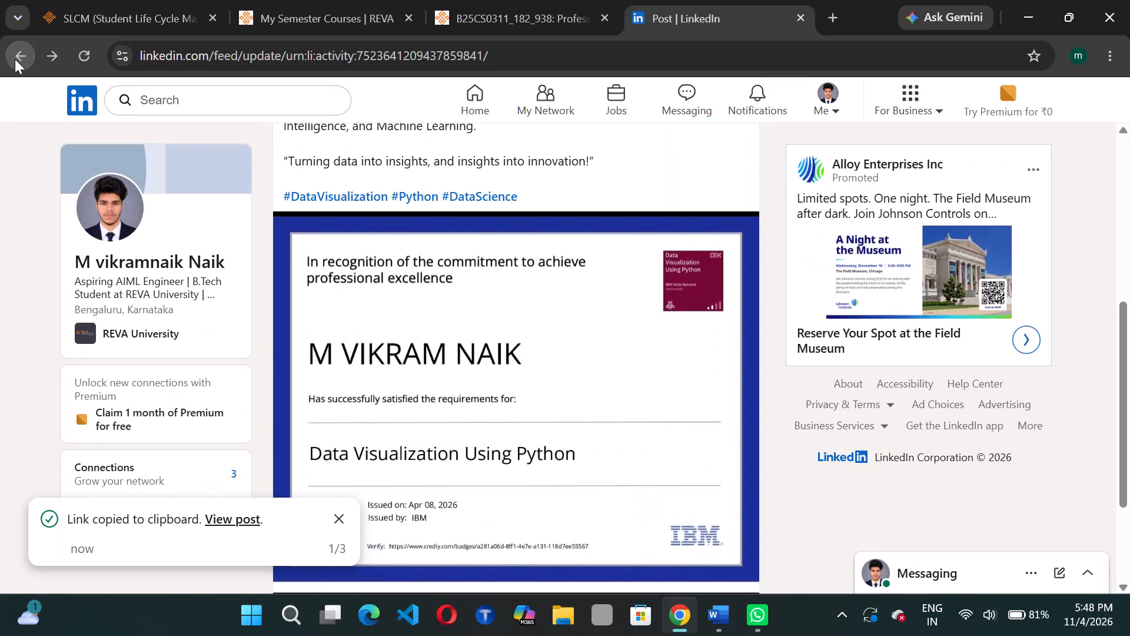
# Return to the LinkedIn profile, open the Data Analysis Using Python certificate post and copy the link to that post.
pyautogui.click(15, 59)
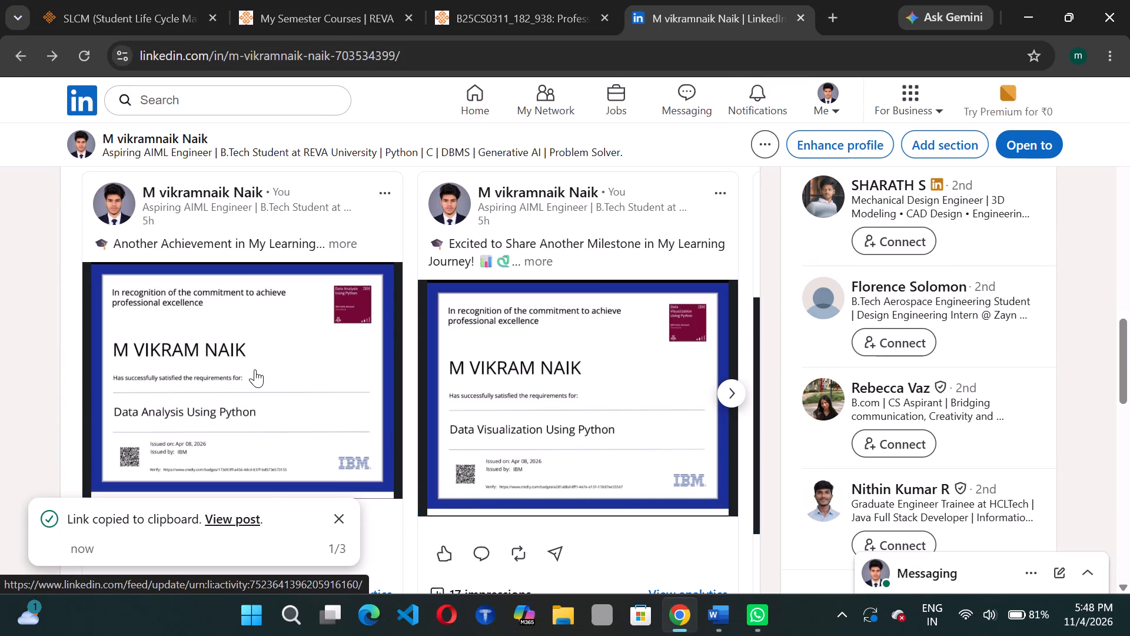
pyautogui.click(257, 372)
pyautogui.scroll(-1, 496, 396)
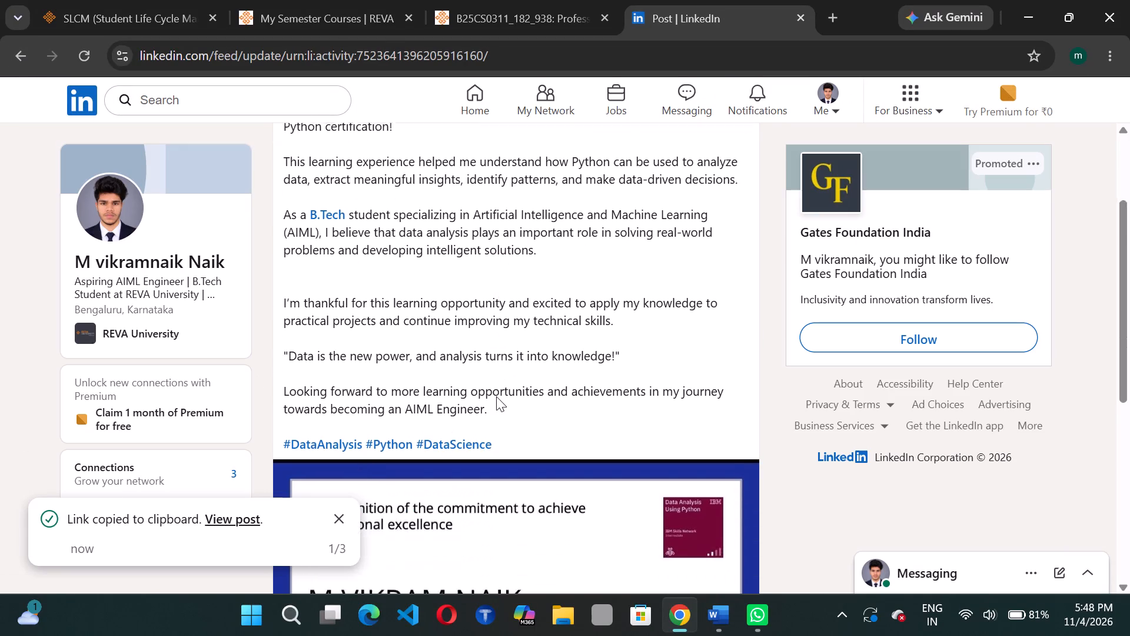
pyautogui.scroll(-2, 496, 396)
pyautogui.click(496, 396)
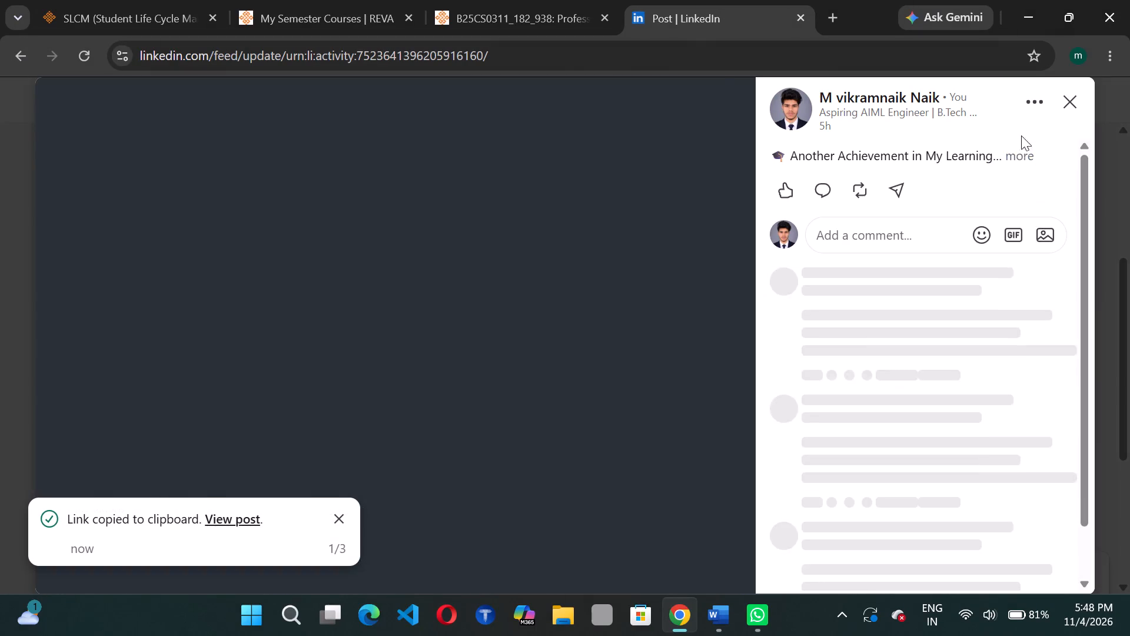
pyautogui.click(1030, 109)
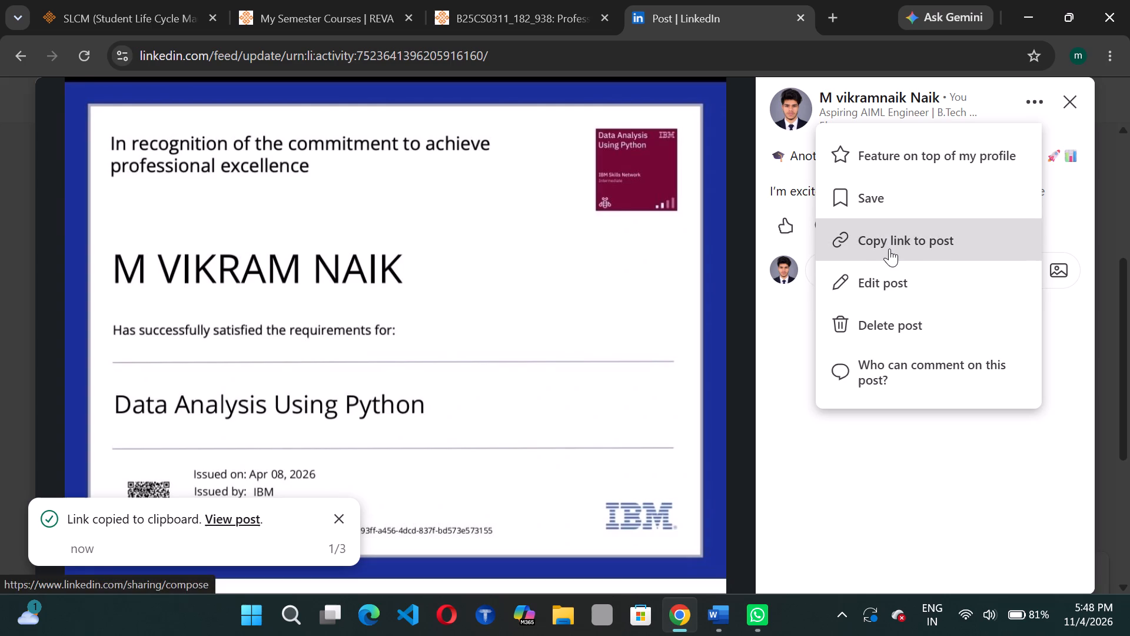
pyautogui.click(889, 246)
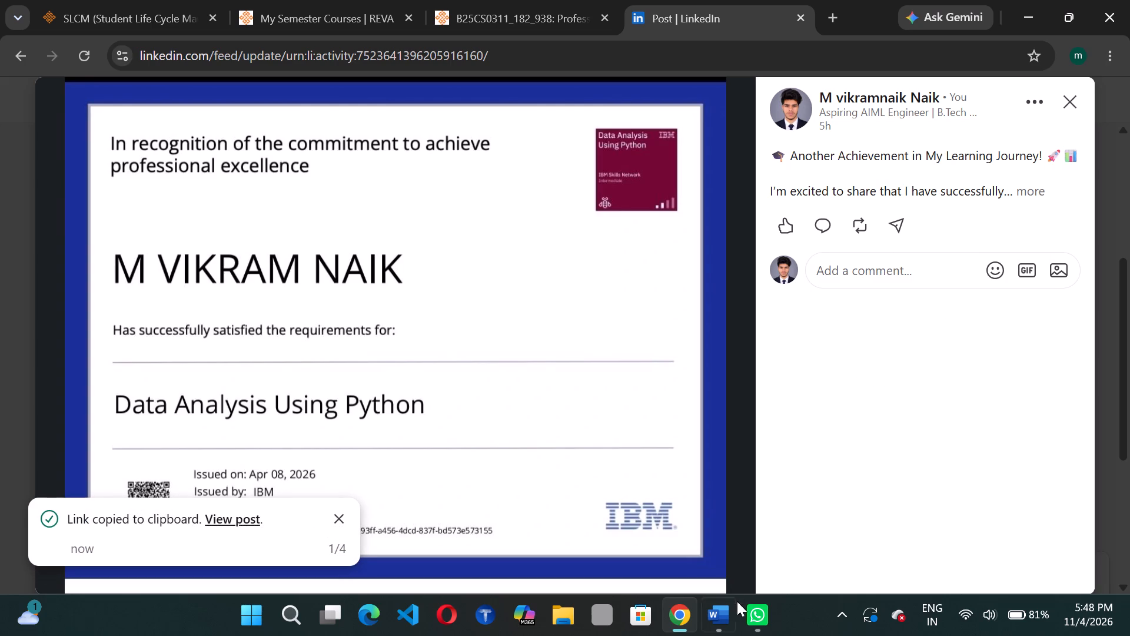
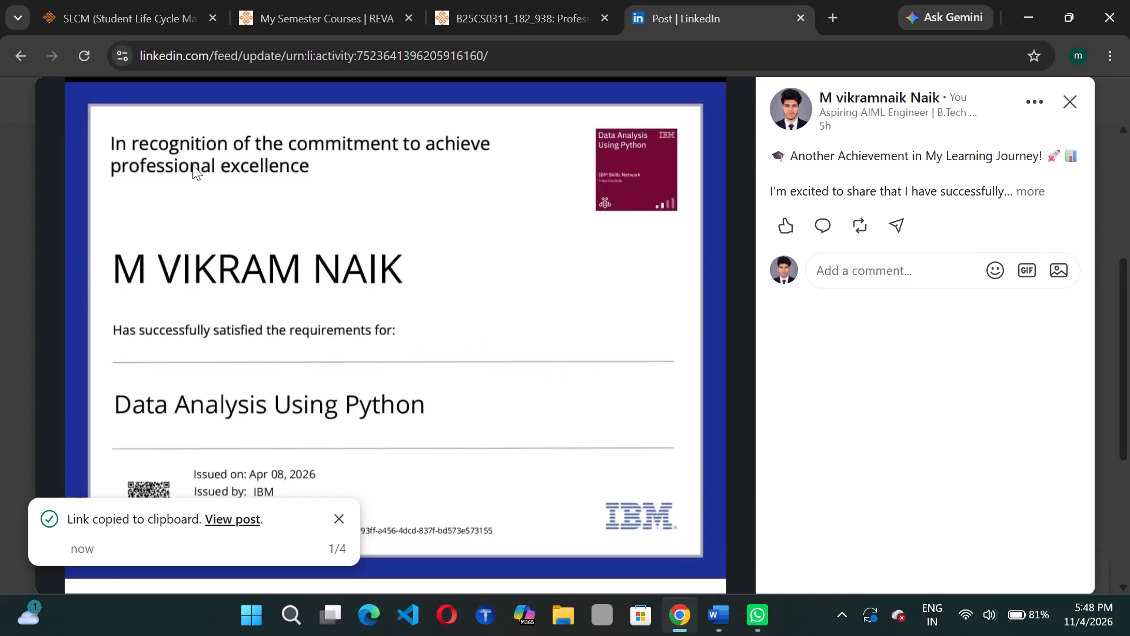
# Return from the opened LinkedIn post about the Data Analysis Using Python certificate to the profile page.
pyautogui.click(17, 49)
pyautogui.click(24, 61)
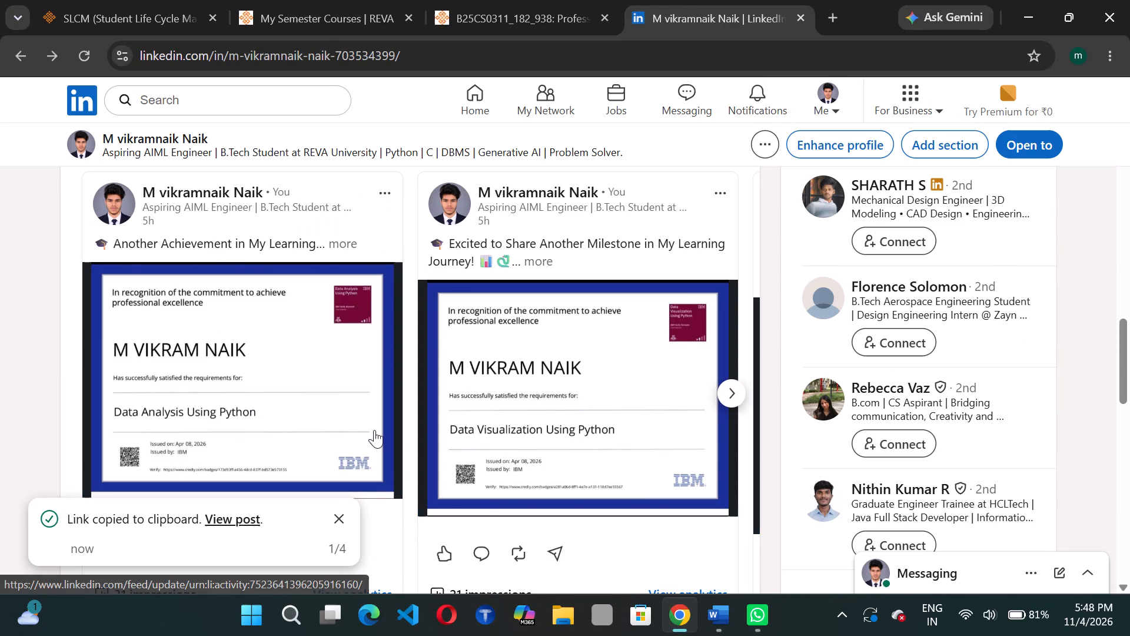
# Switch to the Word document and delete the instruction text after "LinkedIn Post URL:" in item 3, adding a space after the label.
pyautogui.click(716, 621)
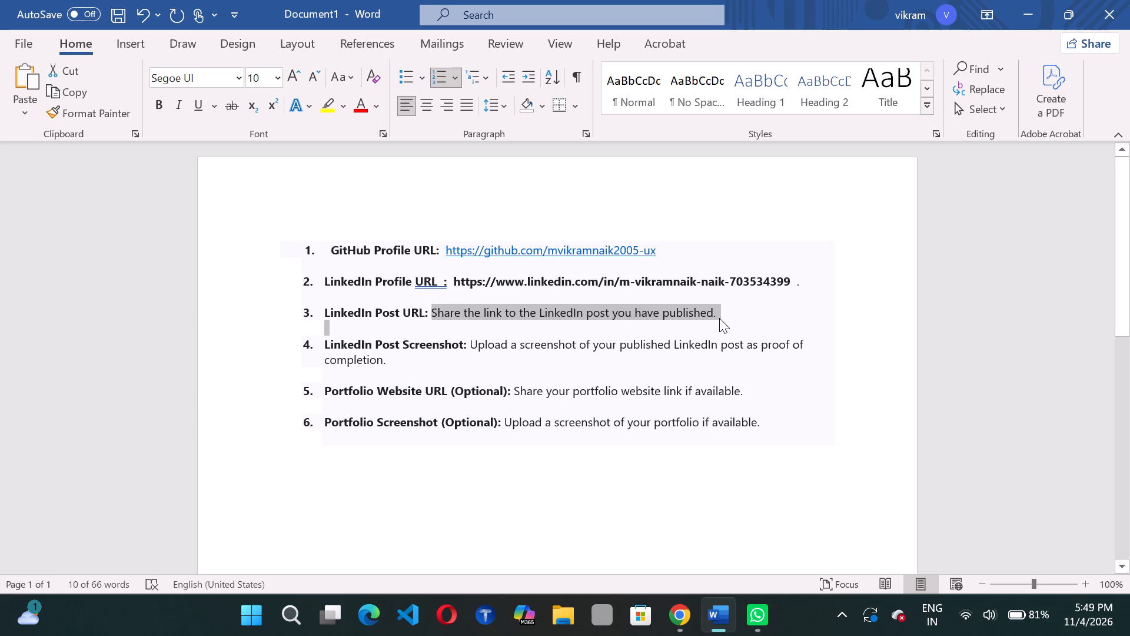
pyautogui.press('BackSpace')
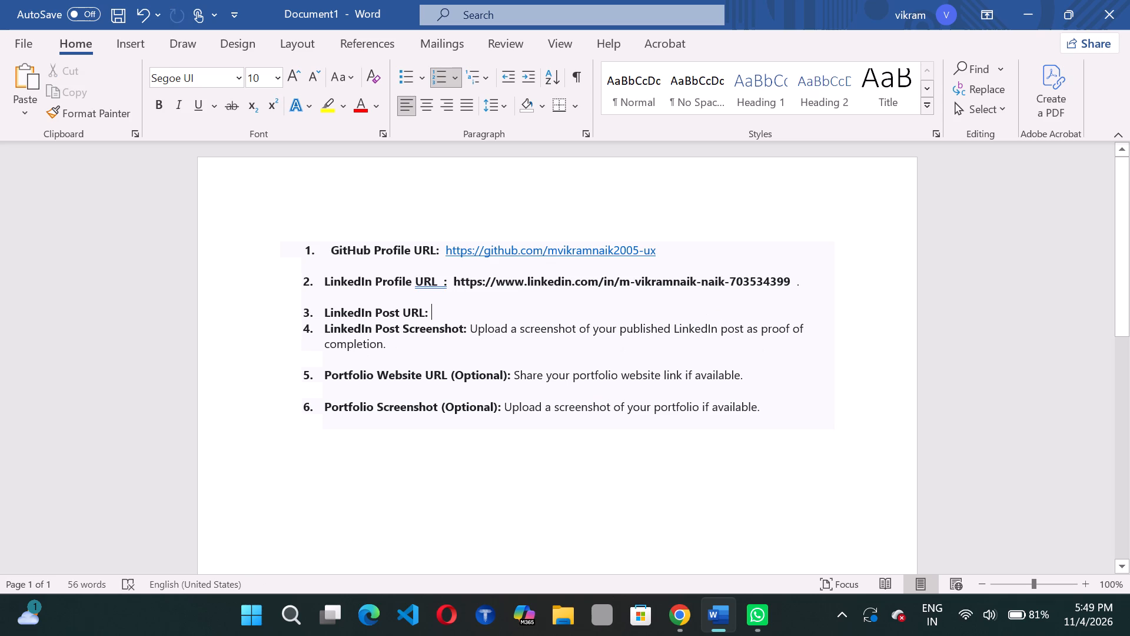
pyautogui.press('Return')
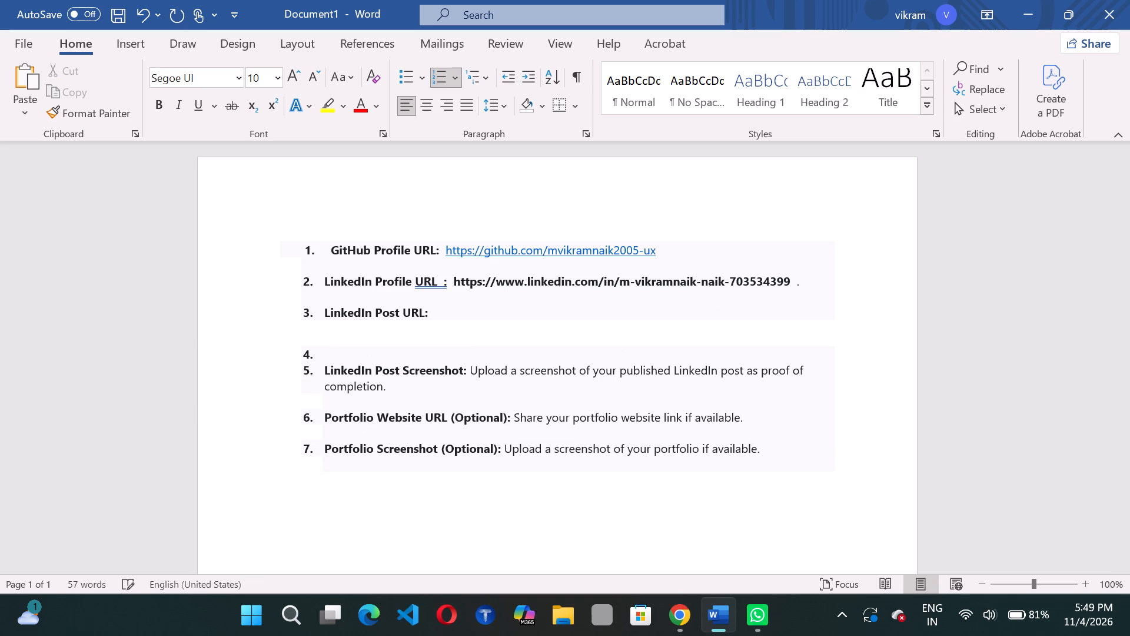
pyautogui.press('BackSpace')
pyautogui.press('BackSpace')
pyautogui.press('BackSpace')
pyautogui.press('BackSpace')
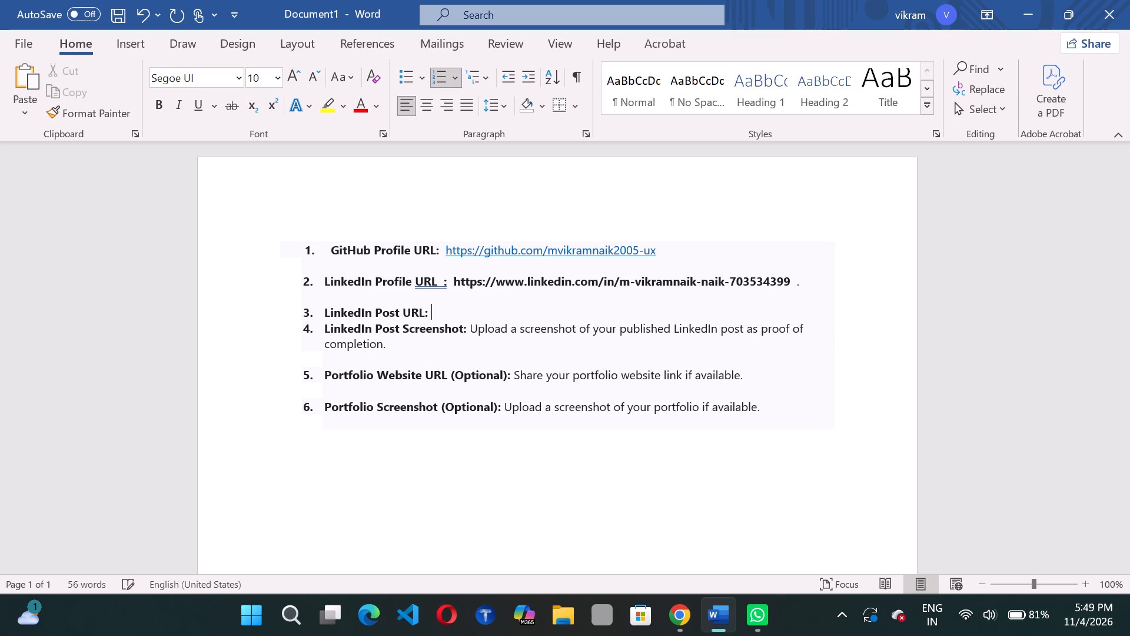
pyautogui.press('space')
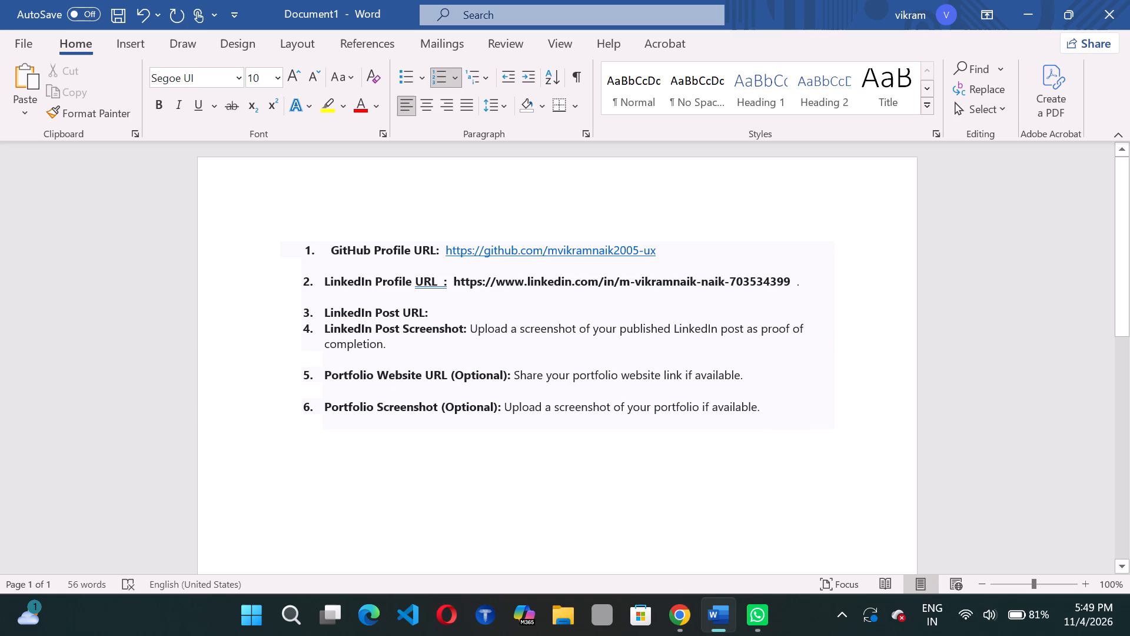
# Open WhatsApp from the hidden background apps.
pyautogui.click(841, 614)
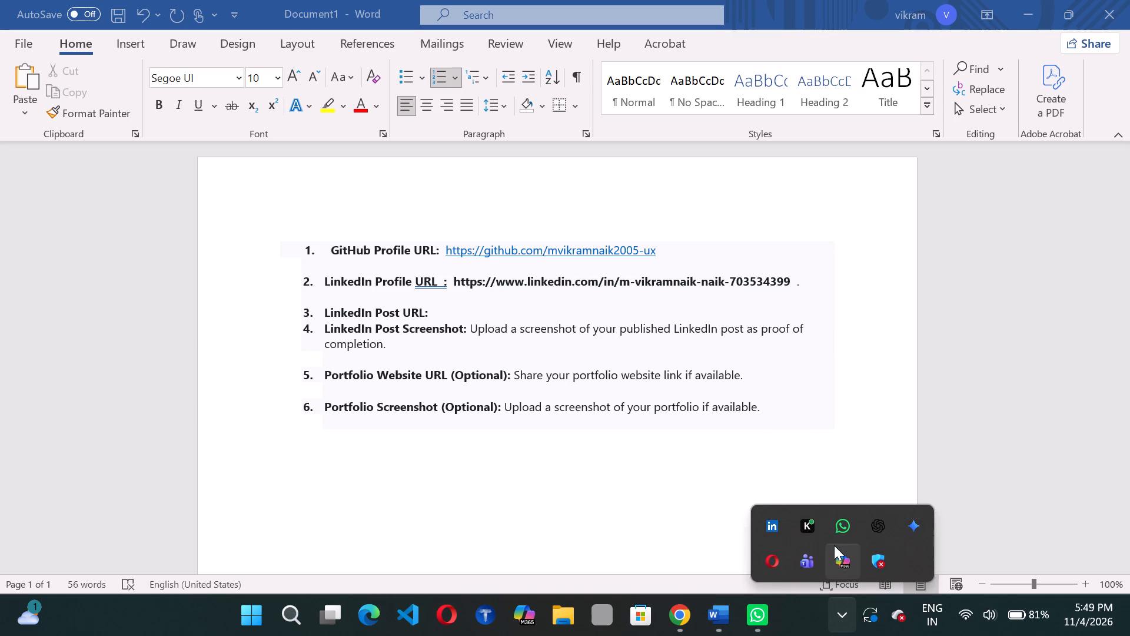
pyautogui.click(838, 535)
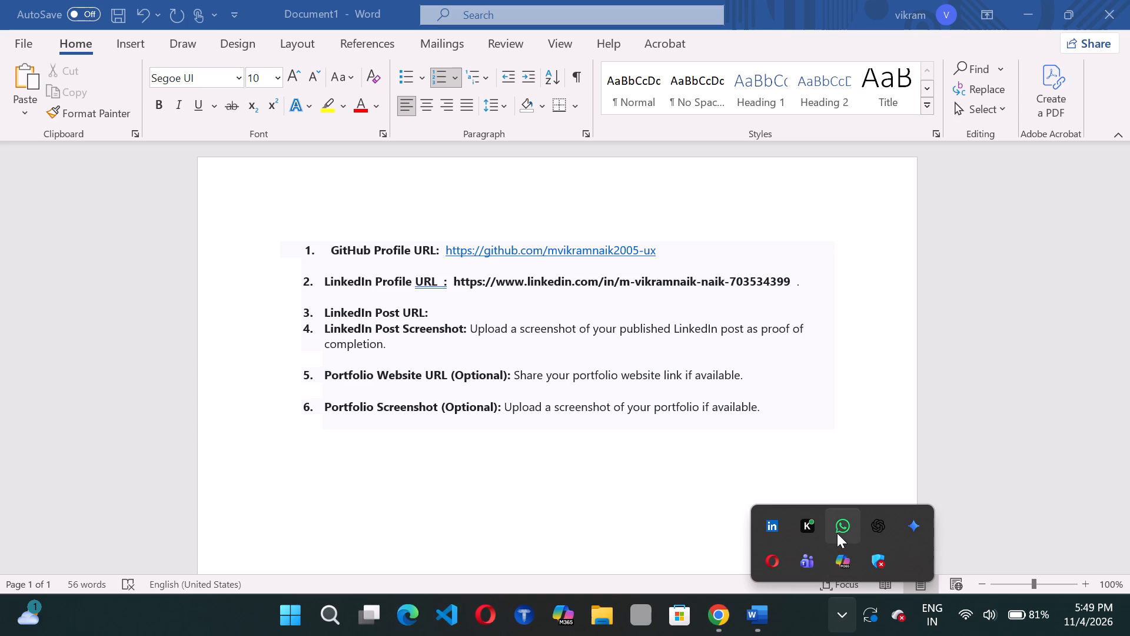
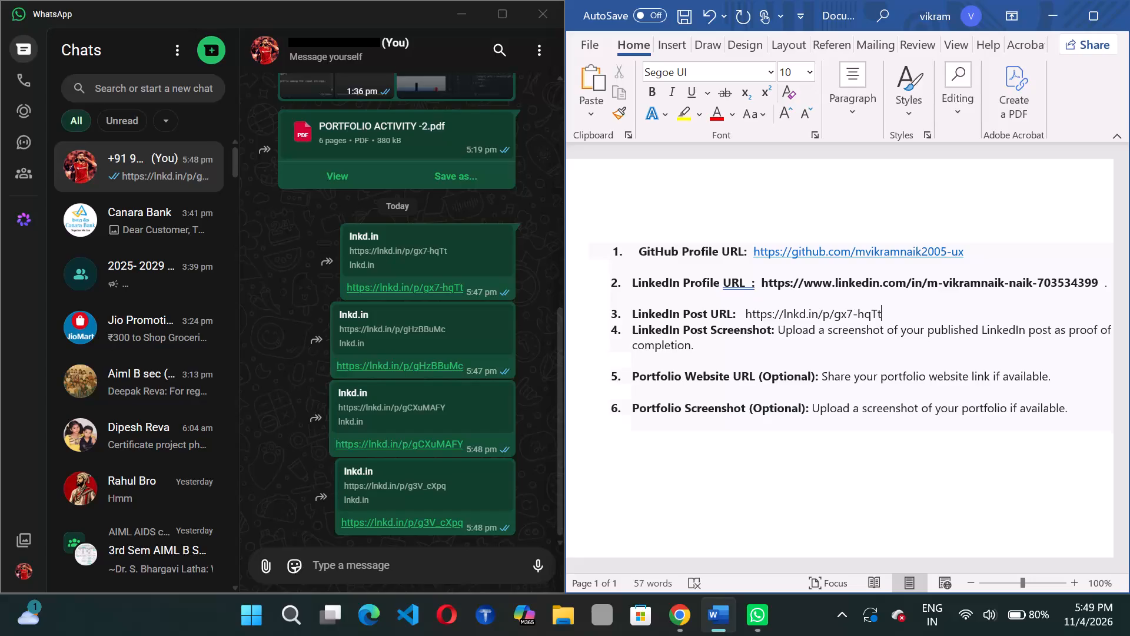
pyautogui.press('Return')
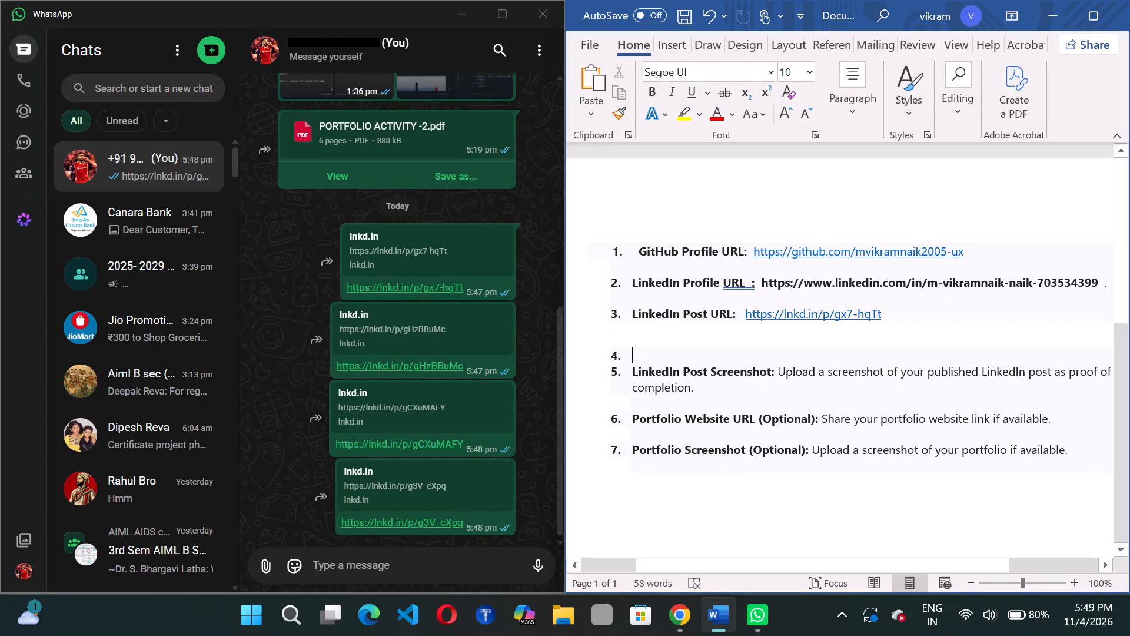
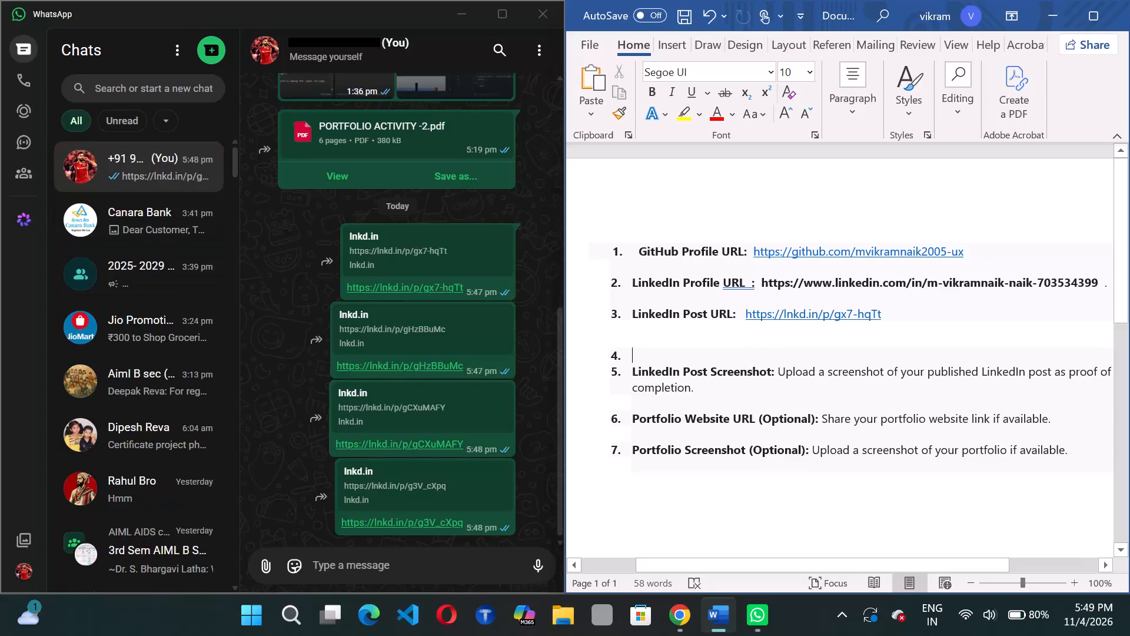
pyautogui.hotkey('ctrl', 'v')
pyautogui.press('Return')
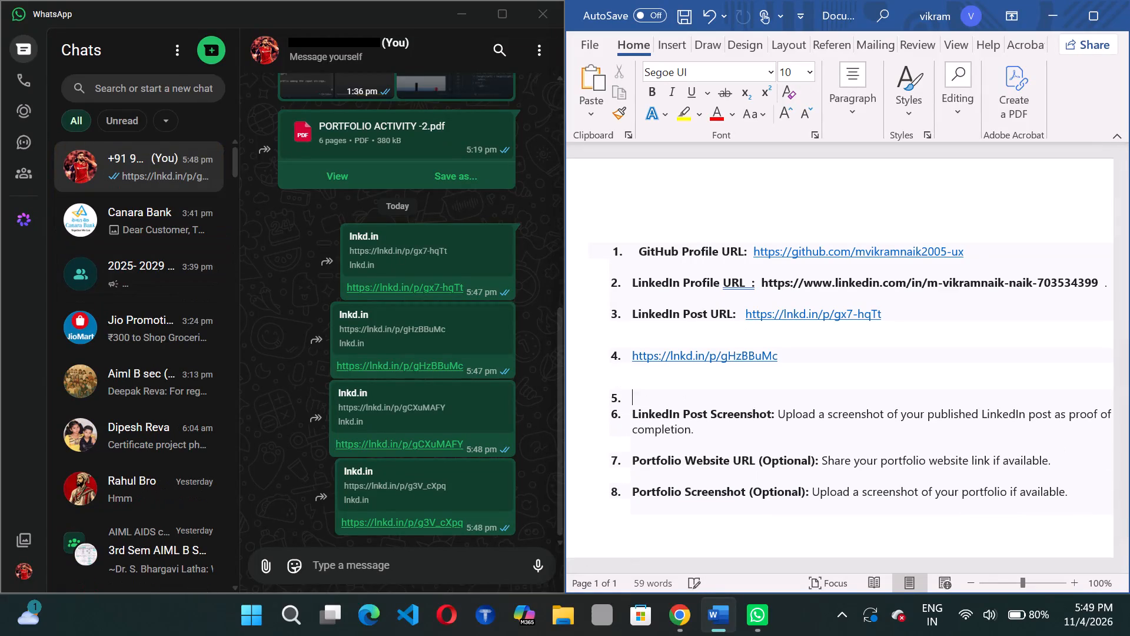
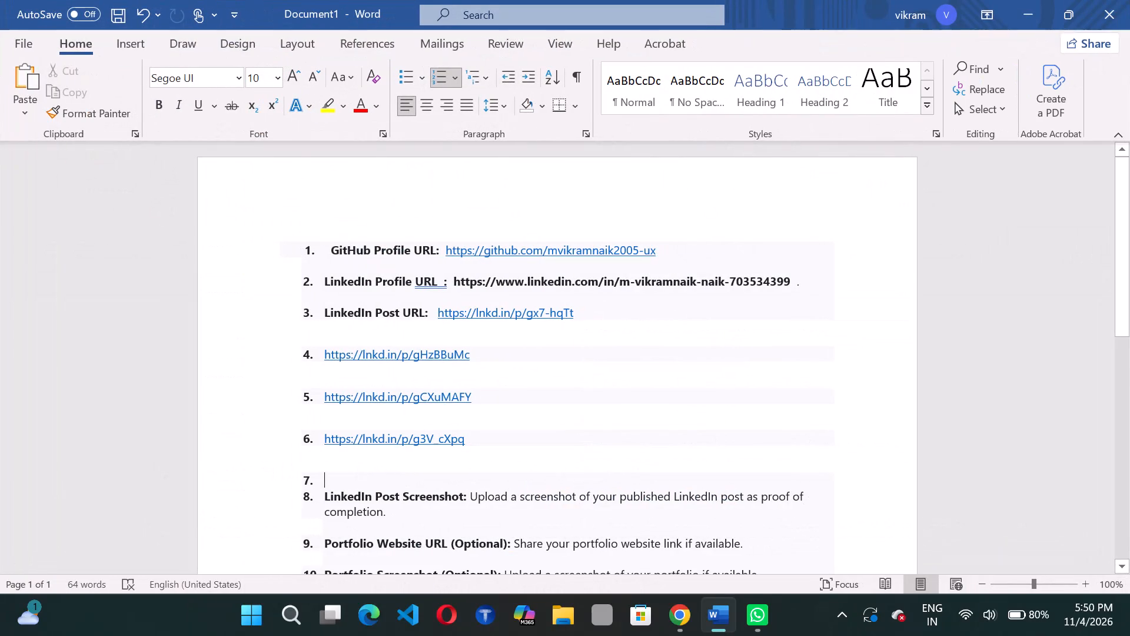
pyautogui.click(476, 358)
pyautogui.press(',')
pyautogui.press('BackSpace')
pyautogui.press('space')
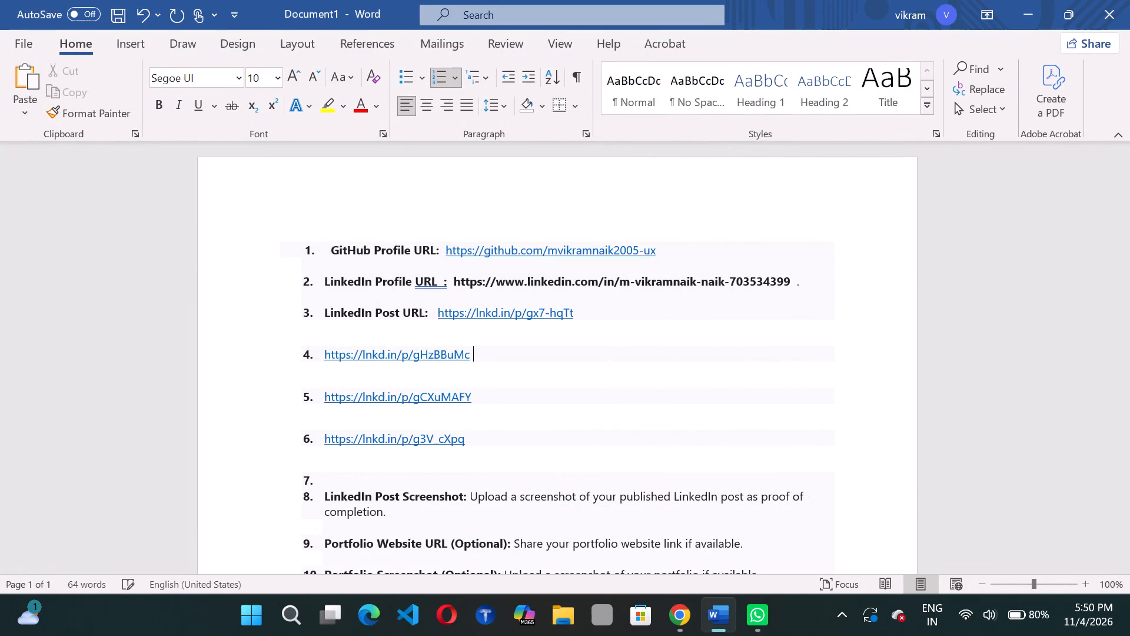
pyautogui.press('space')
pyautogui.write(',')
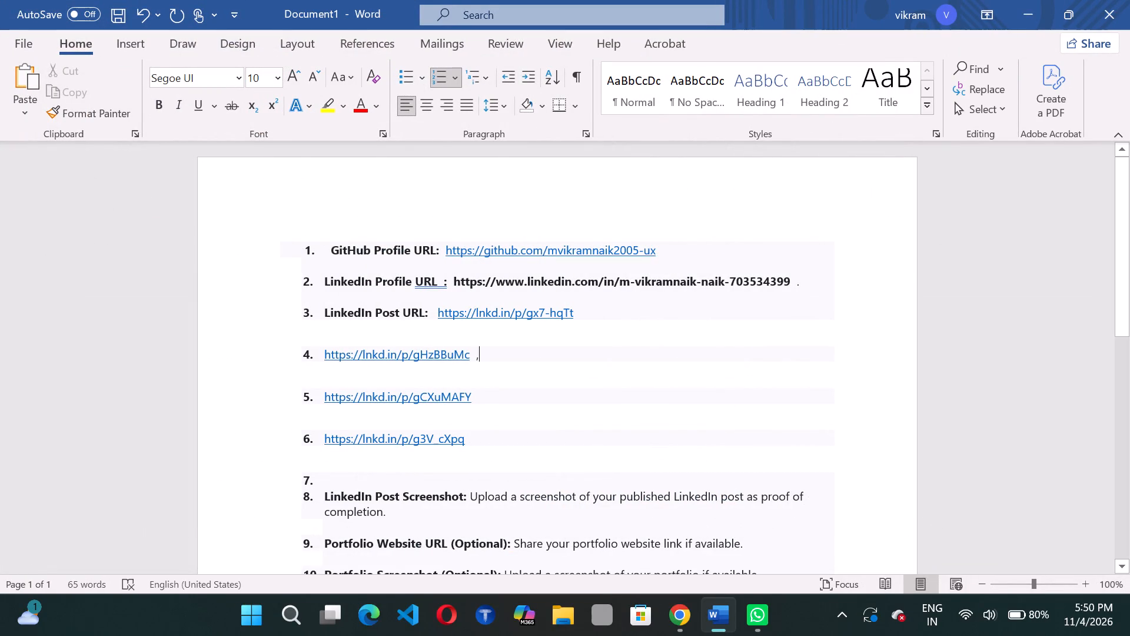
pyautogui.click(320, 398)
pyautogui.press('BackSpace')
pyautogui.press('BackSpace')
pyautogui.press('BackSpace')
pyautogui.press('BackSpace')
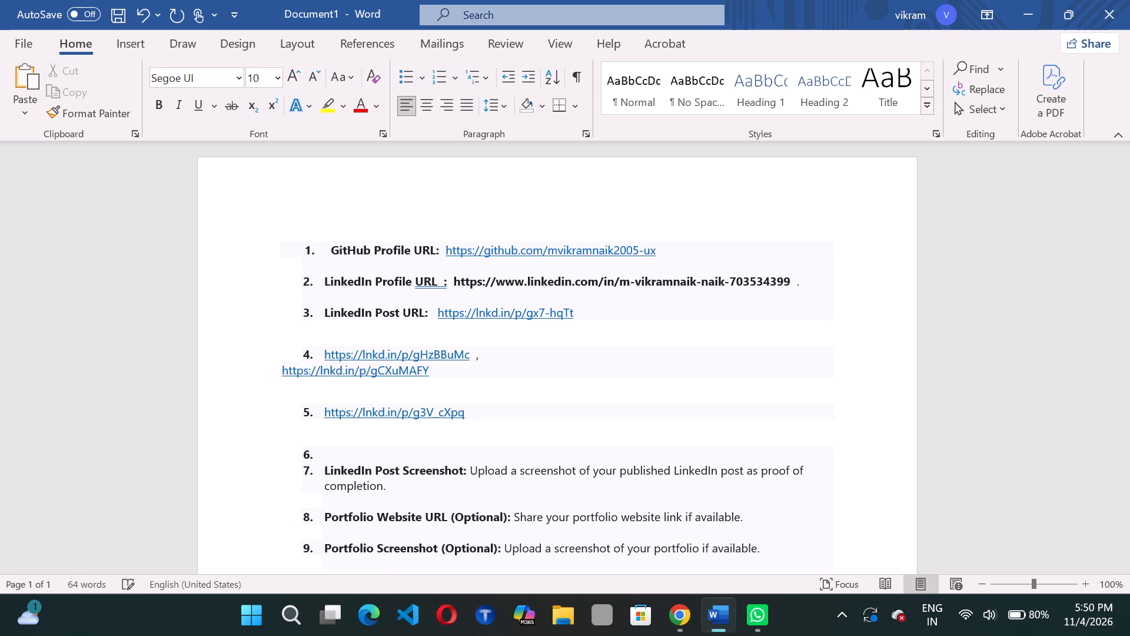
pyautogui.press('space')
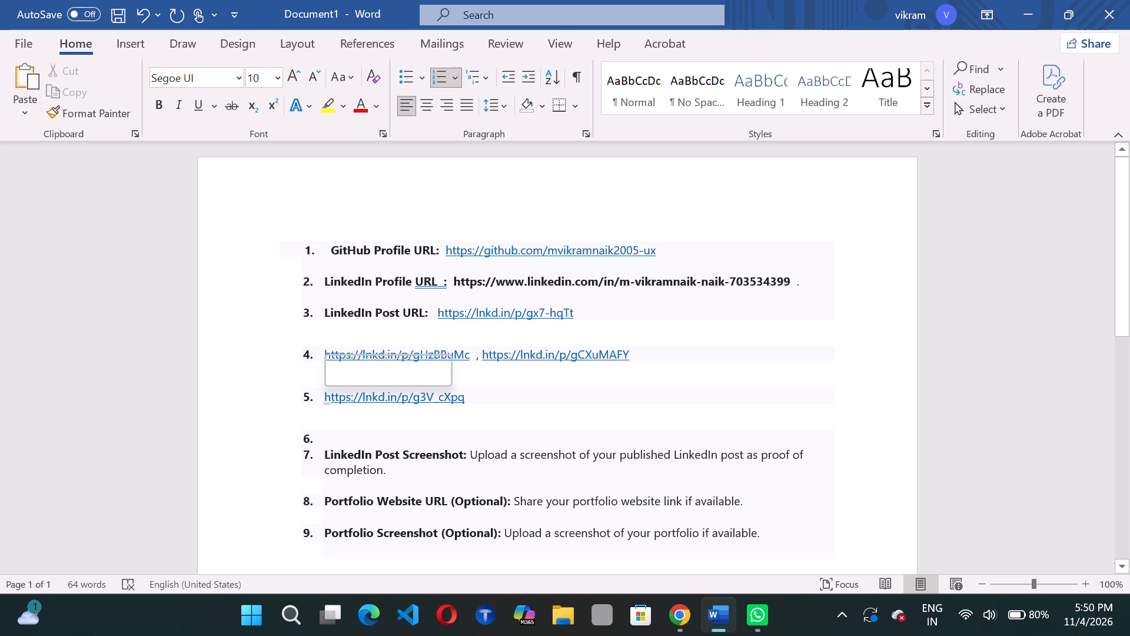
pyautogui.click(323, 399)
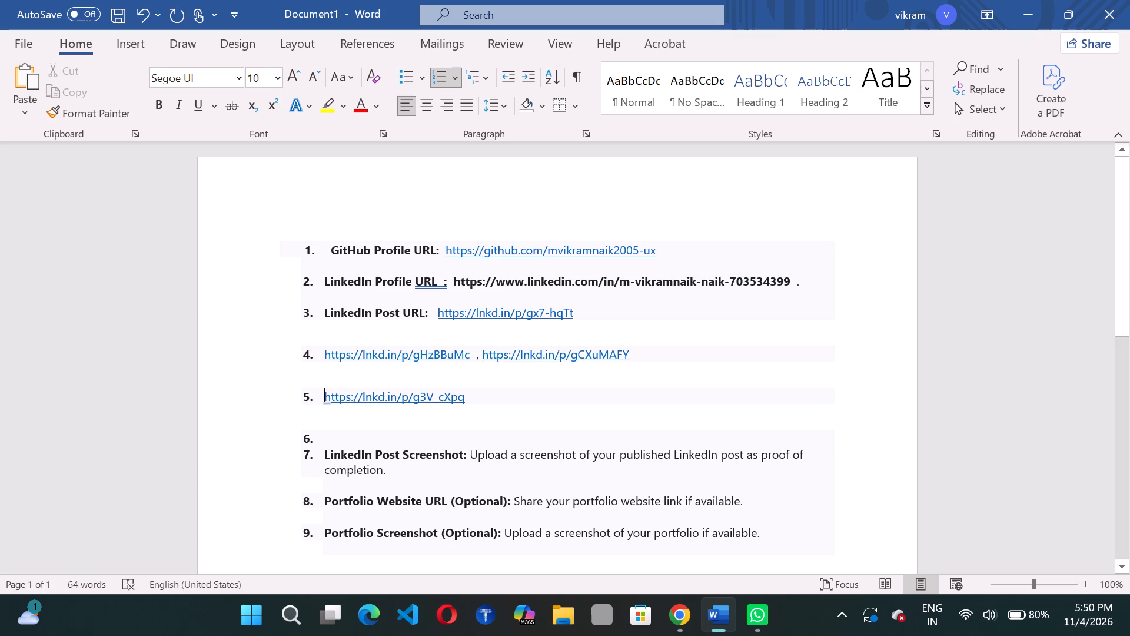
pyautogui.press('BackSpace')
pyautogui.press('BackSpace')
pyautogui.press('BackSpace')
pyautogui.press('BackSpace')
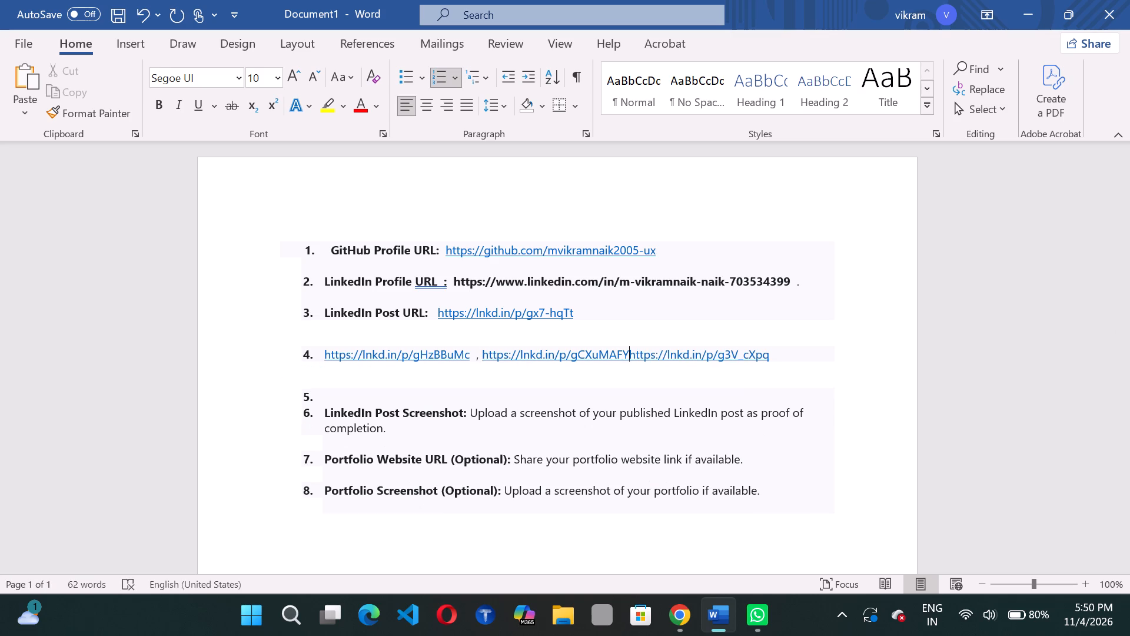
pyautogui.press('space')
pyautogui.write(',')
pyautogui.press('space')
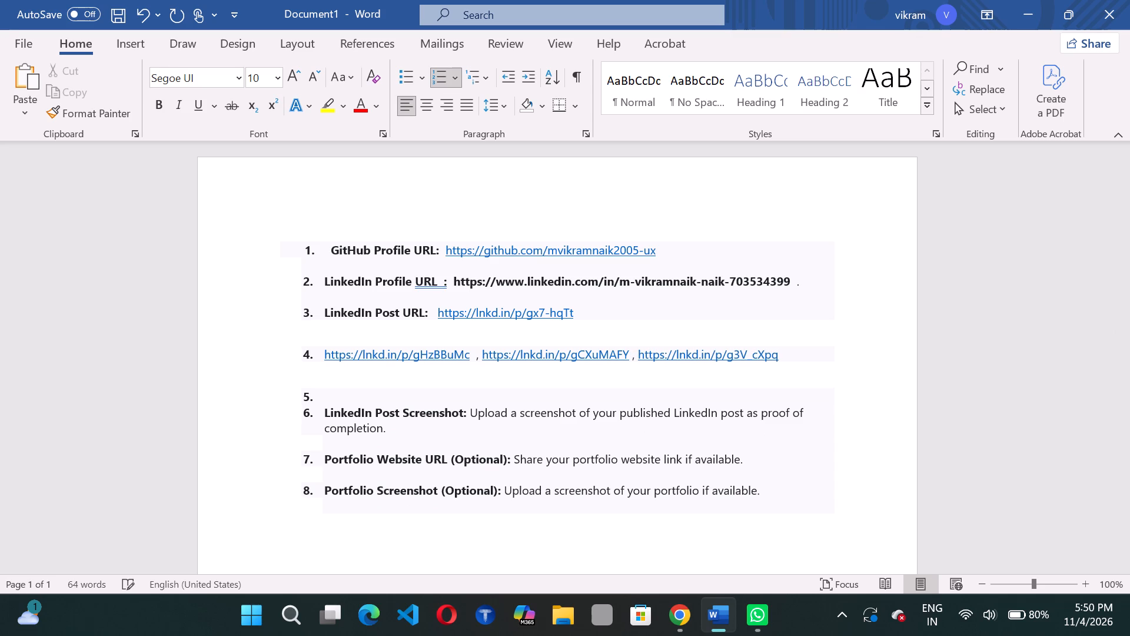
pyautogui.click(321, 354)
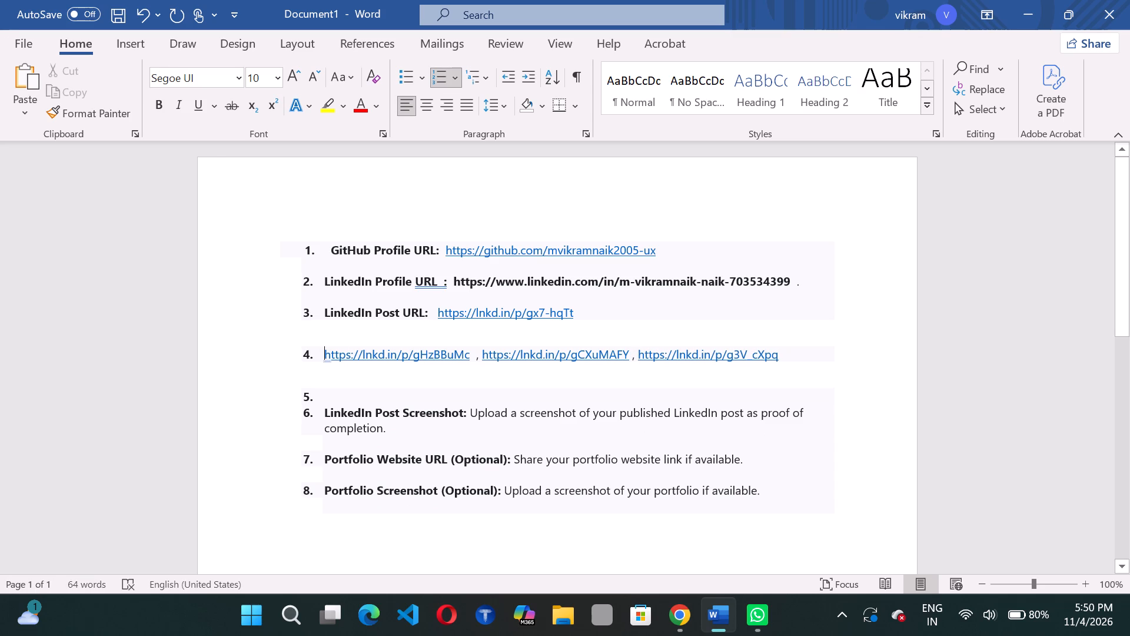
pyautogui.click(587, 313)
pyautogui.press('space')
pyautogui.write(',')
pyautogui.press('space')
pyautogui.click(321, 356)
pyautogui.press('BackSpace')
pyautogui.press('BackSpace')
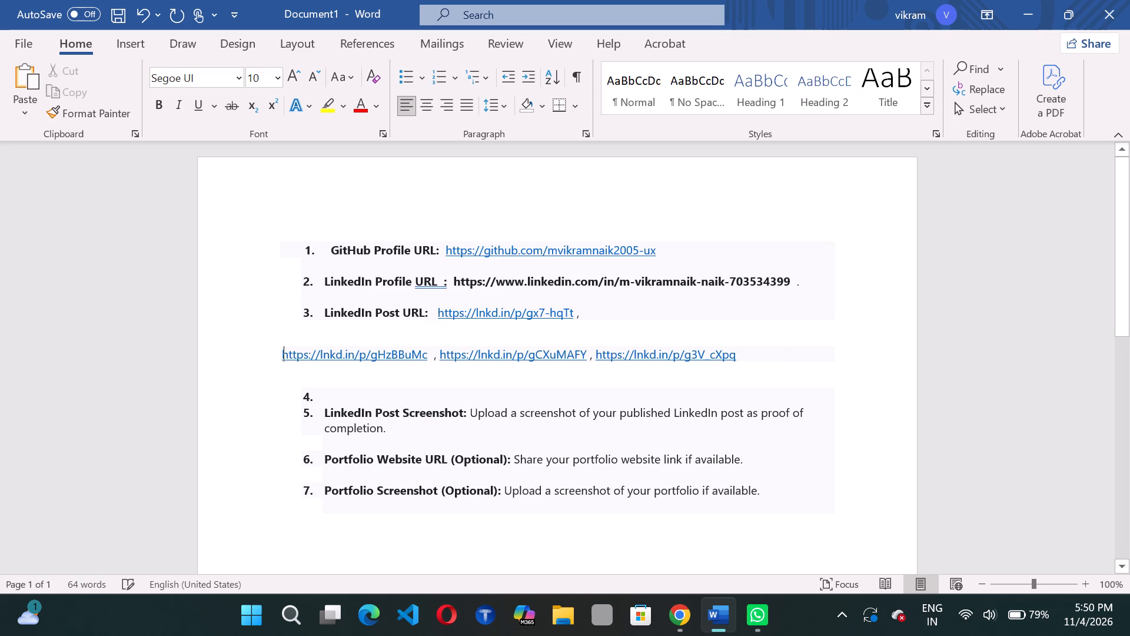
pyautogui.press('BackSpace')
pyautogui.press('BackSpace')
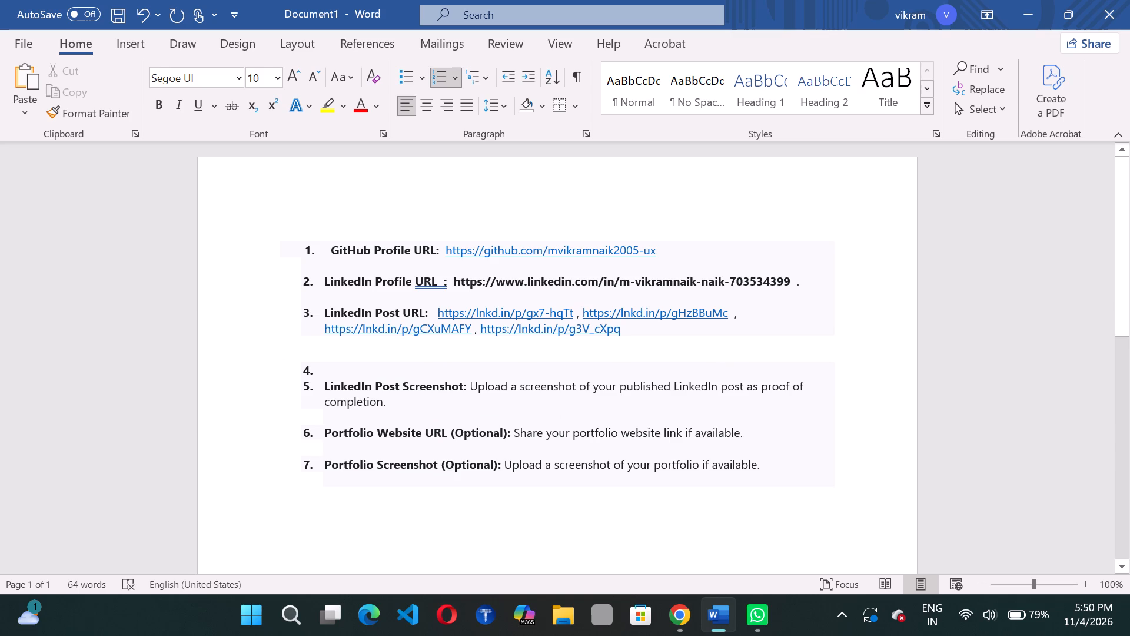
# Remove the list number from the empty item above LinkedIn Post Screenshot.
pyautogui.click(325, 369)
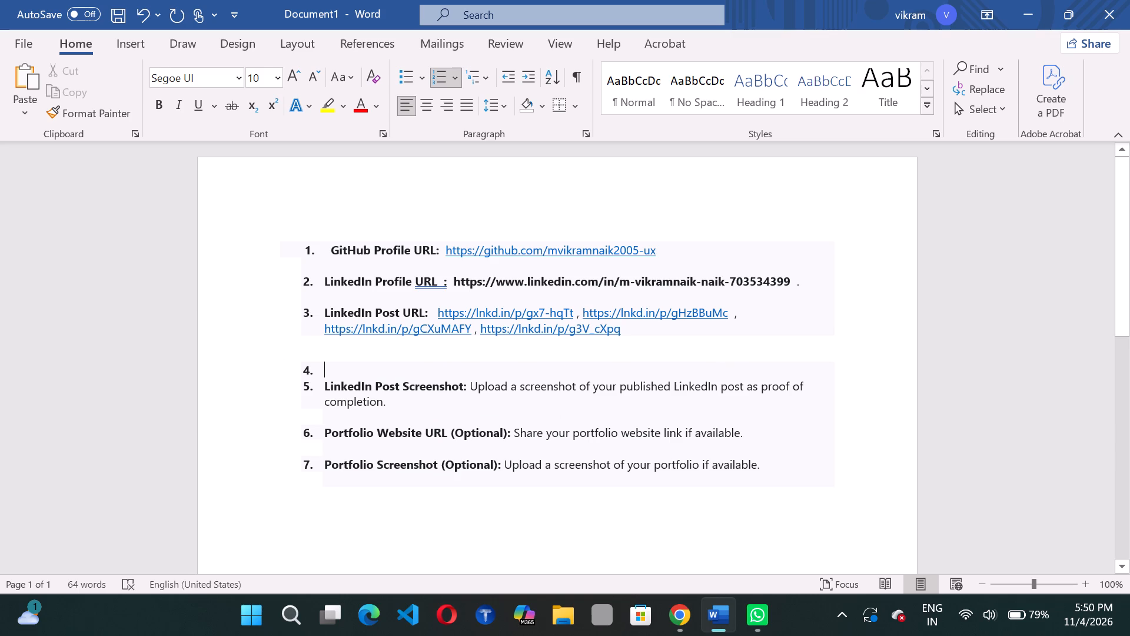
pyautogui.click(310, 374)
pyautogui.press('BackSpace')
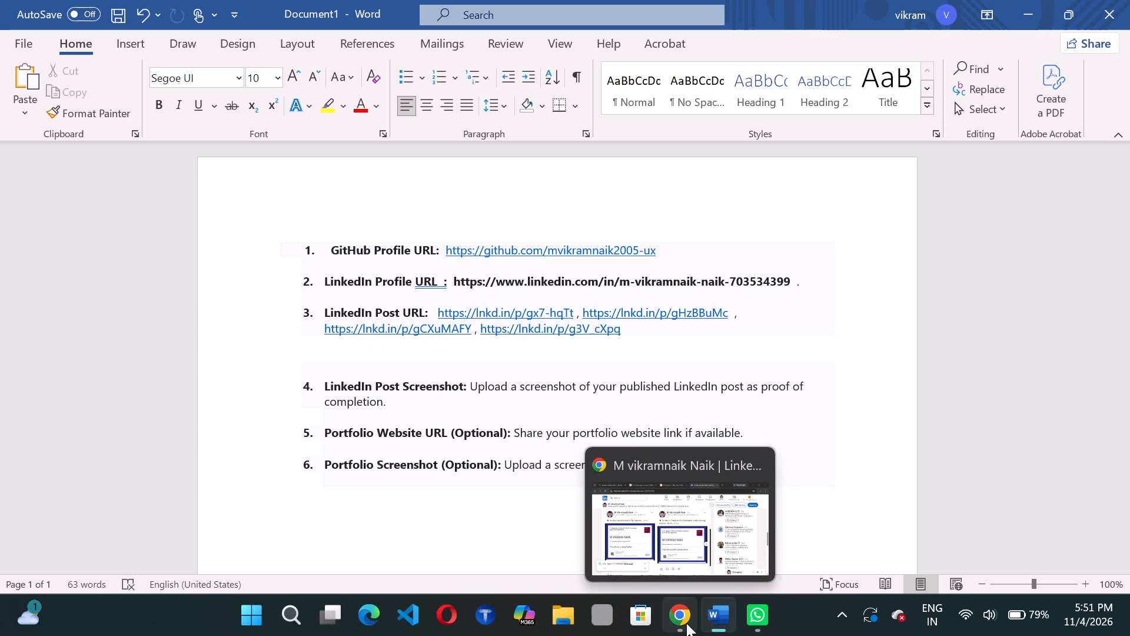
# Switch to the LinkedIn profile in Chrome and dismiss all the copied-link notifications covering the certificate posts.
pyautogui.click(698, 546)
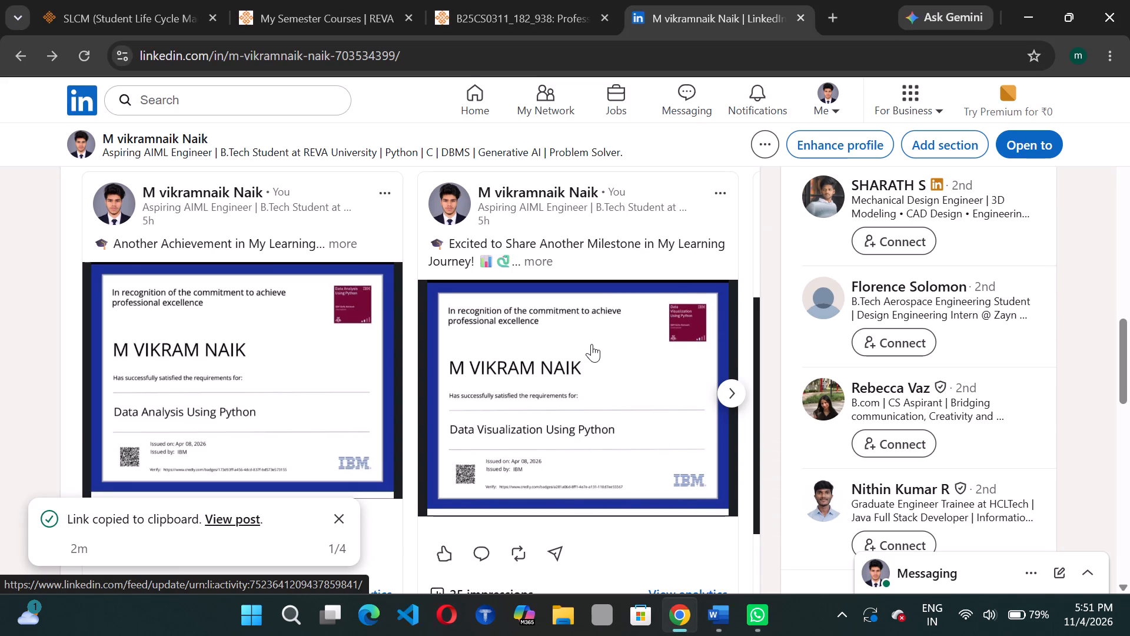
pyautogui.hscroll(-2, 591, 344)
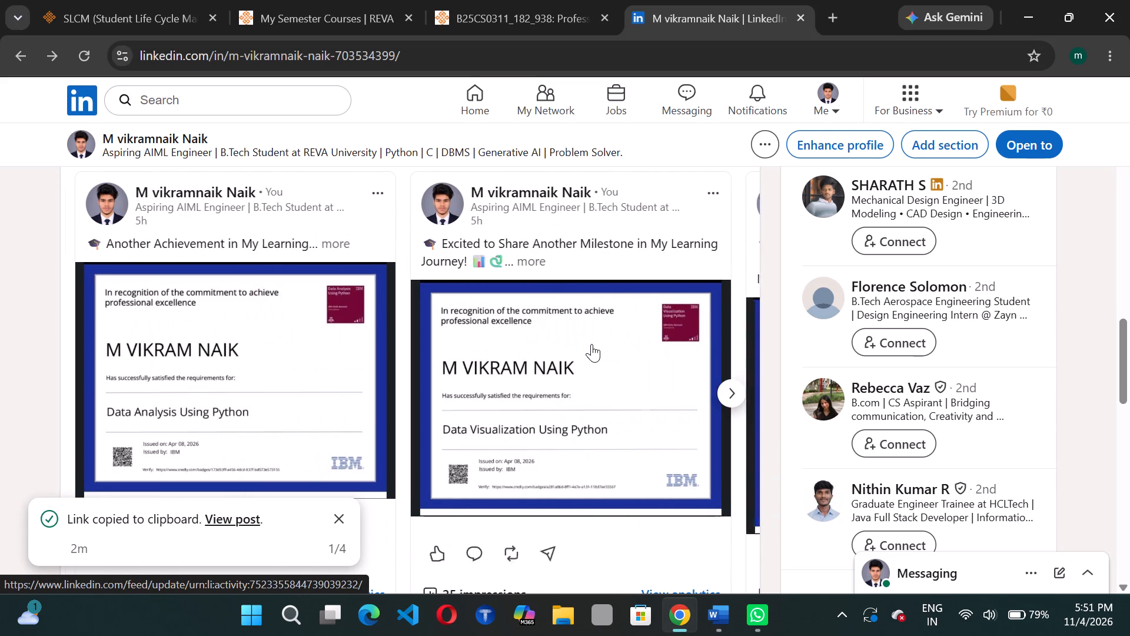
pyautogui.hscroll(-1, 591, 344)
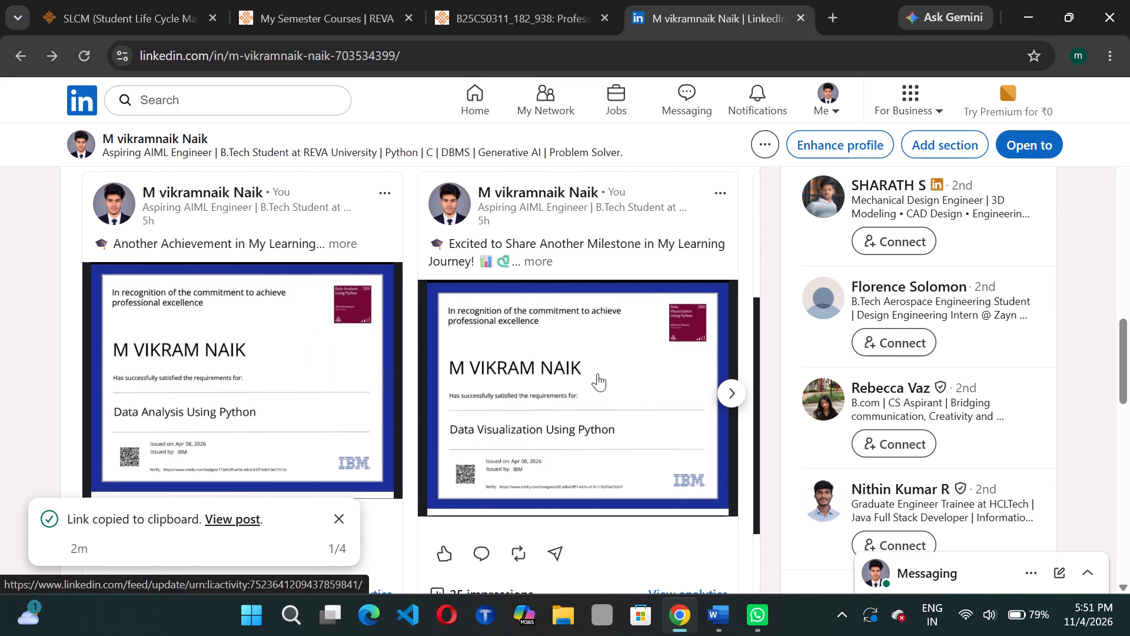
pyautogui.click(343, 519)
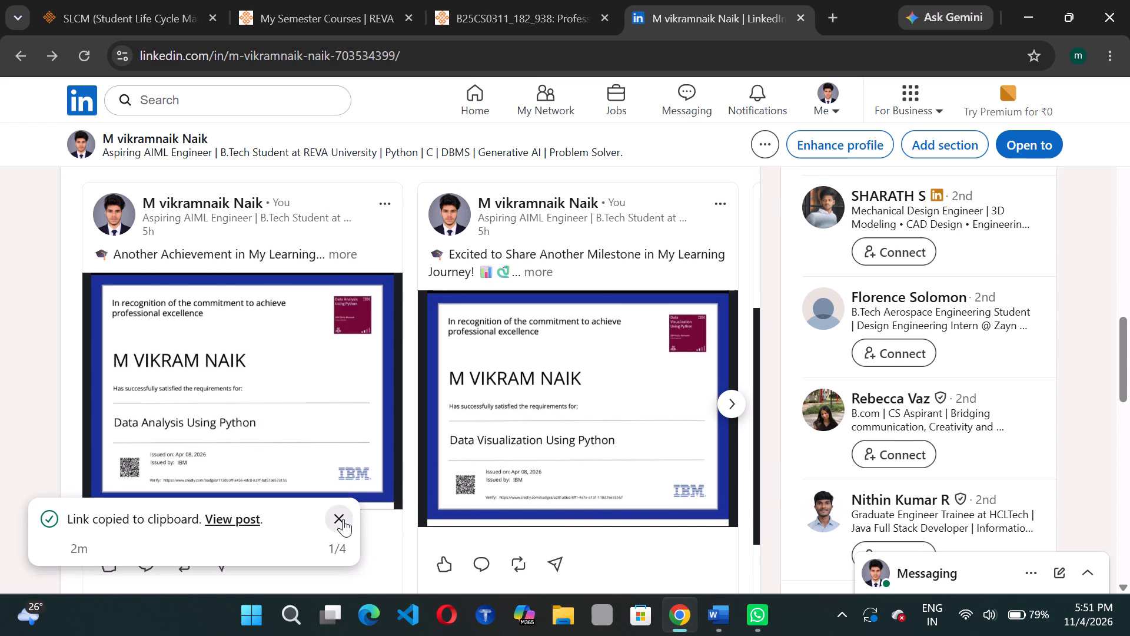
pyautogui.click(334, 521)
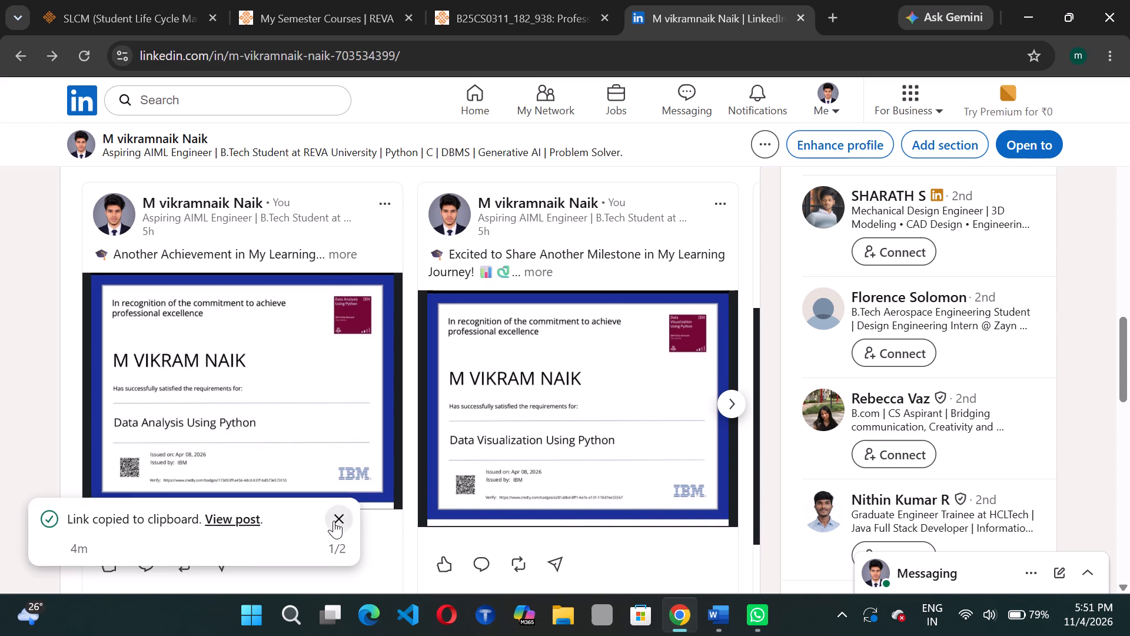
pyautogui.click(335, 519)
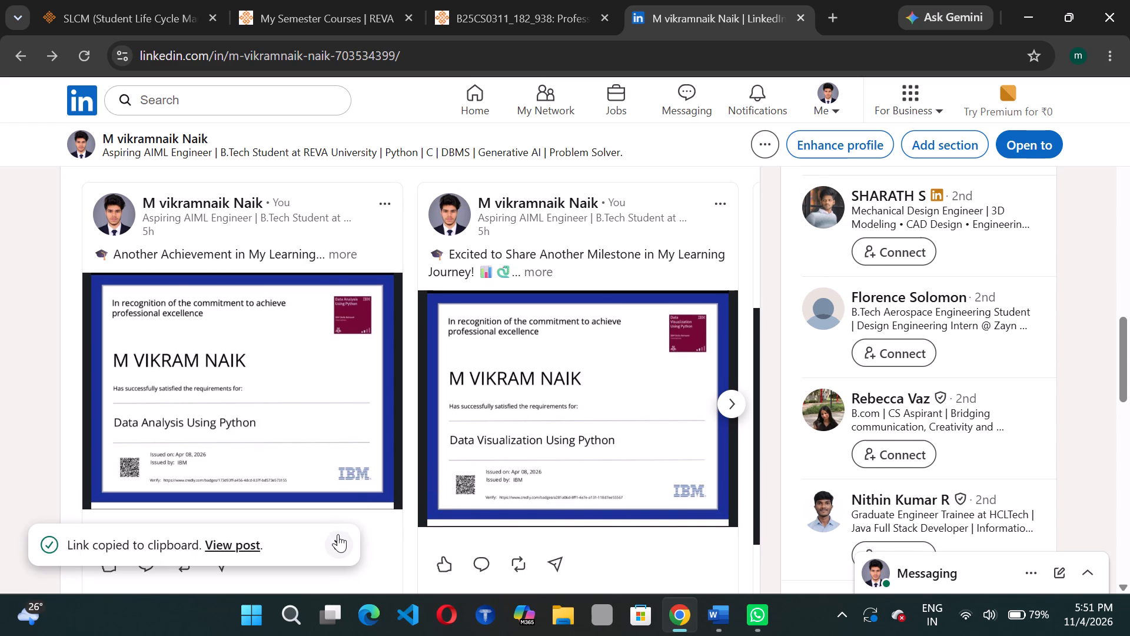
pyautogui.click(338, 538)
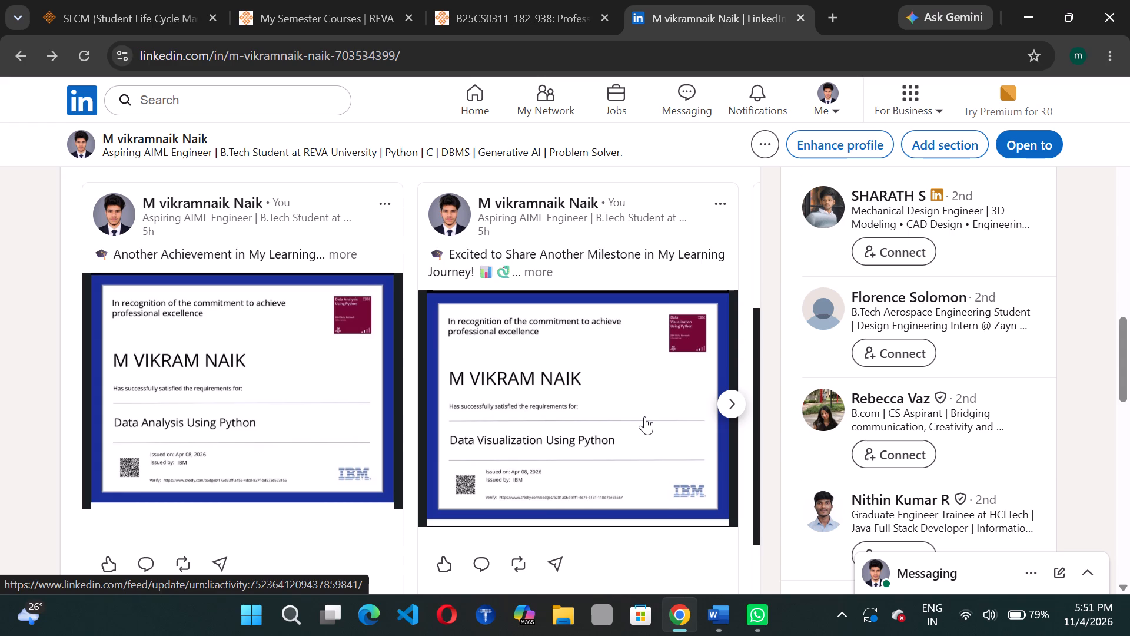
# Capture a full-screen screenshot showing the Data Analysis Using Python and Data Visualization Using Python posts.
pyautogui.press('Print')
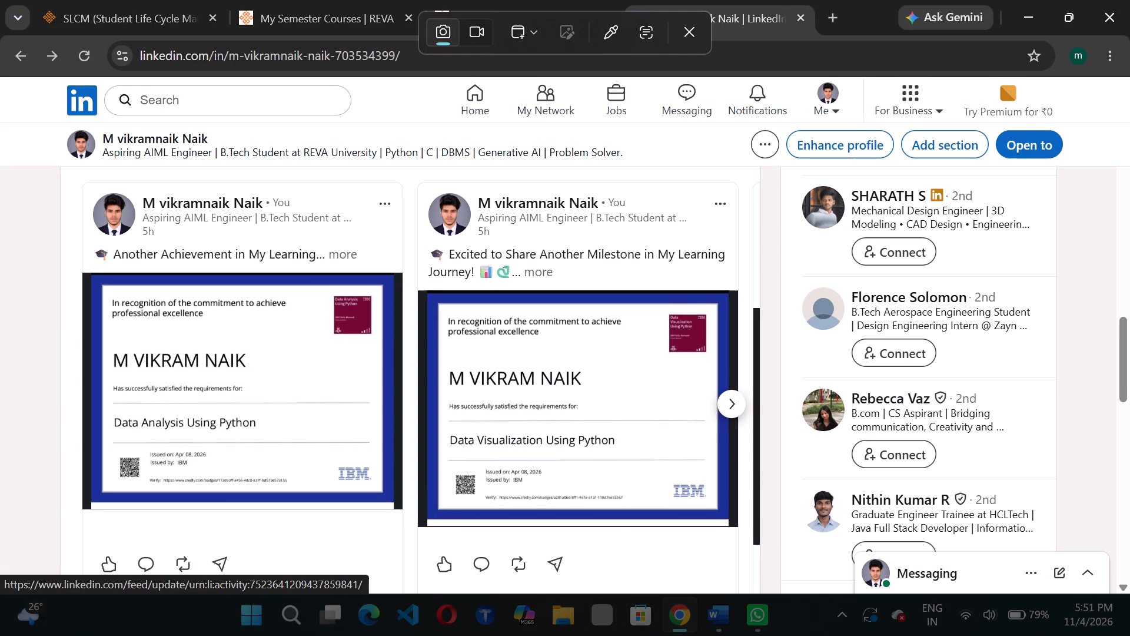
pyautogui.click(607, 294)
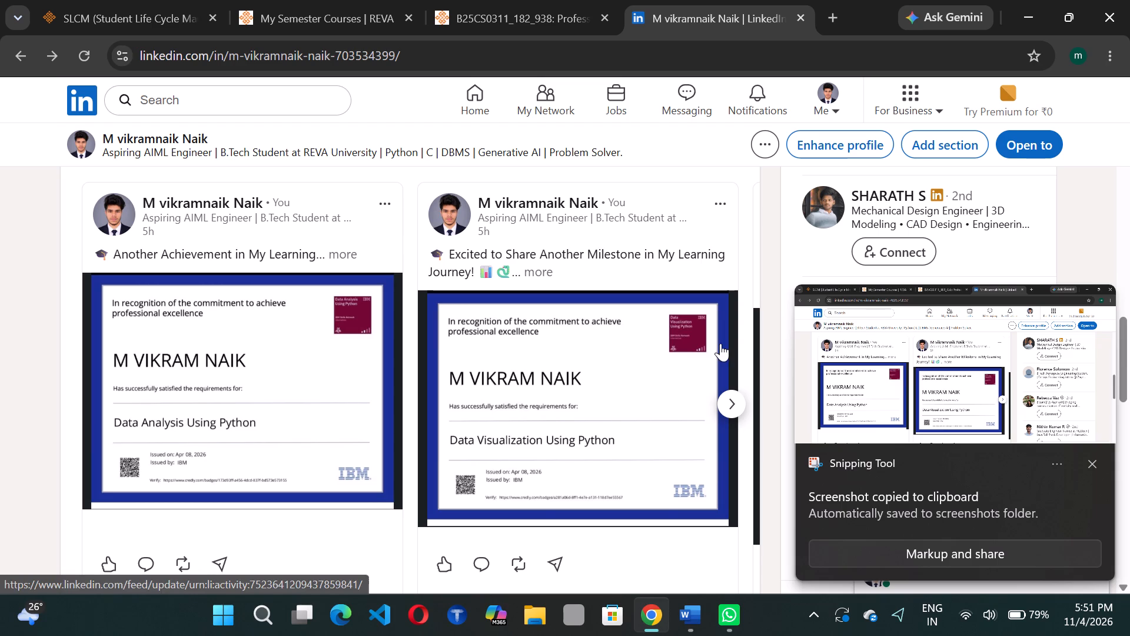
# Advance the post carousel and capture a full-screen screenshot of the Python for Data Science and Wadhwani certificate posts.
pyautogui.click(730, 403)
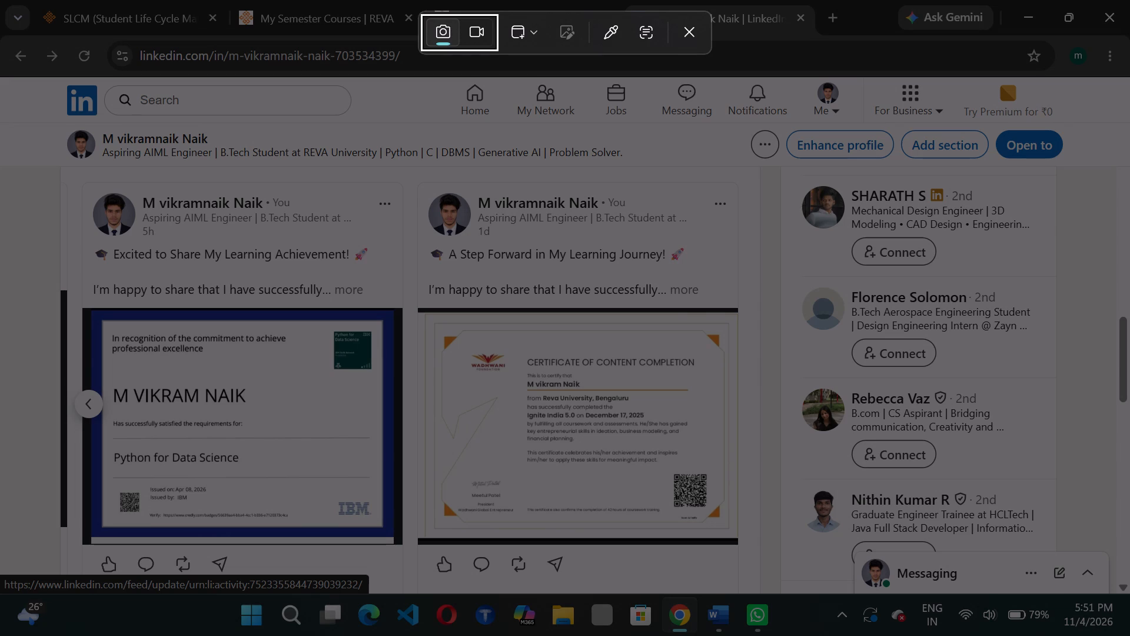
pyautogui.click(607, 436)
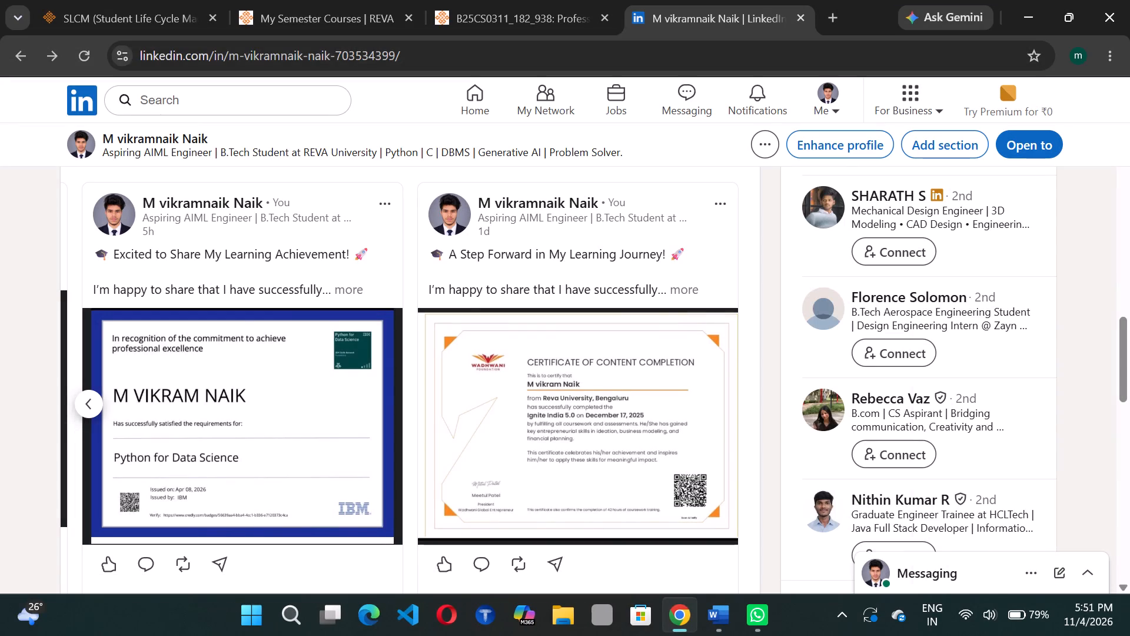
pyautogui.click(1088, 460)
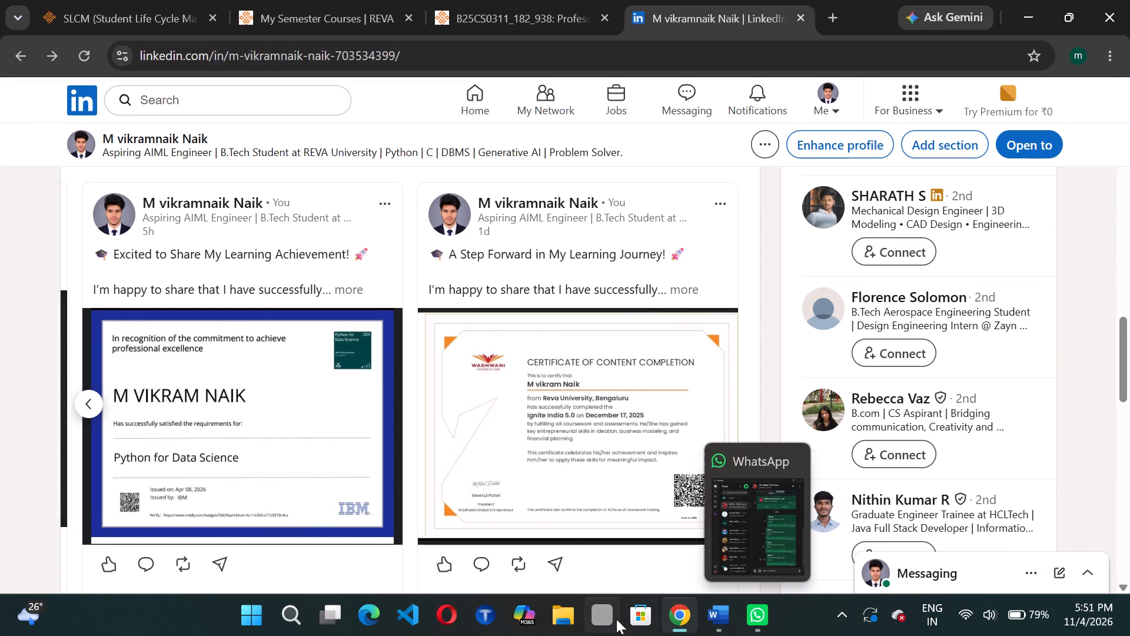
# Open the Screenshots folder in File Explorer and go to the newest captures at its end.
pyautogui.click(566, 615)
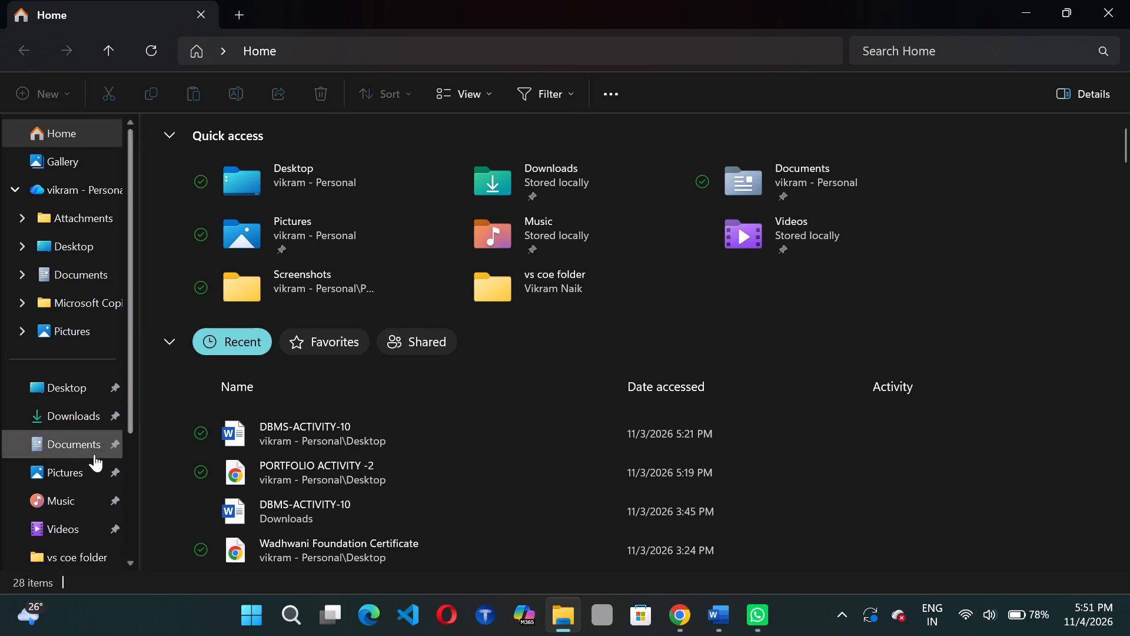
pyautogui.scroll(-3, 77, 491)
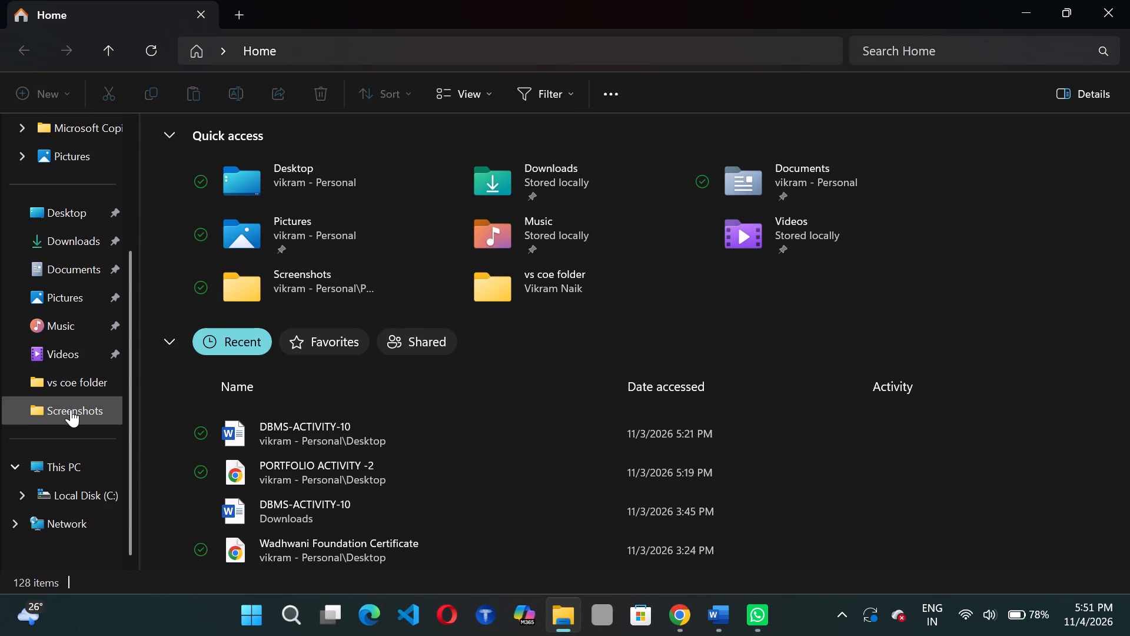
pyautogui.click(71, 409)
pyautogui.scroll(-6, 435, 369)
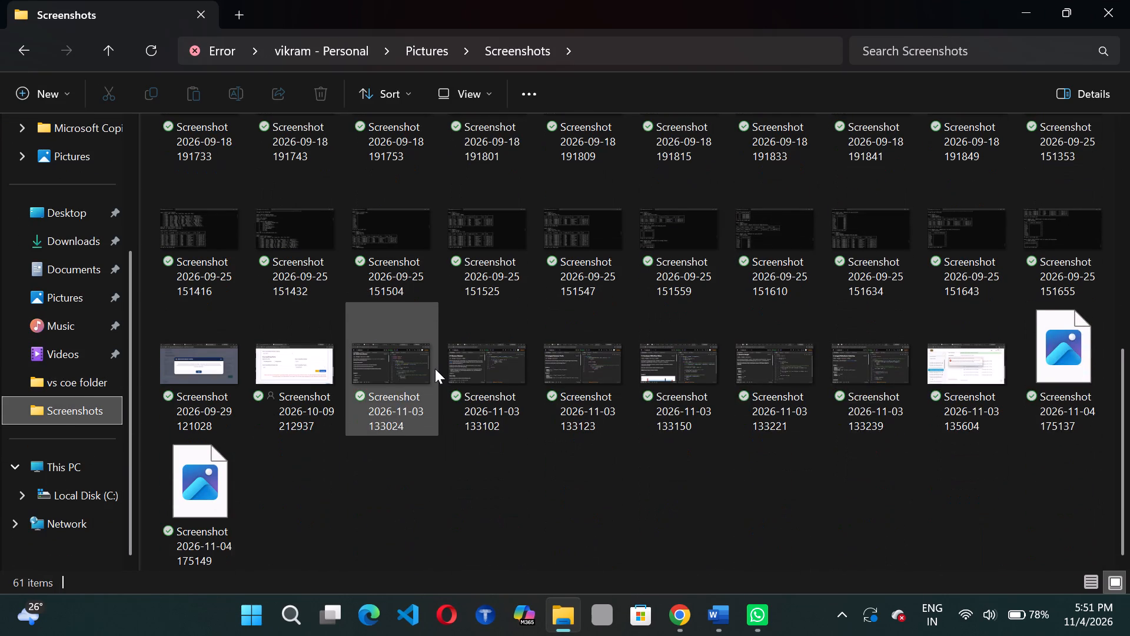
pyautogui.scroll(-1, 435, 369)
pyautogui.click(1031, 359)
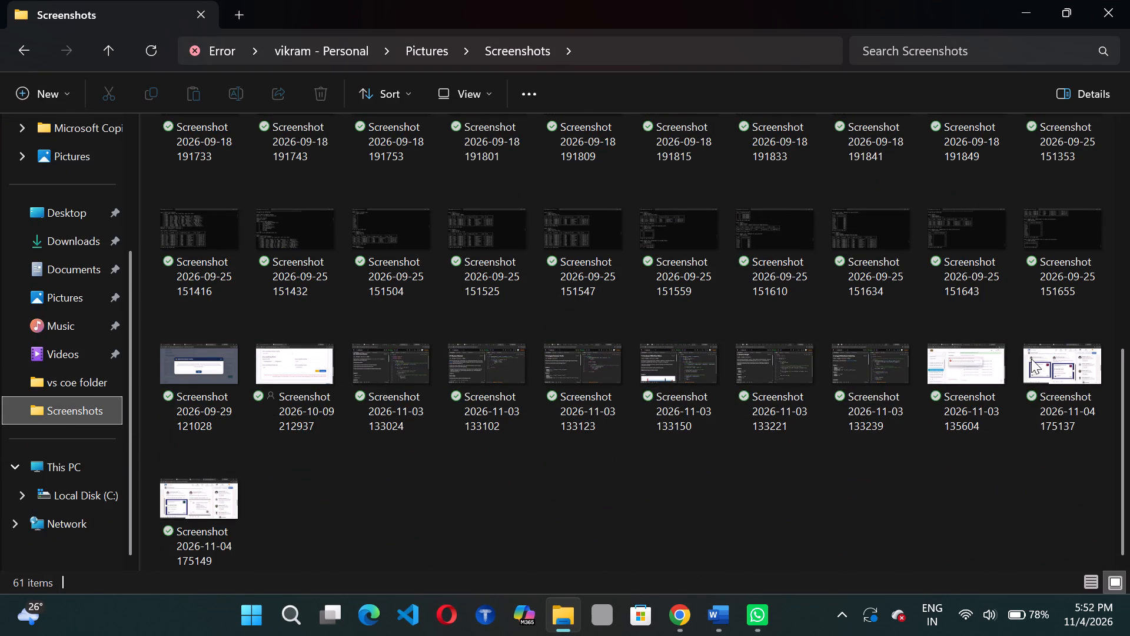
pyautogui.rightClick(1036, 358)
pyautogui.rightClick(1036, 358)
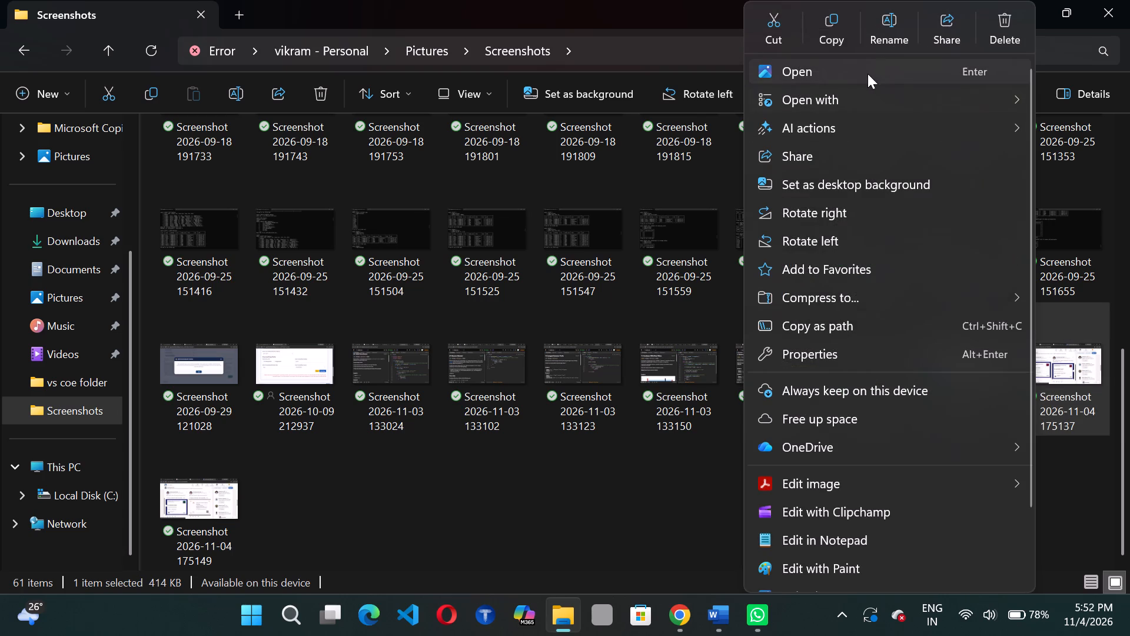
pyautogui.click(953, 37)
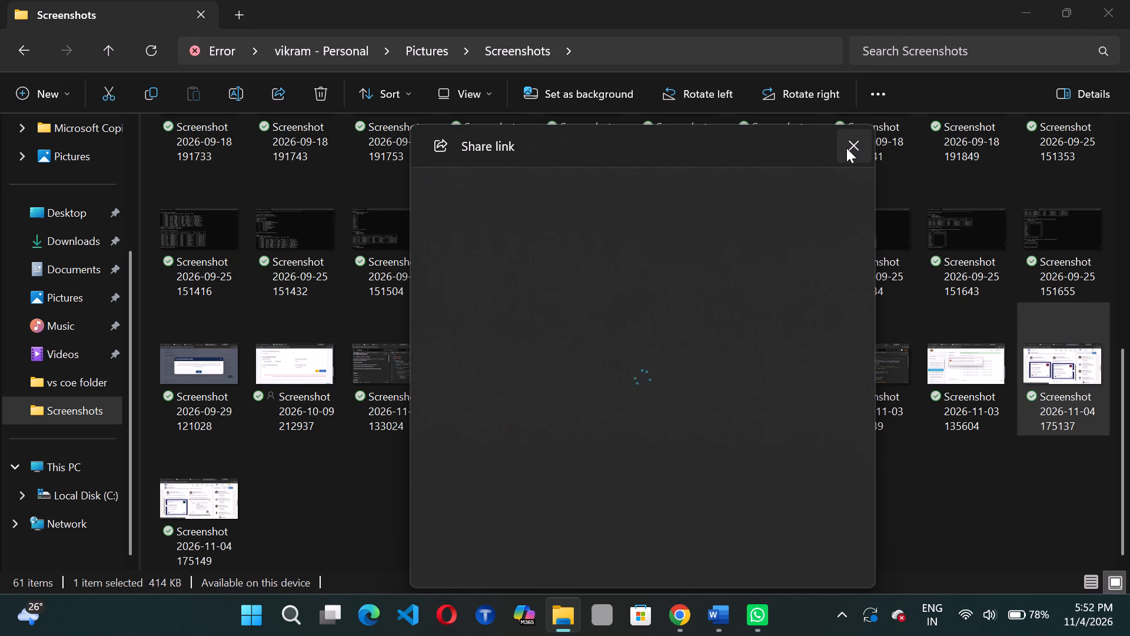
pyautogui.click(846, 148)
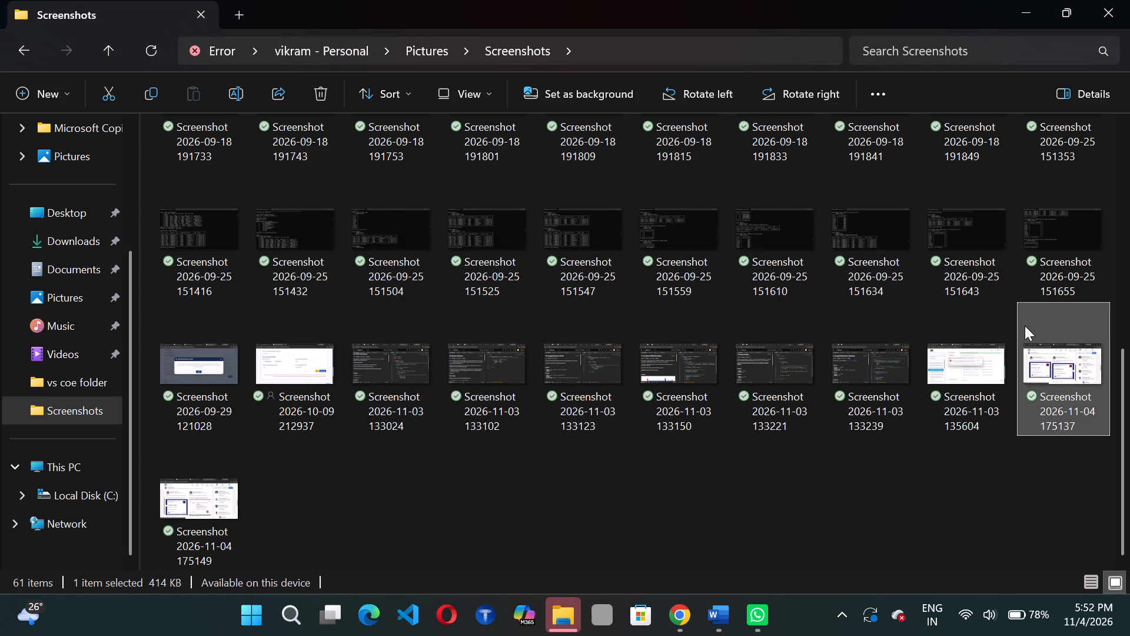
# Select all the files in the Screenshots folder and copy them.
pyautogui.hotkey('ctrl', 'a')
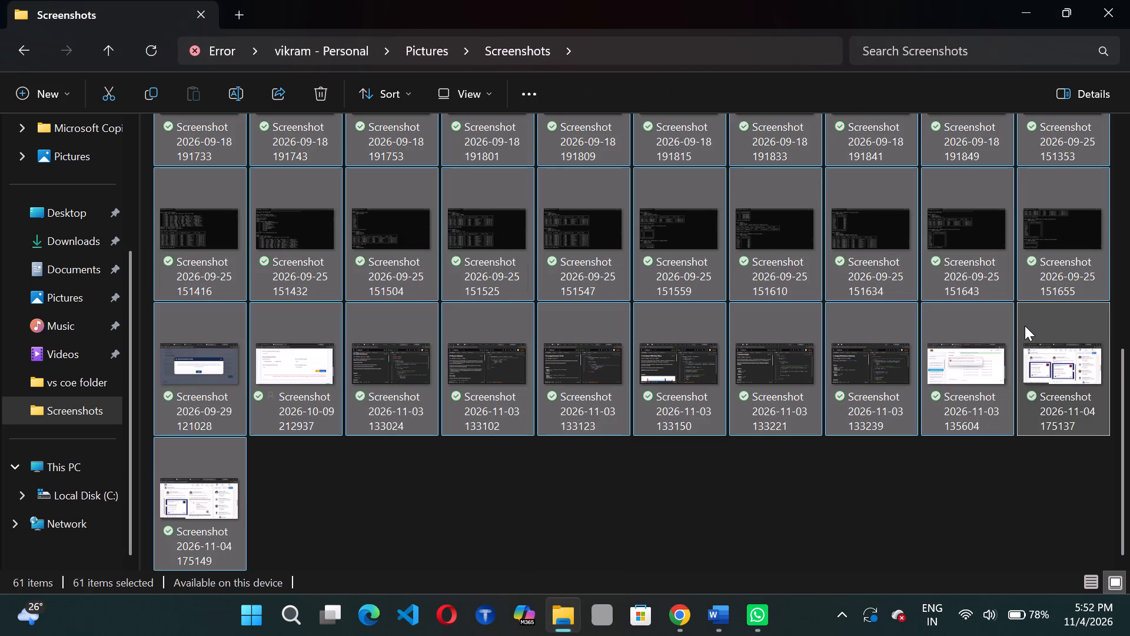
pyautogui.hotkey('ctrl', 'c')
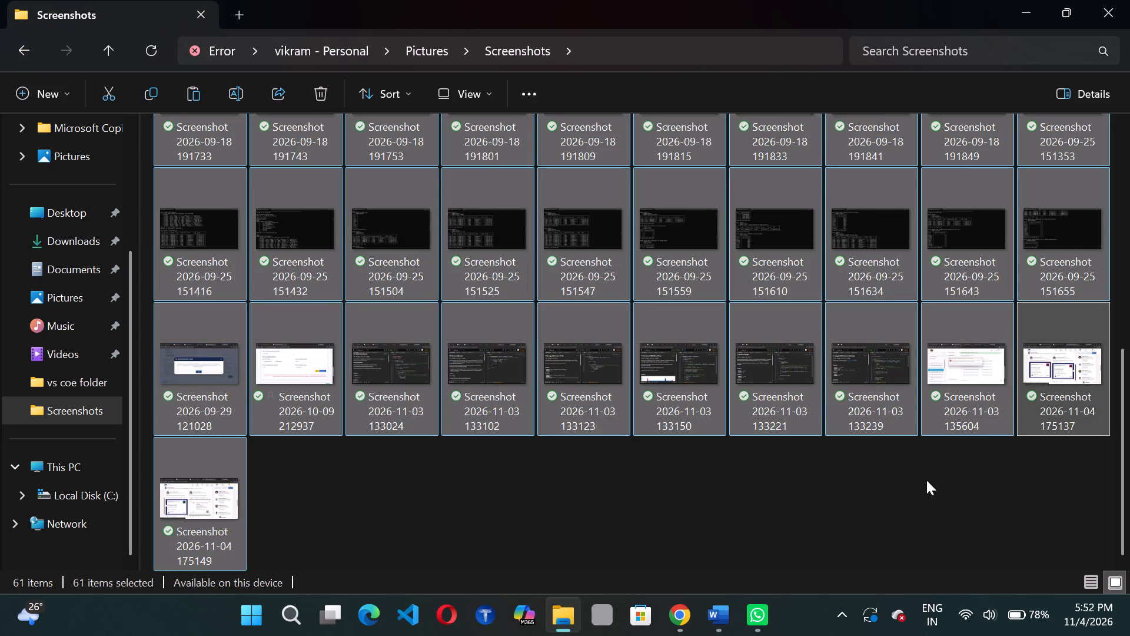
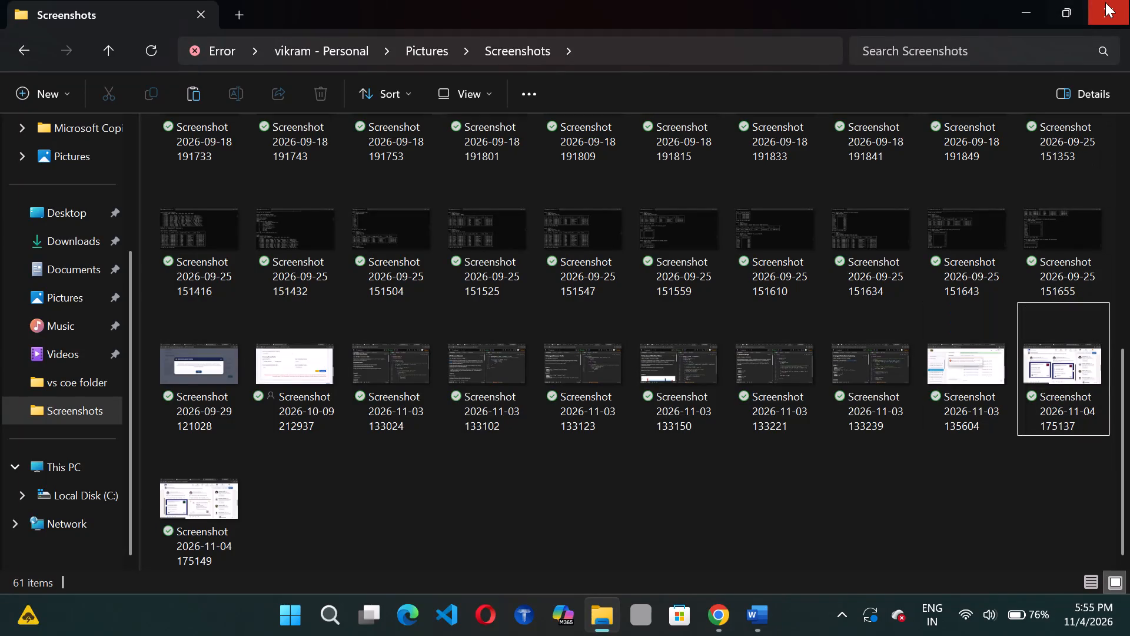
# Close the Screenshots folder window and show the hidden background apps in the system tray.
pyautogui.click(1109, 4)
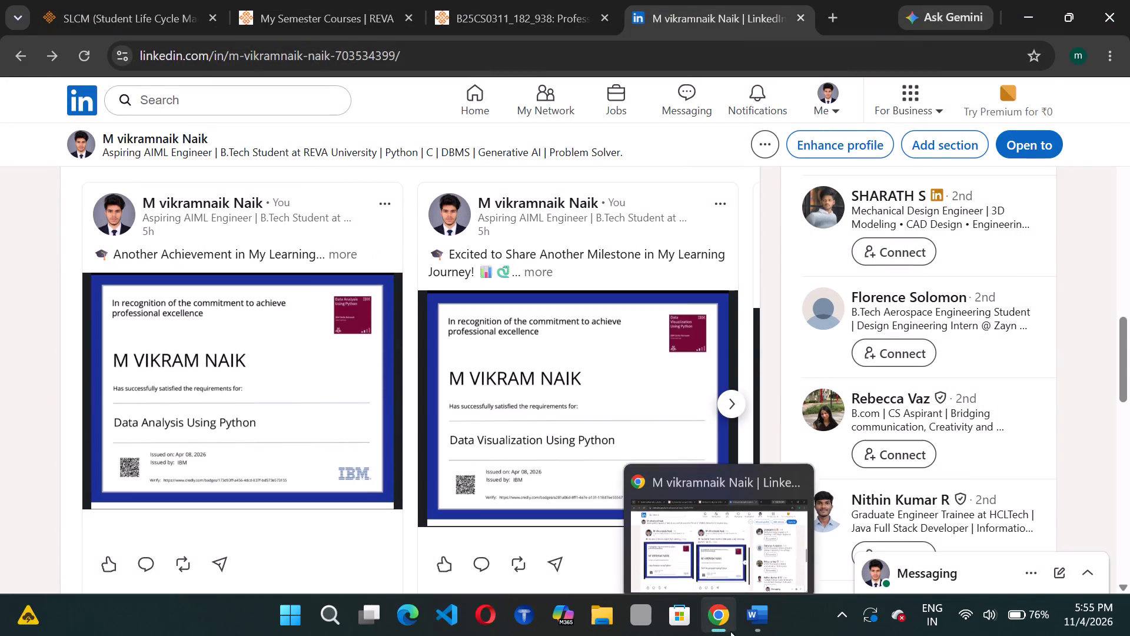
pyautogui.click(835, 620)
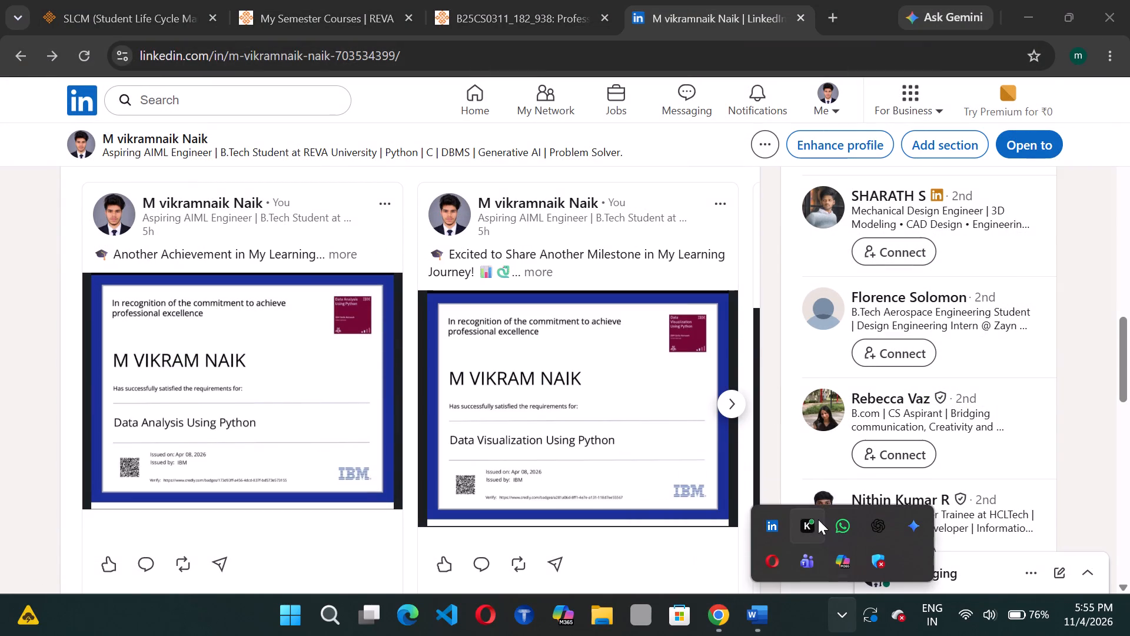
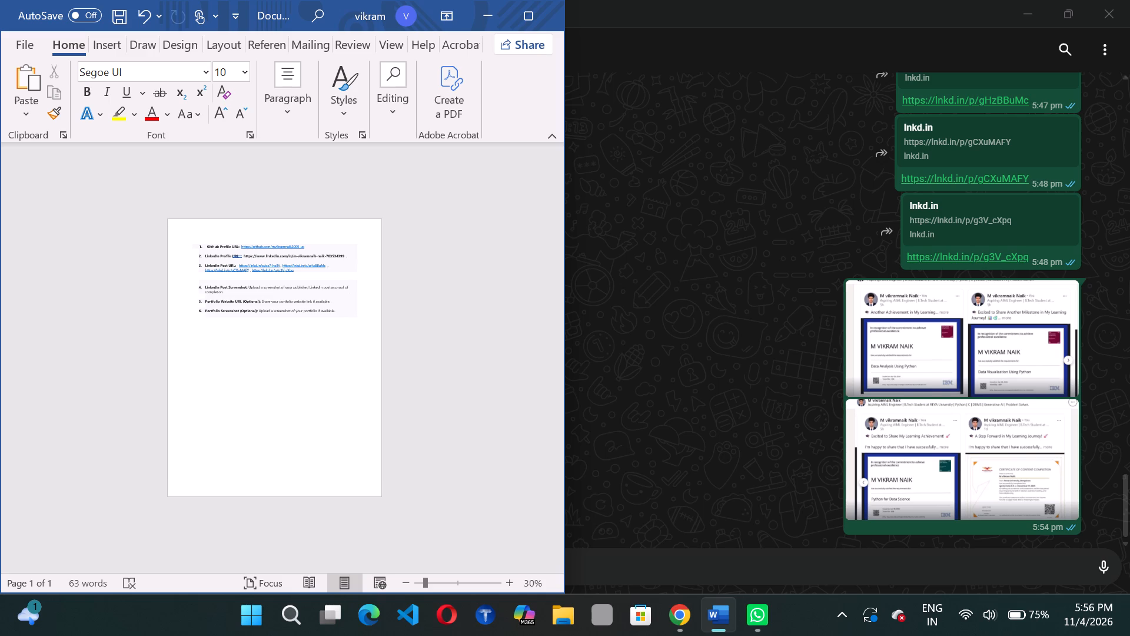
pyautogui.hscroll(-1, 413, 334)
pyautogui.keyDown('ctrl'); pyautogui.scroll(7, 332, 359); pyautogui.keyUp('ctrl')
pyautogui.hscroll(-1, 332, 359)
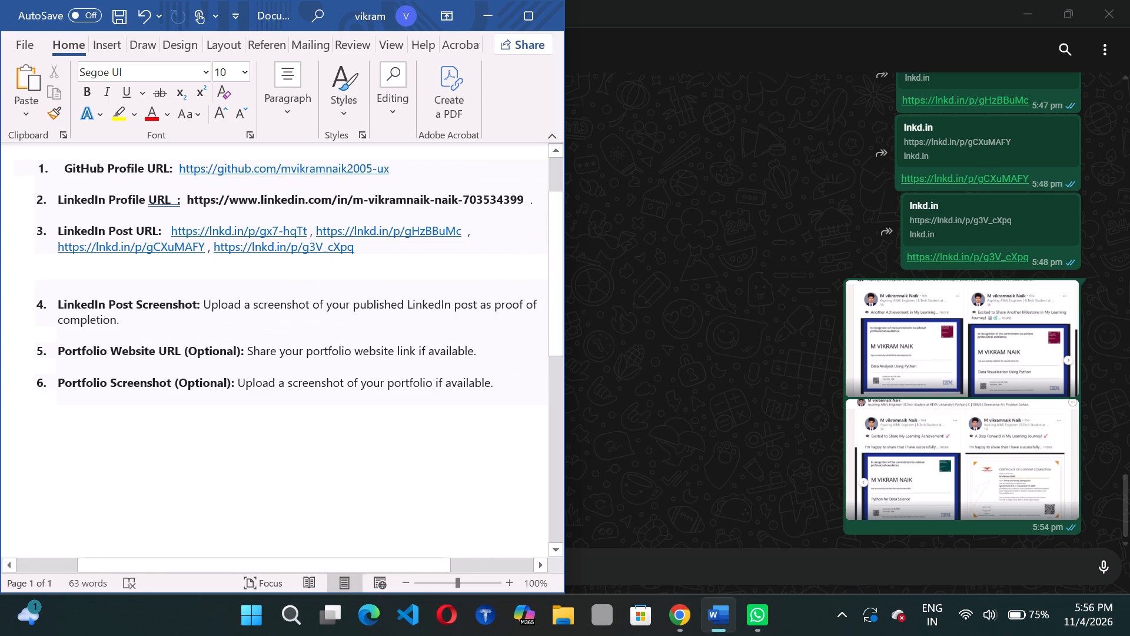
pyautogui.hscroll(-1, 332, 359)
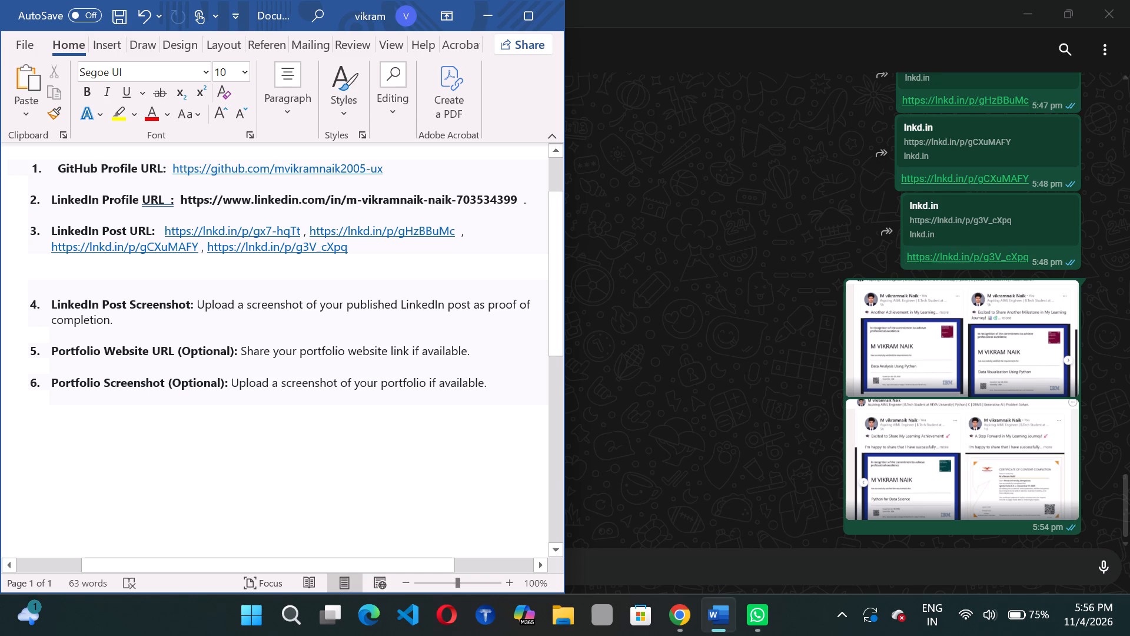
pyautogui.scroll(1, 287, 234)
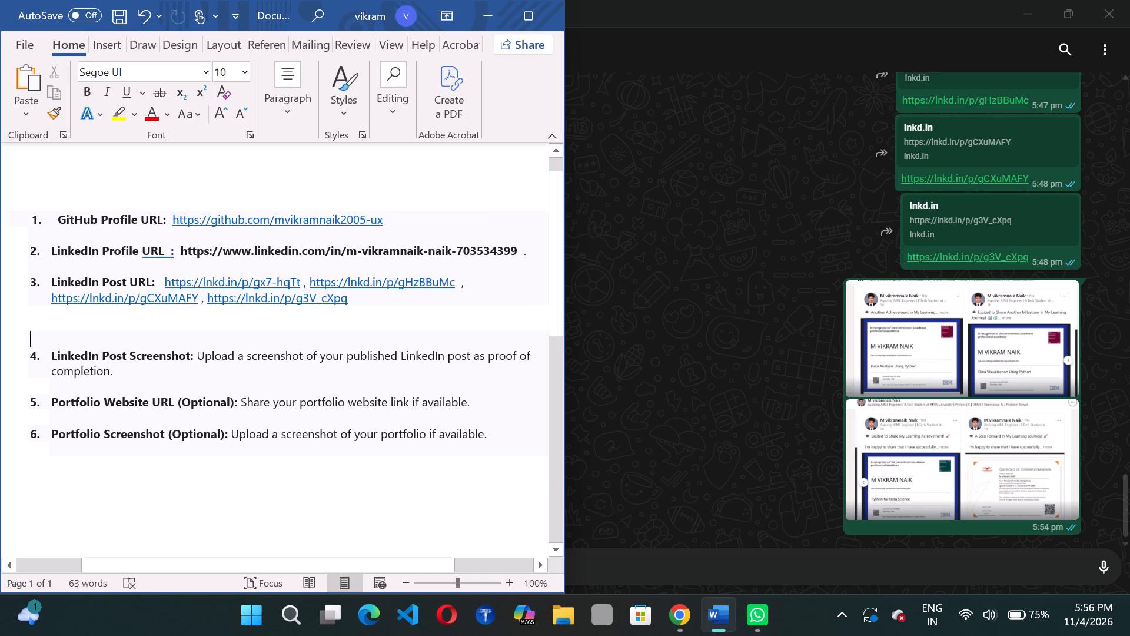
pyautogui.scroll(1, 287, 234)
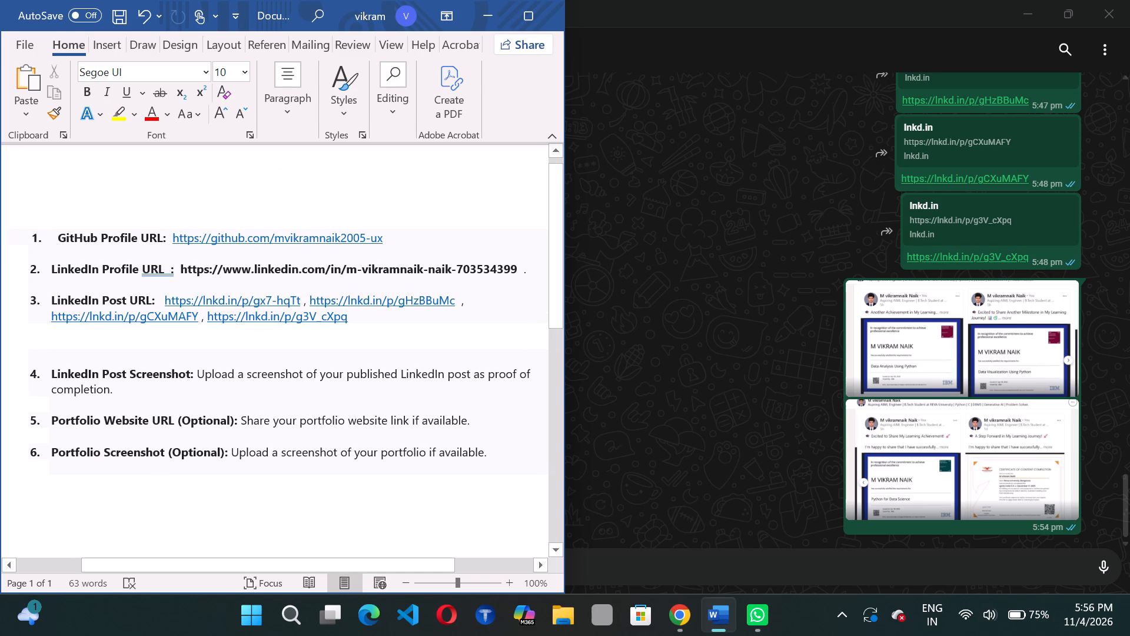
# Place the text cursor at the very start of the GitHub Profile URL line, before its number 1.
pyautogui.click(104, 210)
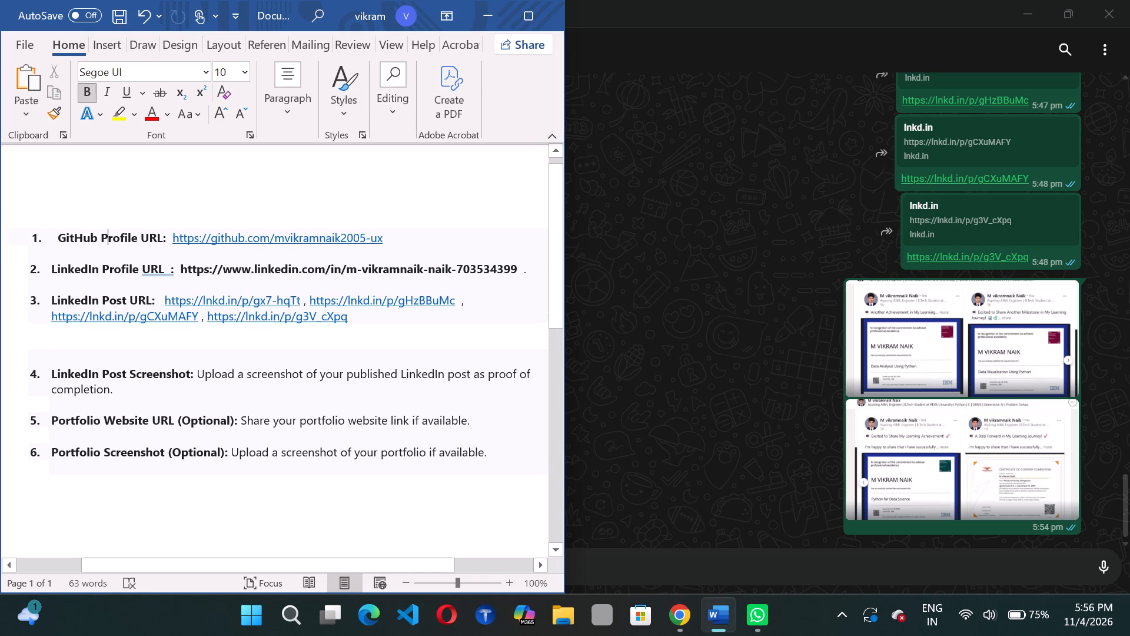
pyautogui.click(32, 238)
# Add an indented line labelled NAME with the student's name in the page header.
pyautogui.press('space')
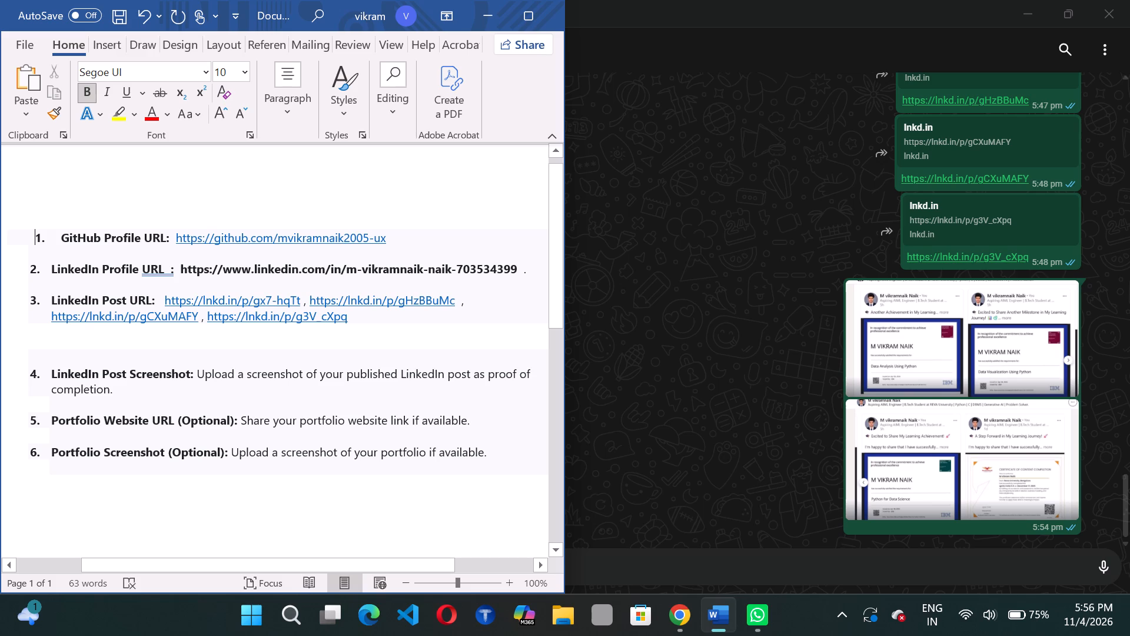
pyautogui.click(36, 194)
pyautogui.doubleClick(36, 194)
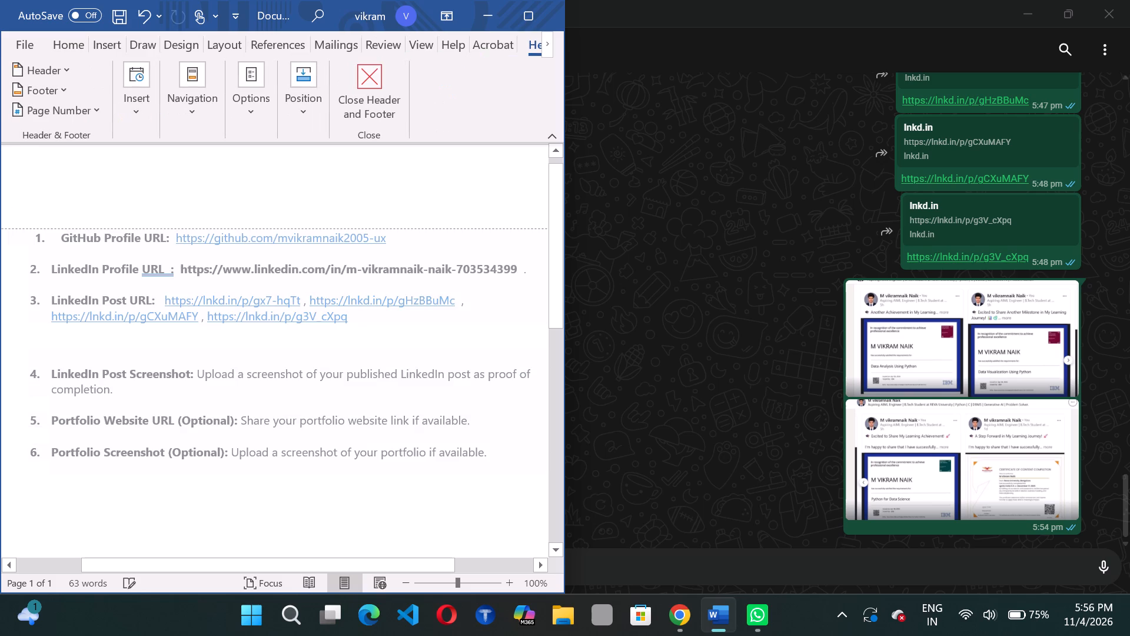
pyautogui.press('Up')
pyautogui.press('Up')
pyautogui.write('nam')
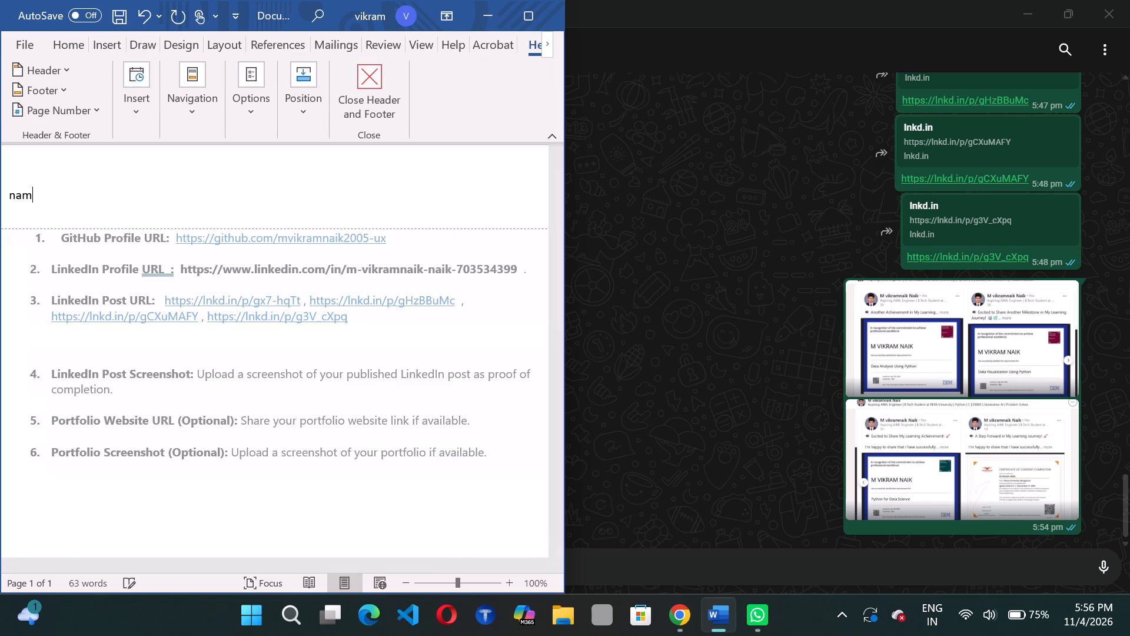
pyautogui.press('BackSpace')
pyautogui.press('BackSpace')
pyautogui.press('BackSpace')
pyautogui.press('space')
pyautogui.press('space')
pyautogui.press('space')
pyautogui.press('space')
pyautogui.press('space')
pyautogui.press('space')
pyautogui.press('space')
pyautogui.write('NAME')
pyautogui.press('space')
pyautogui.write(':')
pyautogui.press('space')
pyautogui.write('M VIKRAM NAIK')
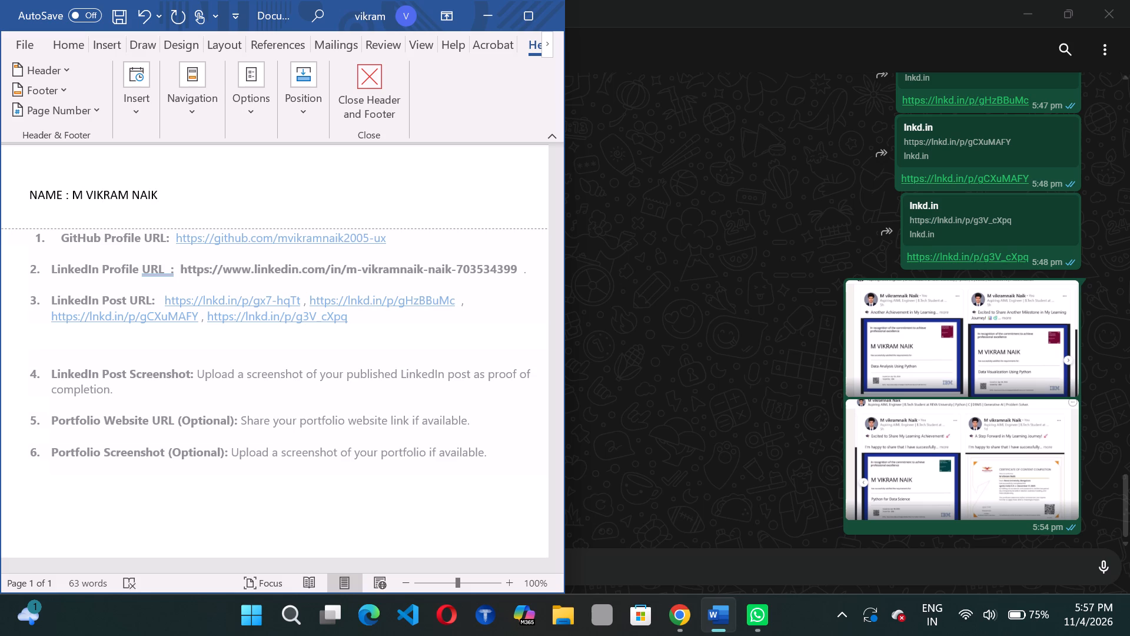
# Add an indented line labelled SRN with the student's registration number below the name in the header.
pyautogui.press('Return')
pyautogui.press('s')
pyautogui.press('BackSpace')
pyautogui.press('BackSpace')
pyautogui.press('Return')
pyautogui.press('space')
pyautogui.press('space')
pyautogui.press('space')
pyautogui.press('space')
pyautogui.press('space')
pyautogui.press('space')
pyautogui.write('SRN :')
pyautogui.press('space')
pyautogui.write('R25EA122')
# Add the indented line "CLASS : AIML-B" below the SRN in the header, followed by a new line.
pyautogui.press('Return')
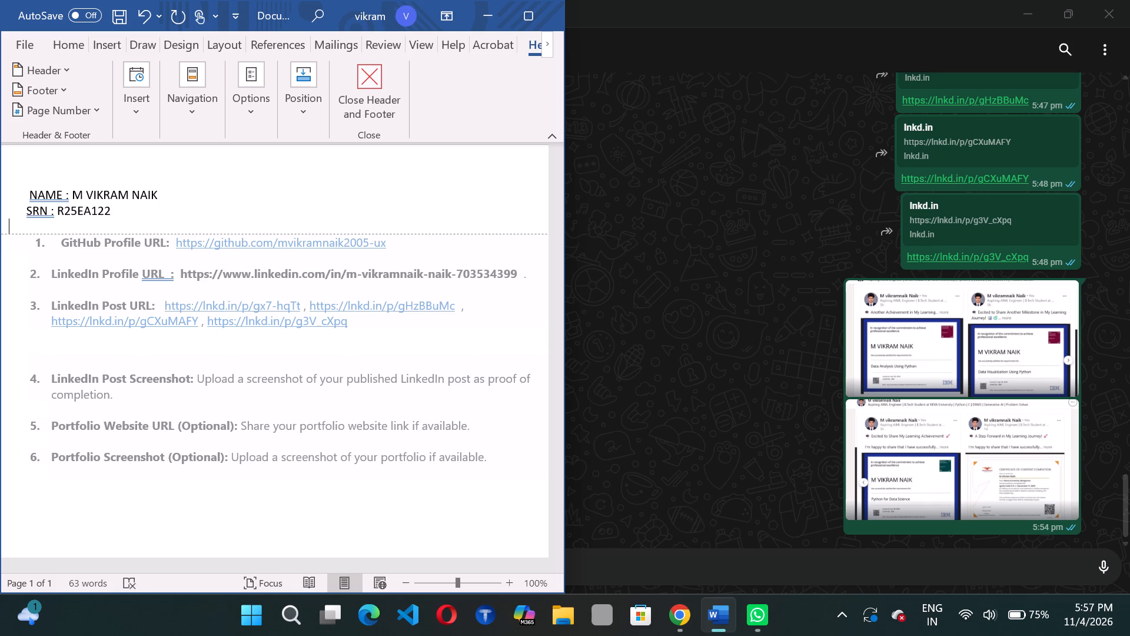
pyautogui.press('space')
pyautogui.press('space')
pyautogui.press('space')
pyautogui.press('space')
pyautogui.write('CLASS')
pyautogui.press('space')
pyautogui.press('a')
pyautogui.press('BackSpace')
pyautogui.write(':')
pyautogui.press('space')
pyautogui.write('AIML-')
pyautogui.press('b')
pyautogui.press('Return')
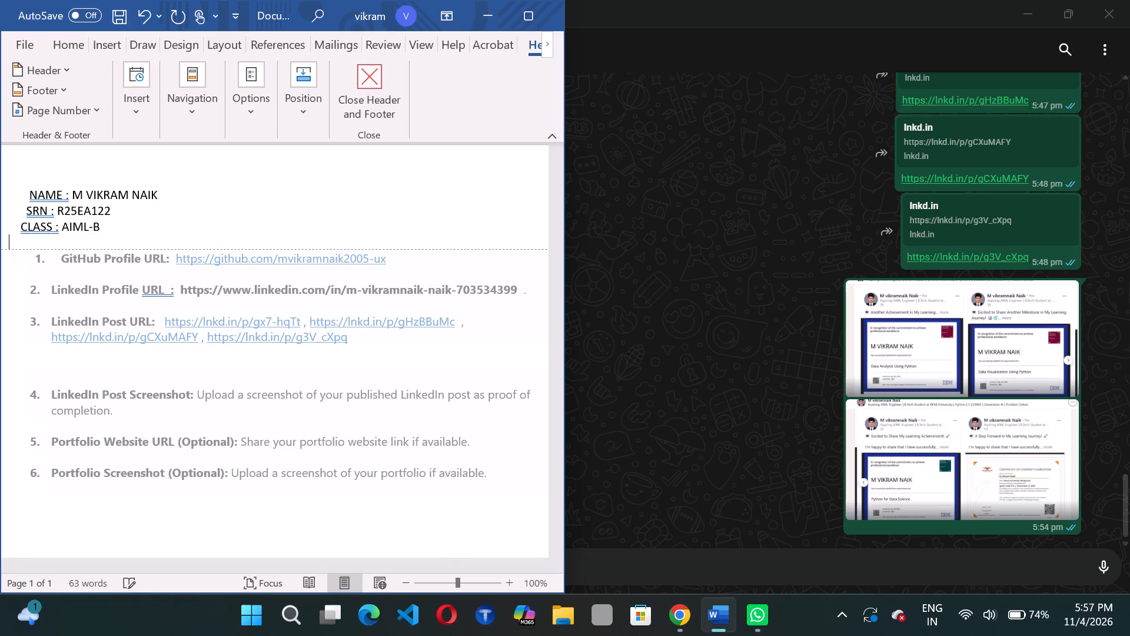
# Maximize the document window.
pyautogui.click(212, 193)
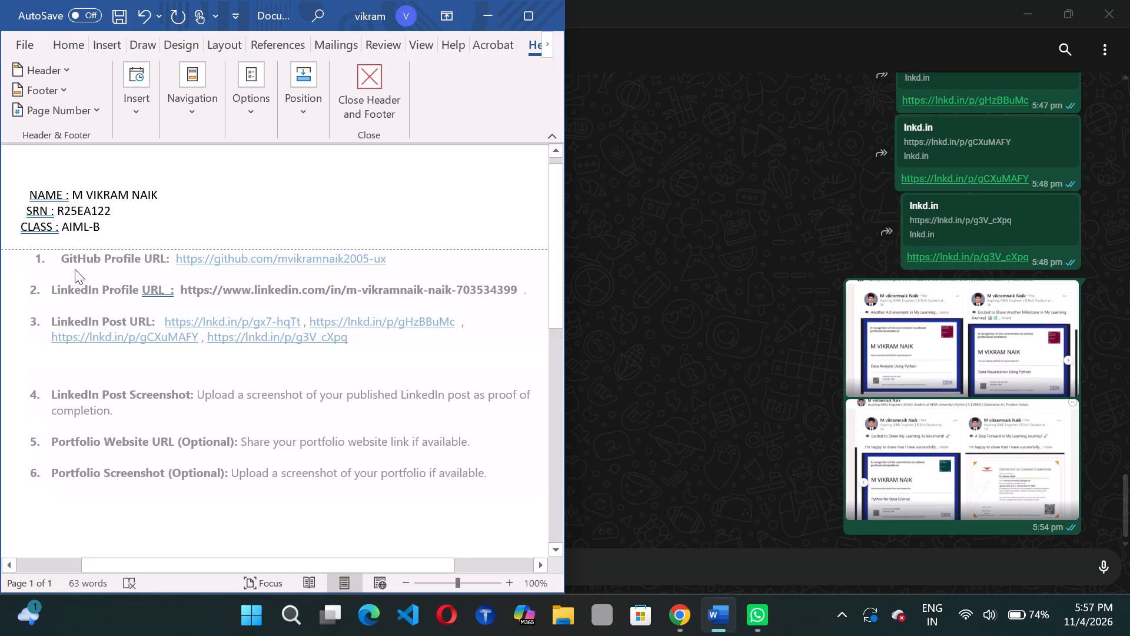
pyautogui.click(62, 266)
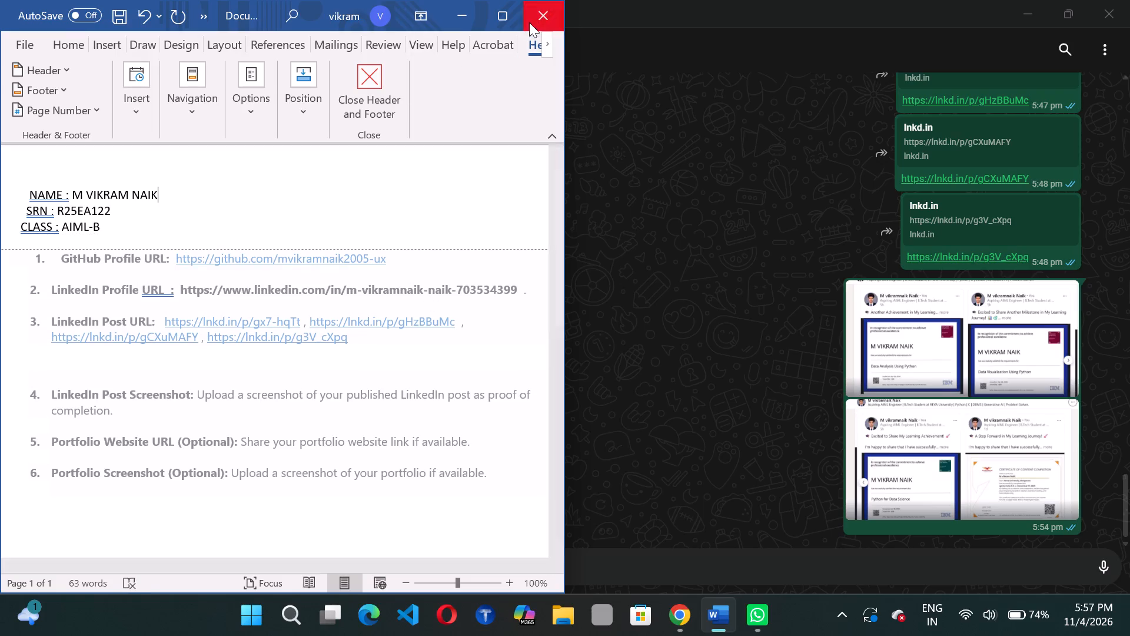
pyautogui.click(529, 22)
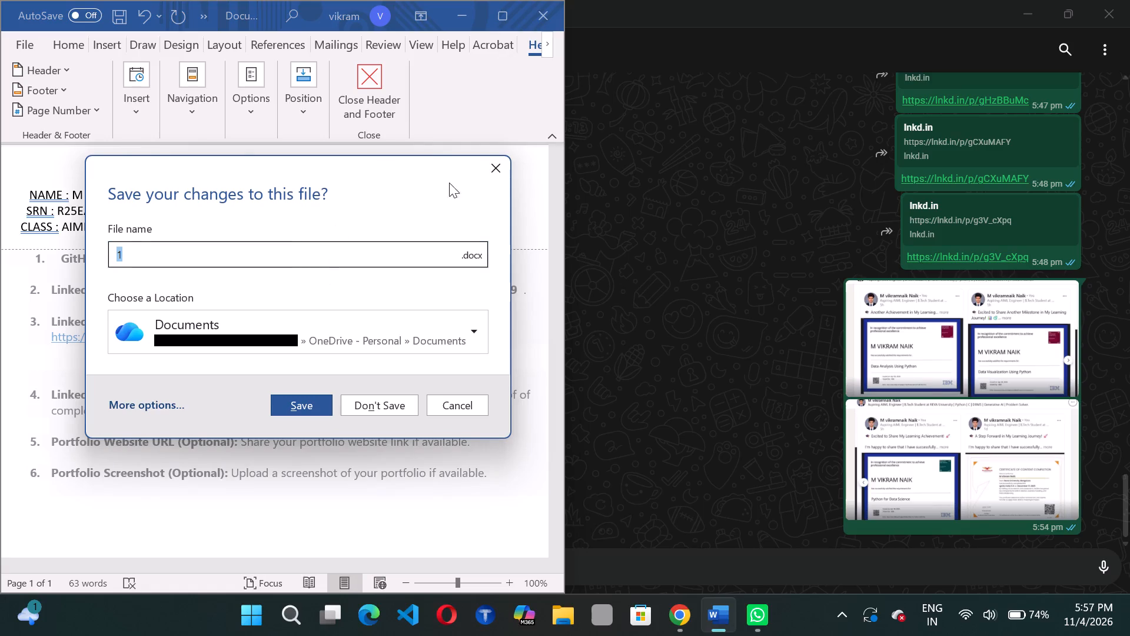
pyautogui.click(501, 165)
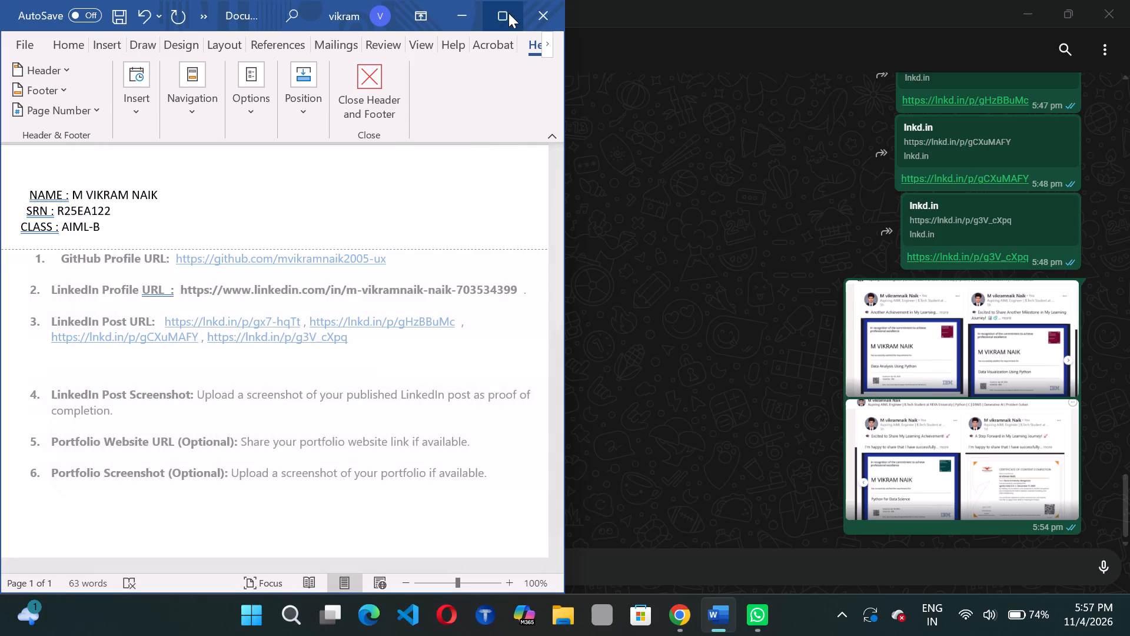
pyautogui.click(503, 14)
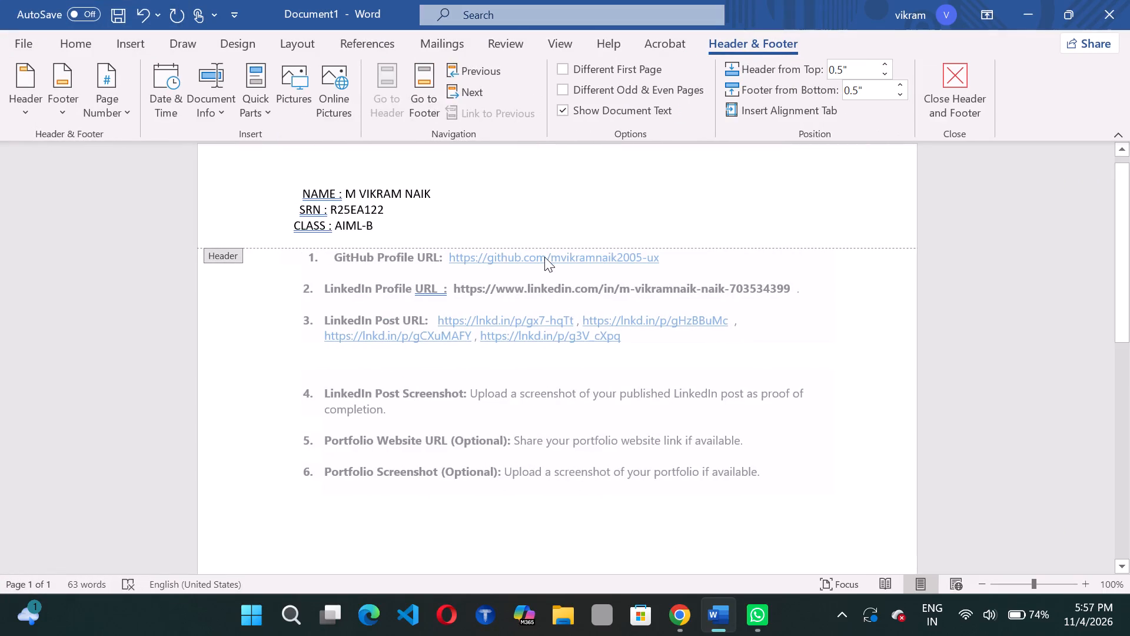
# Insert another blank line directly below the CLASS line in the header.
pyautogui.click(544, 257)
pyautogui.click(284, 268)
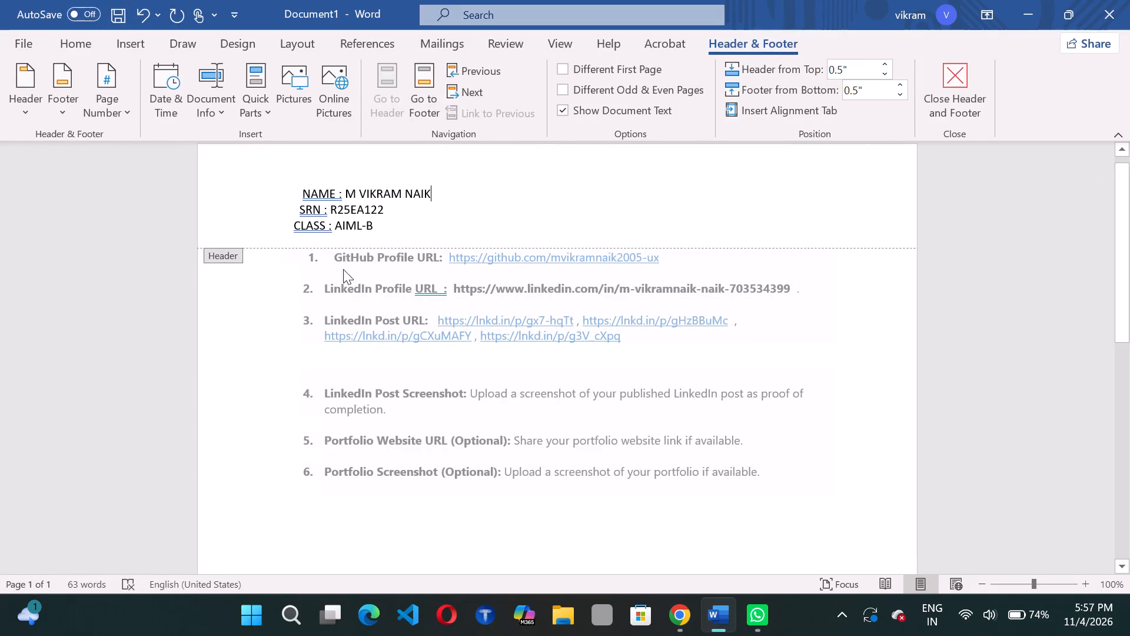
pyautogui.click(390, 228)
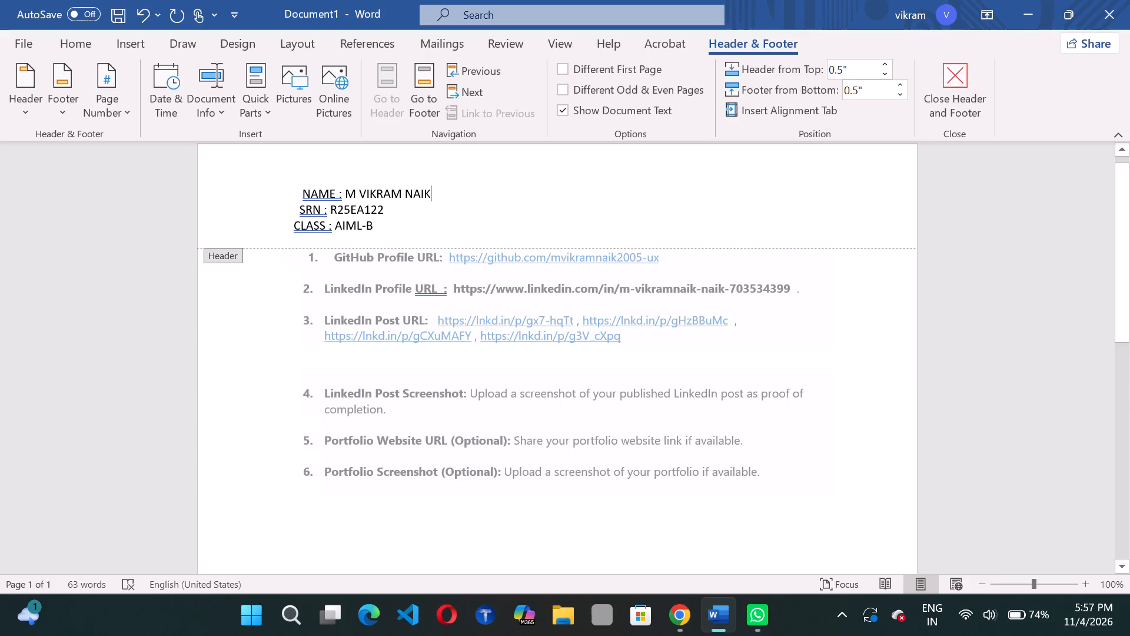
pyautogui.press('Return')
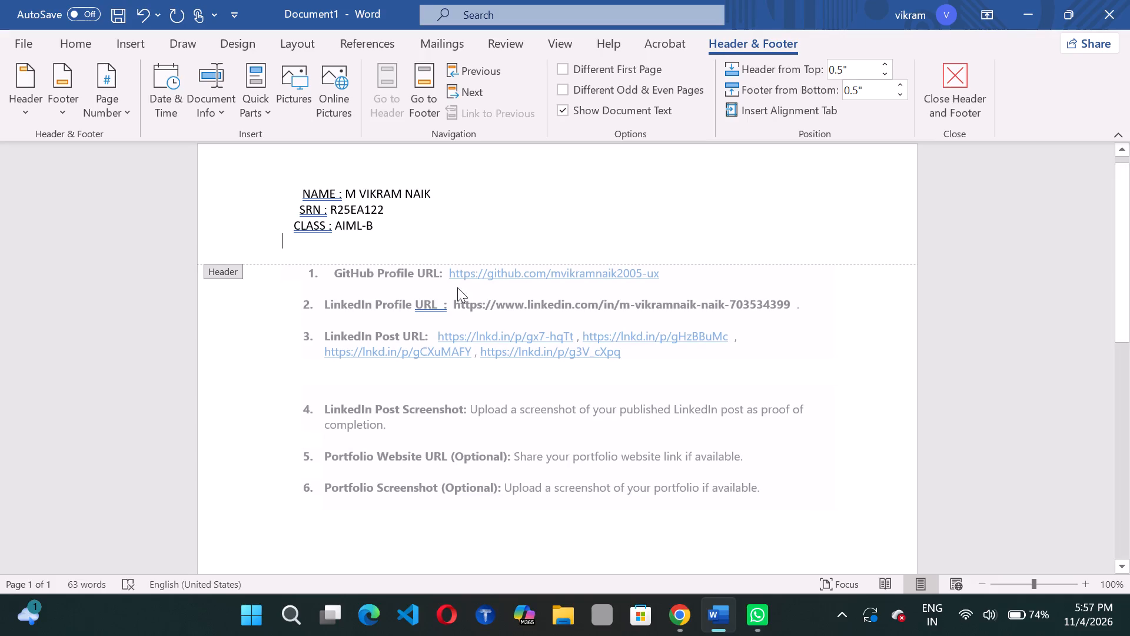
pyautogui.rightClick(406, 381)
pyautogui.click(365, 387)
# Save the document as .pb in the OneDrive Documents folder.
pyautogui.hotkey('ctrl', 's')
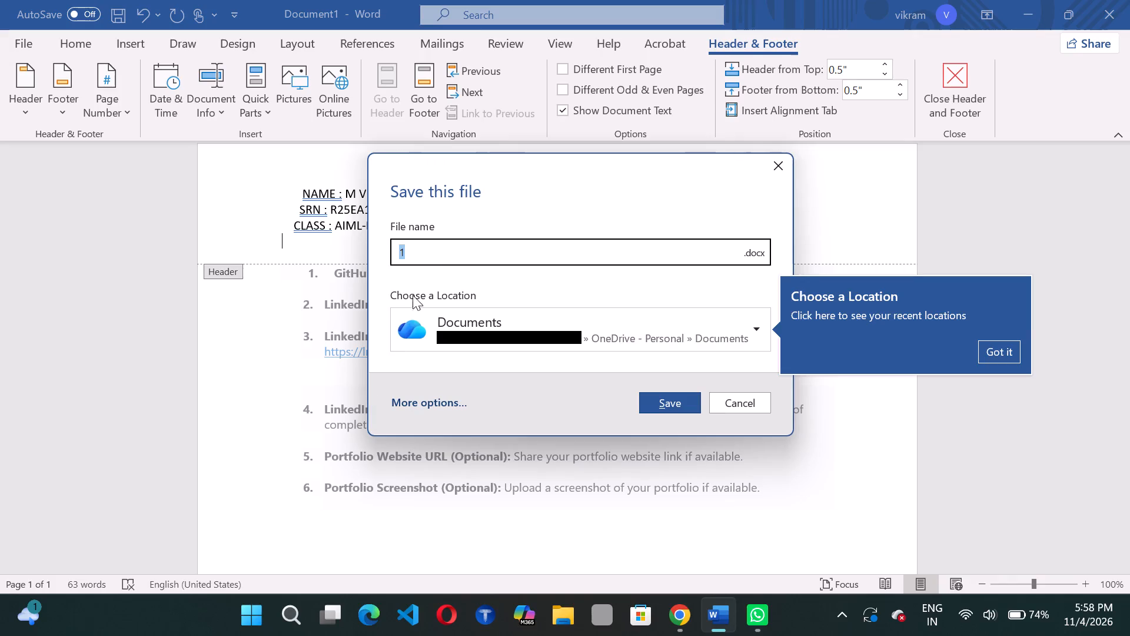
pyautogui.click(420, 251)
pyautogui.press('BackSpace')
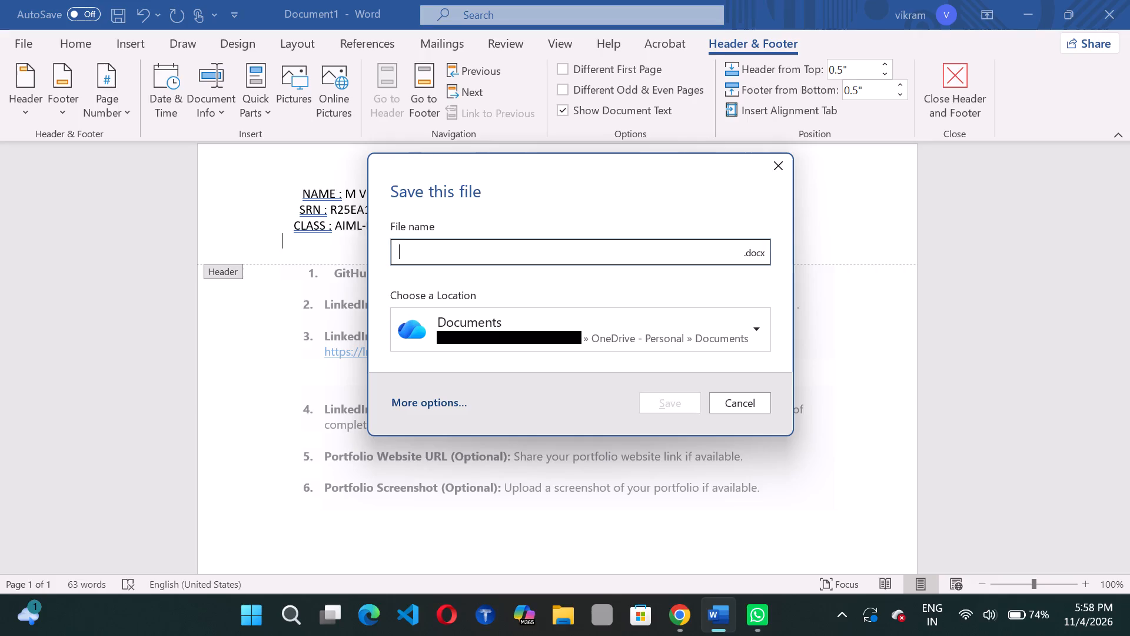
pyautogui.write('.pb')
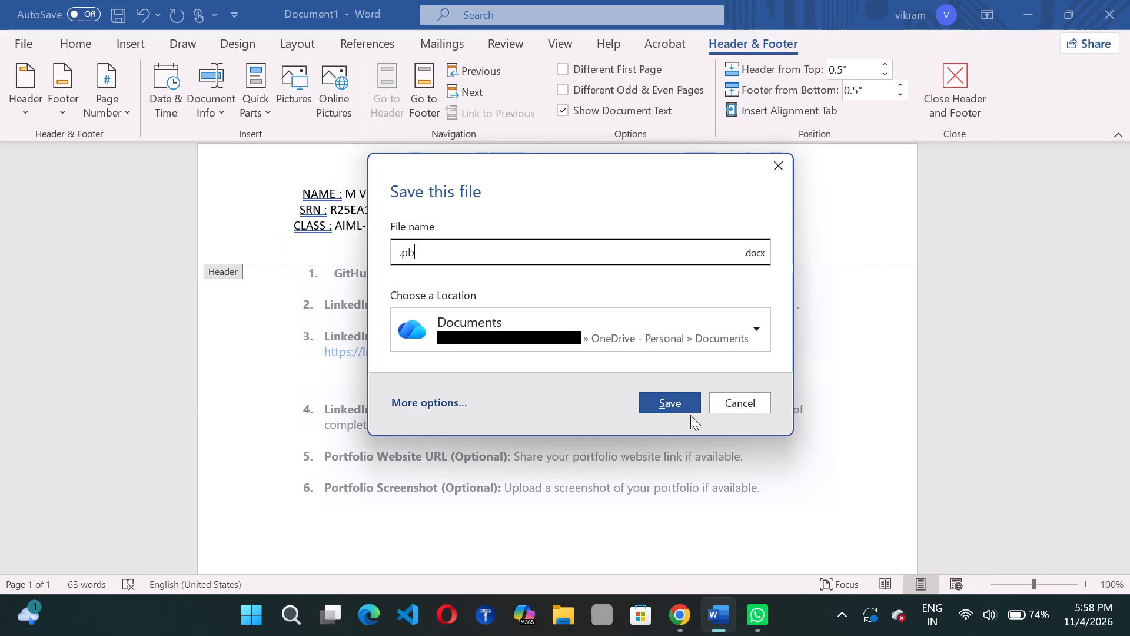
pyautogui.click(678, 405)
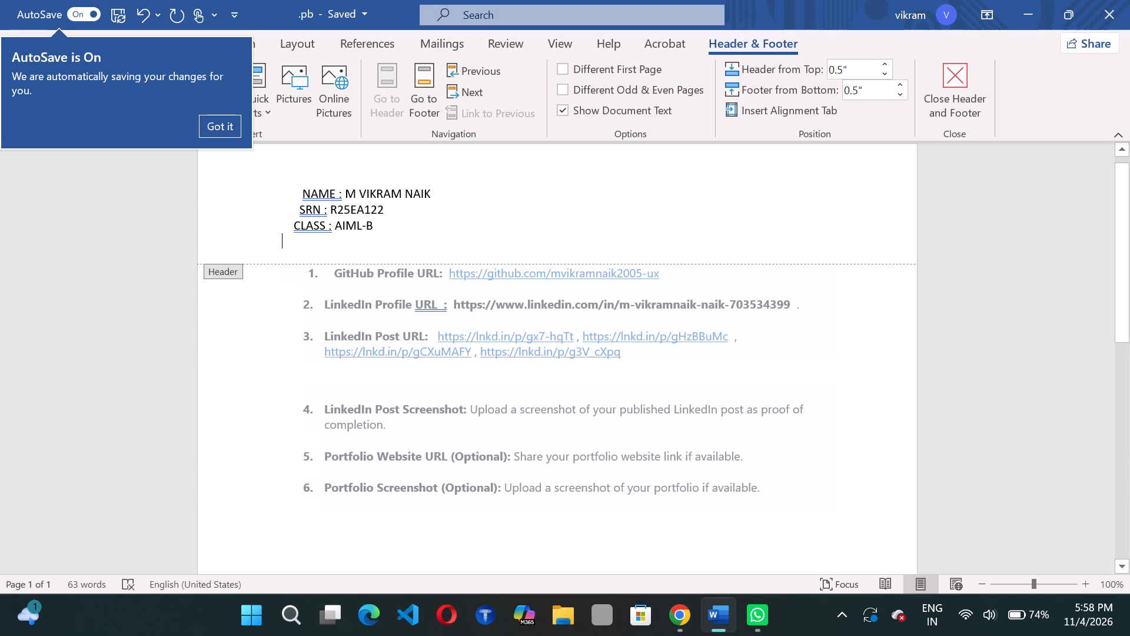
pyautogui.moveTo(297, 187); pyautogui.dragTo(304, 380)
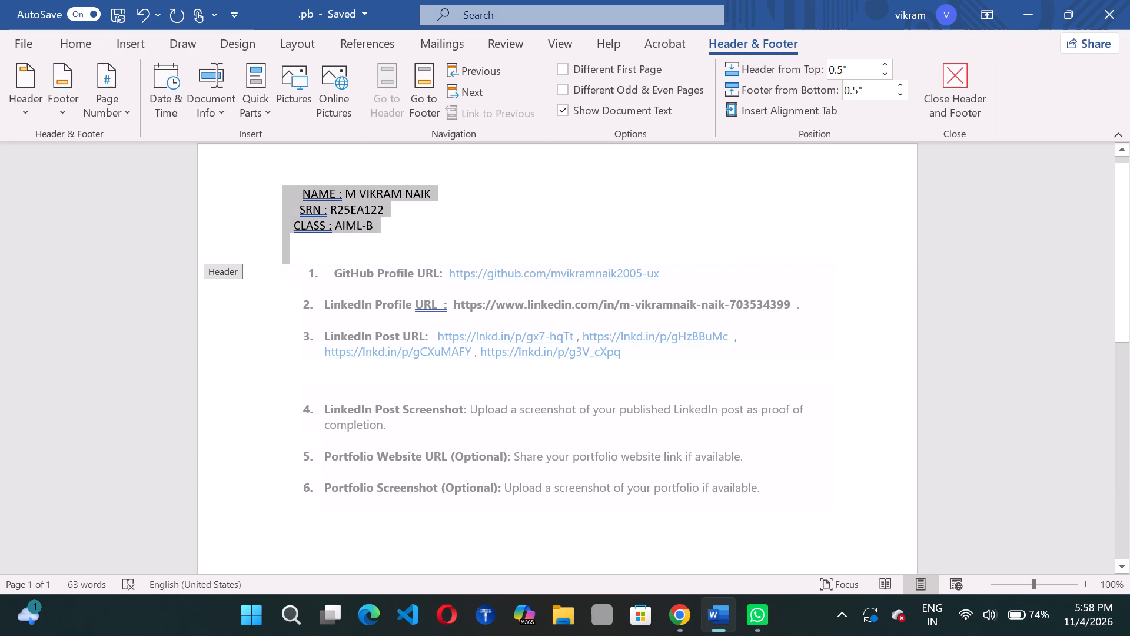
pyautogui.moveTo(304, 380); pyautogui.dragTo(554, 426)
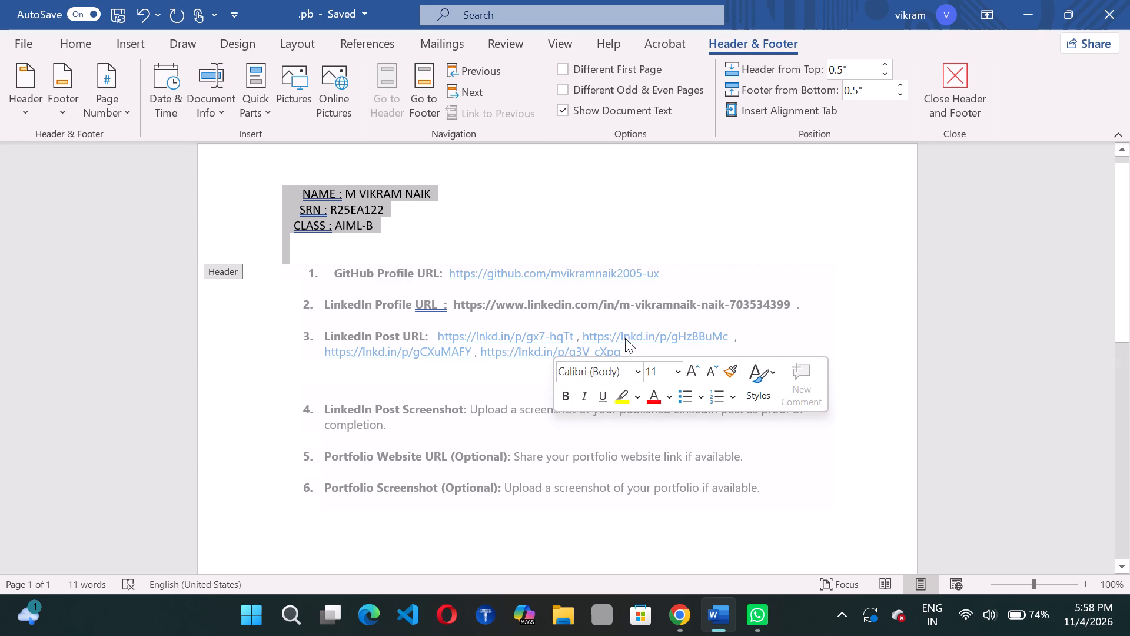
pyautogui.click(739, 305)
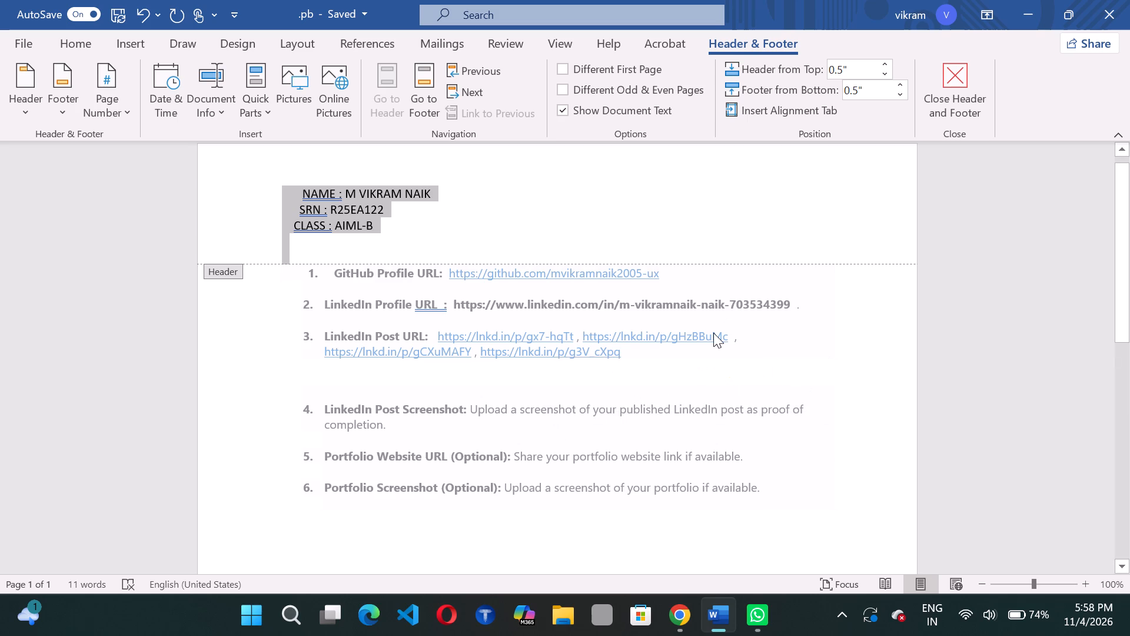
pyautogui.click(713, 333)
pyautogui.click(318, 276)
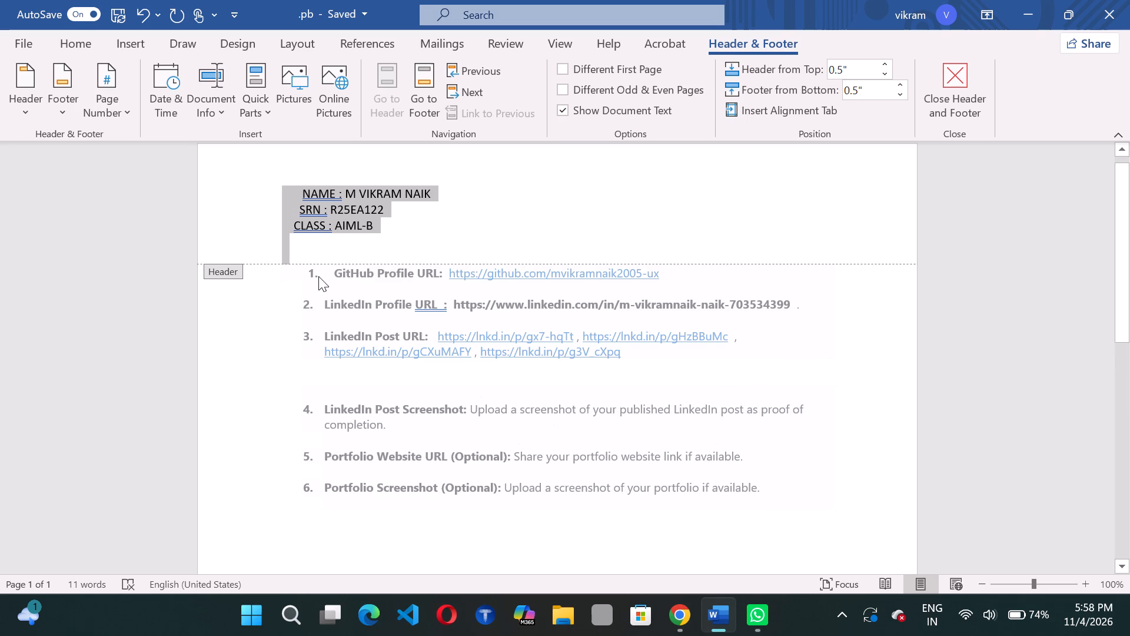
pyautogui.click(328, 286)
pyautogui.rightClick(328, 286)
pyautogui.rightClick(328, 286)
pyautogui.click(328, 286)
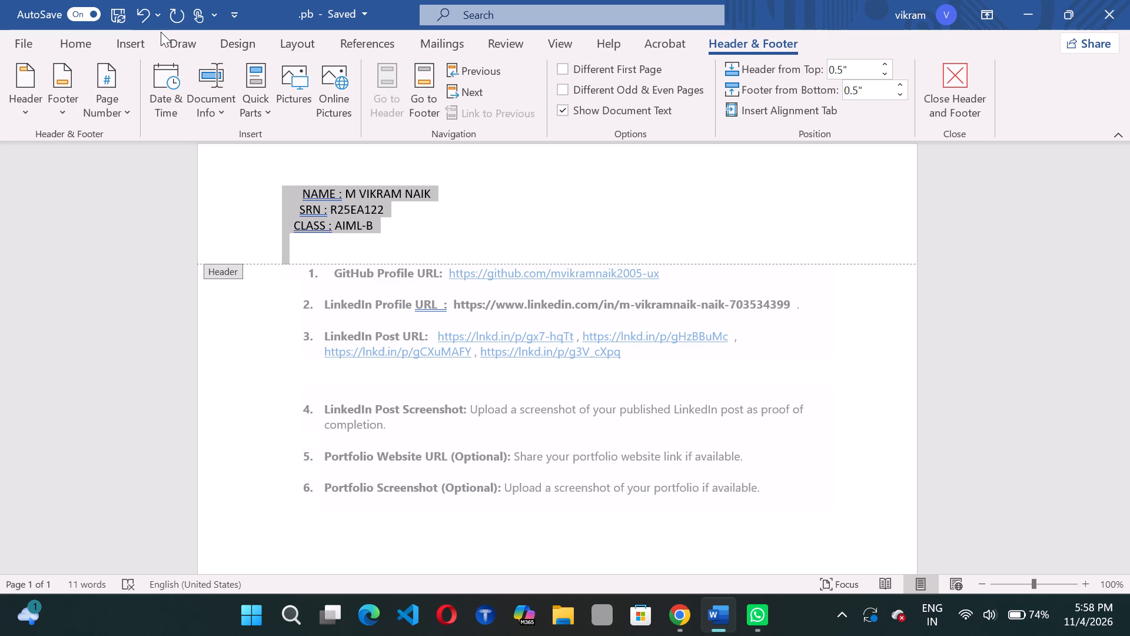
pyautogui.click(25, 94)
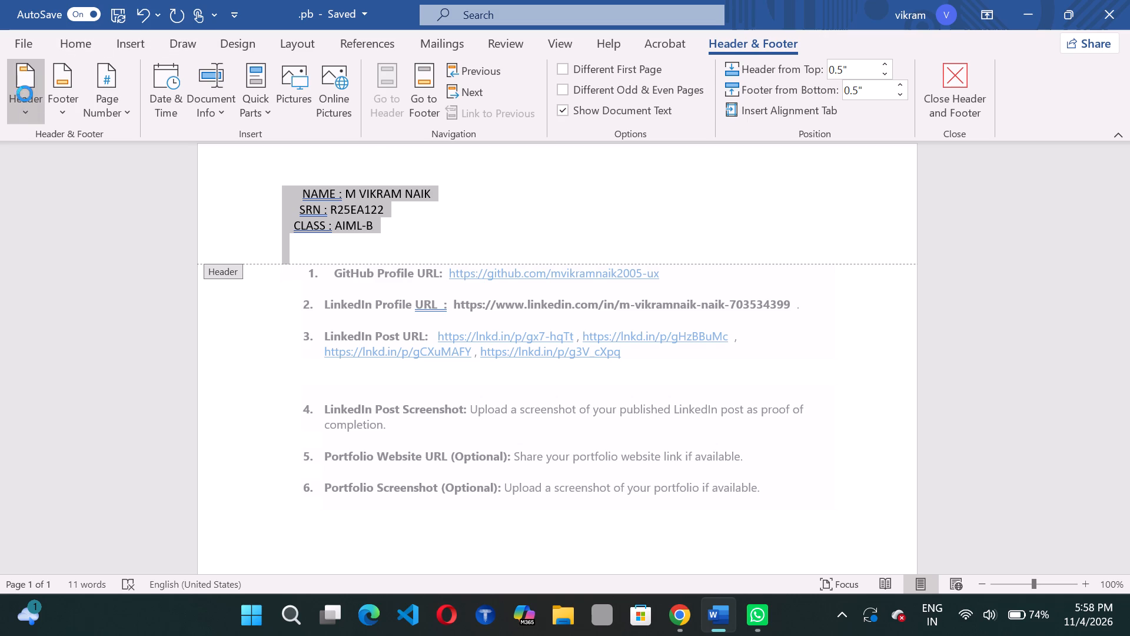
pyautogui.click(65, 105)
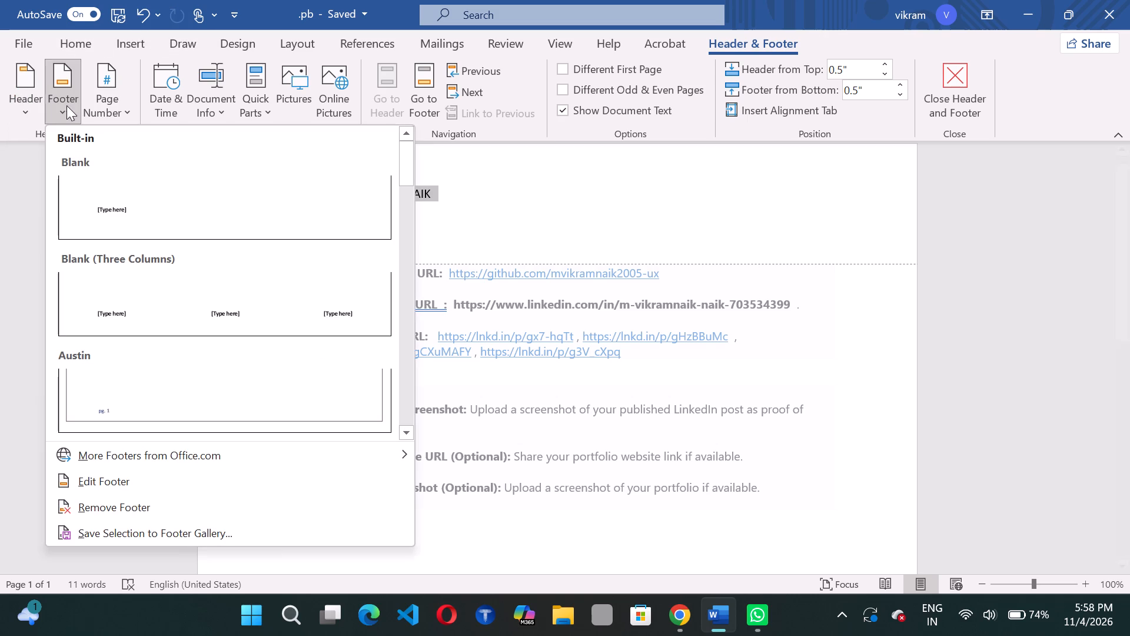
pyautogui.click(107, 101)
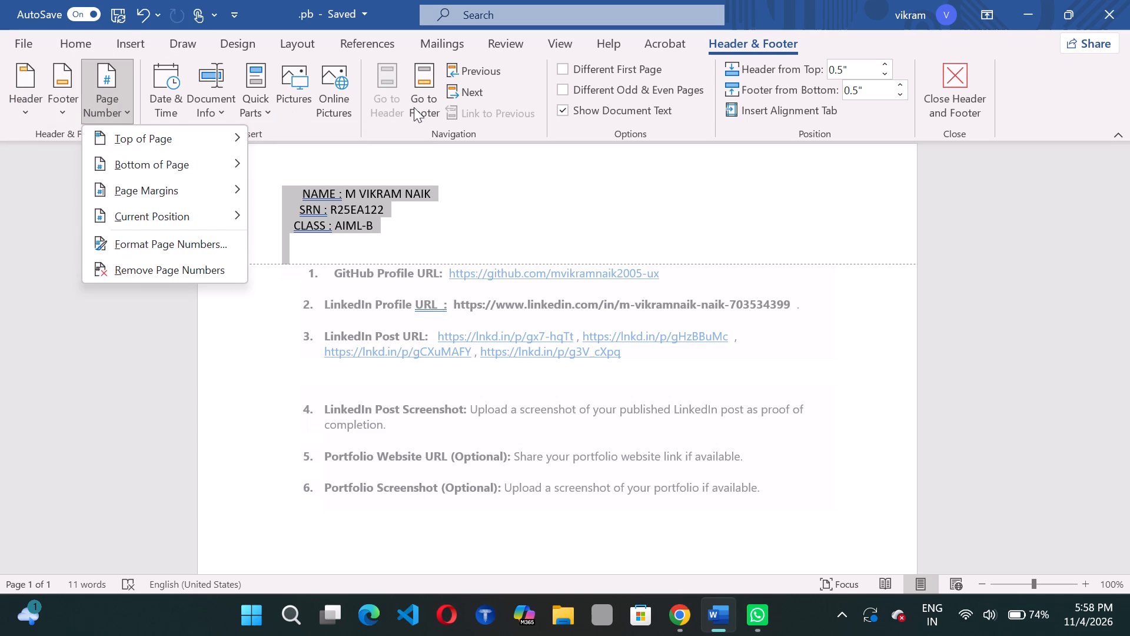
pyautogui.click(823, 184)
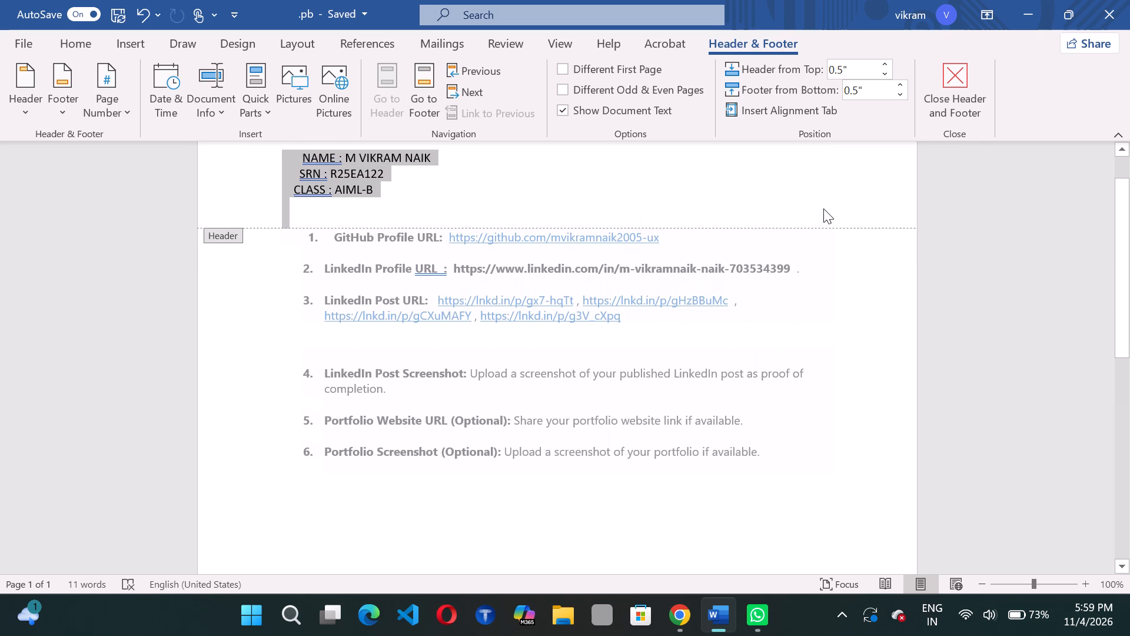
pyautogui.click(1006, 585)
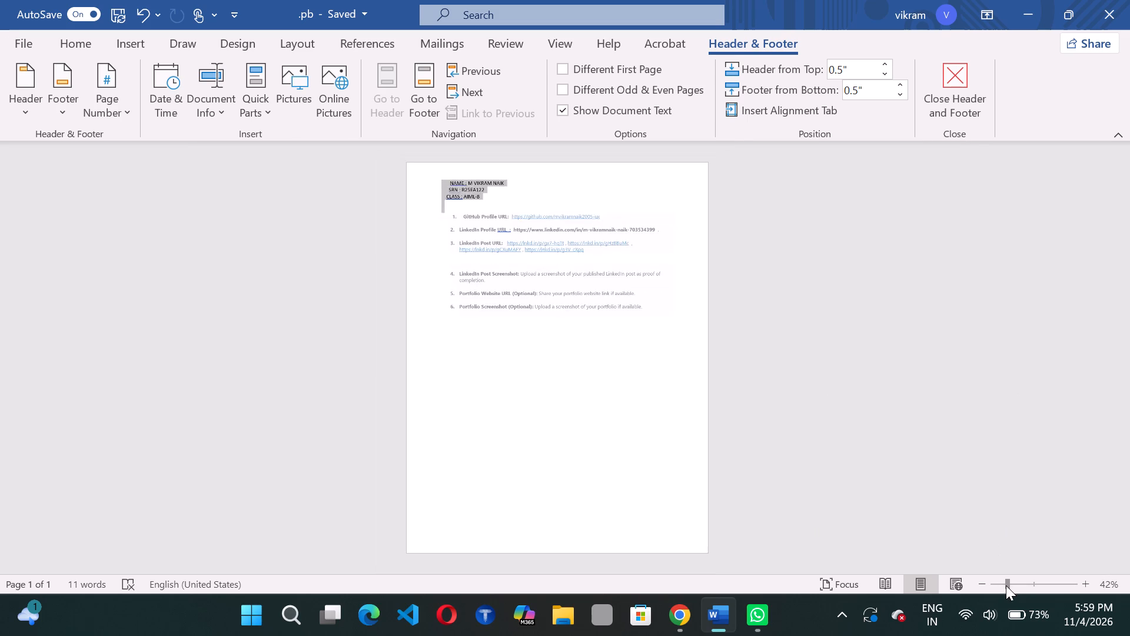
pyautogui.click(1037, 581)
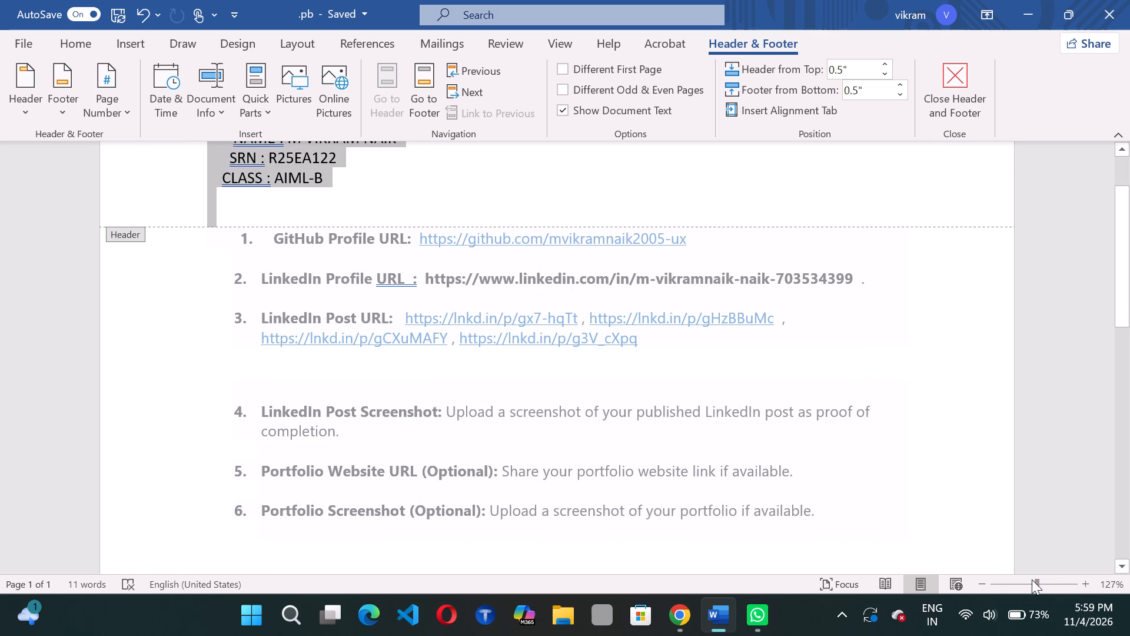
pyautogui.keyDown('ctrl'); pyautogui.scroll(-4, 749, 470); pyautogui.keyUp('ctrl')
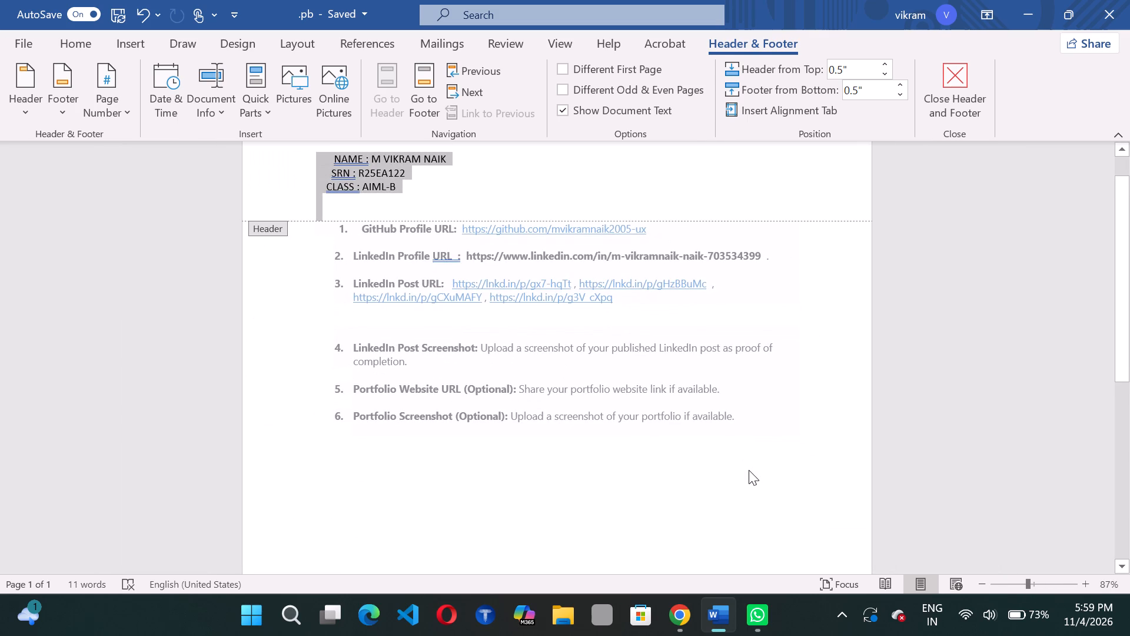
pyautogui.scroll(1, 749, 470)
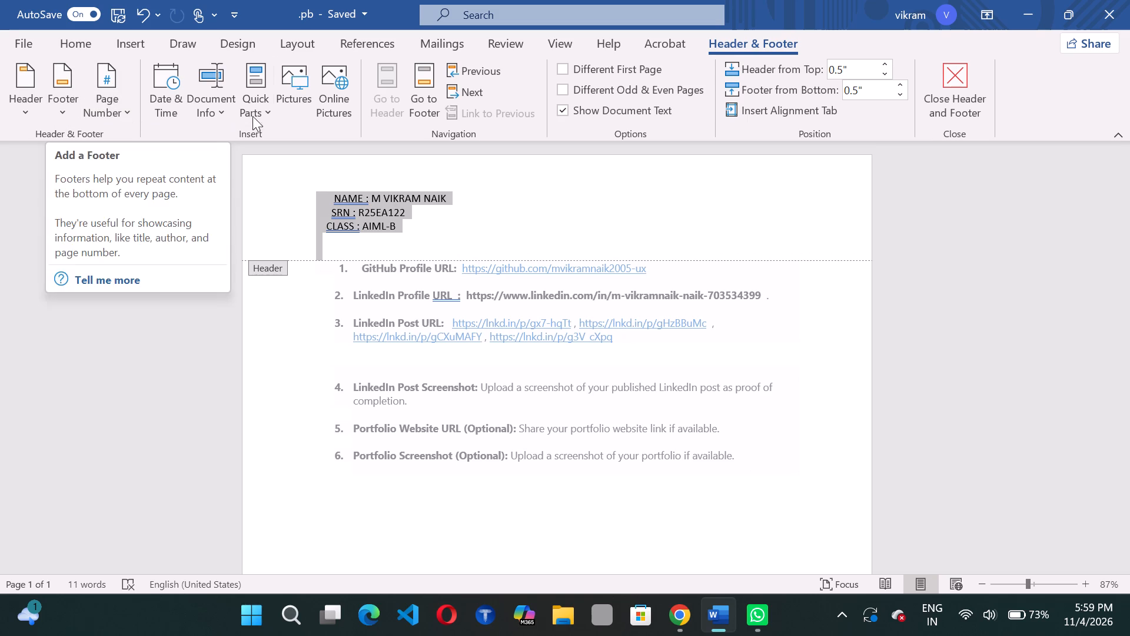
# Replace the selected NAME, SRN and CLASS lines in the header with a blank line.
pyautogui.click(434, 269)
pyautogui.press('Return')
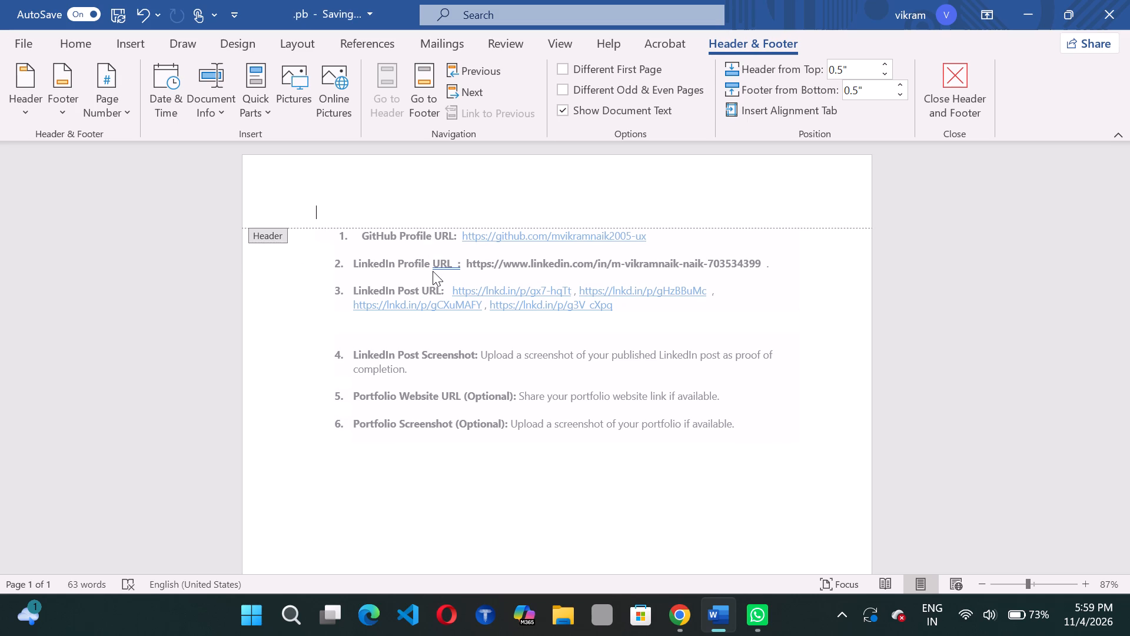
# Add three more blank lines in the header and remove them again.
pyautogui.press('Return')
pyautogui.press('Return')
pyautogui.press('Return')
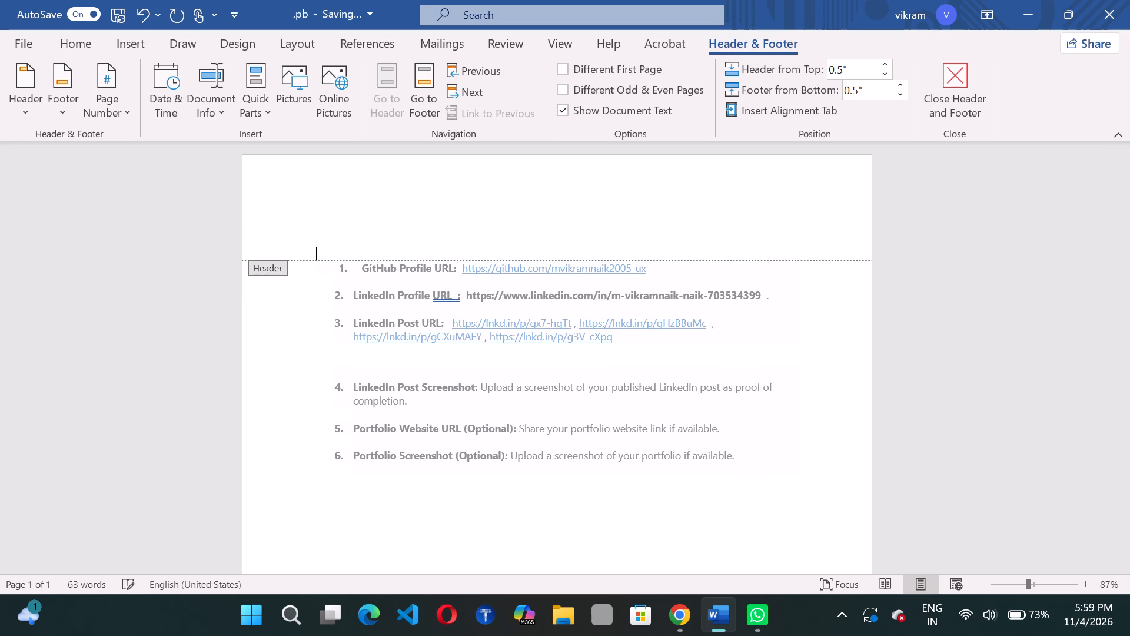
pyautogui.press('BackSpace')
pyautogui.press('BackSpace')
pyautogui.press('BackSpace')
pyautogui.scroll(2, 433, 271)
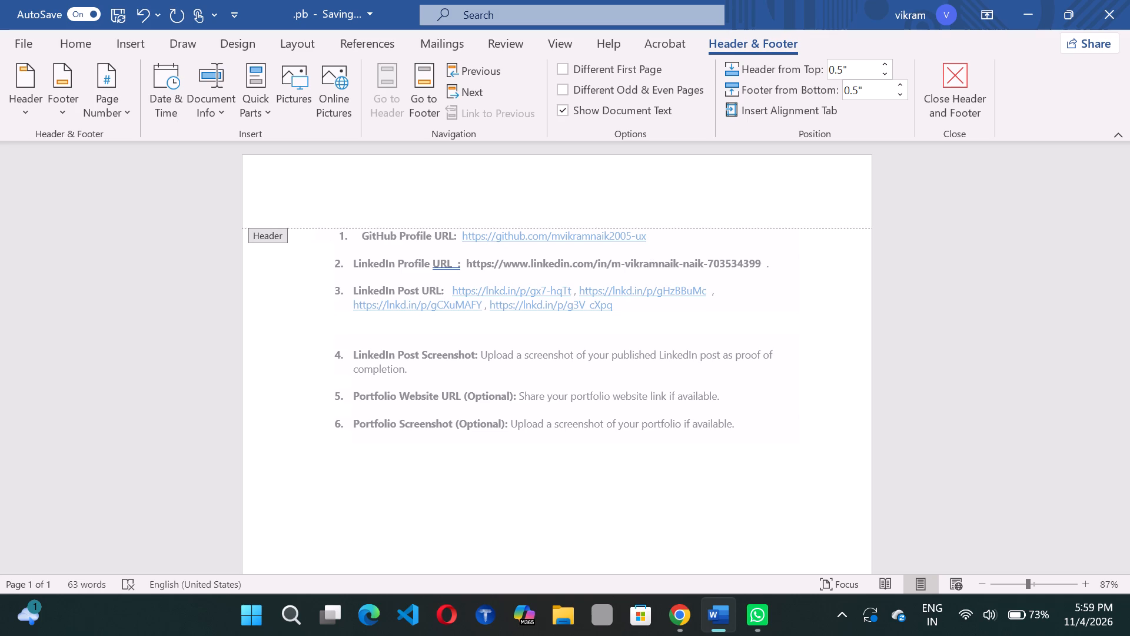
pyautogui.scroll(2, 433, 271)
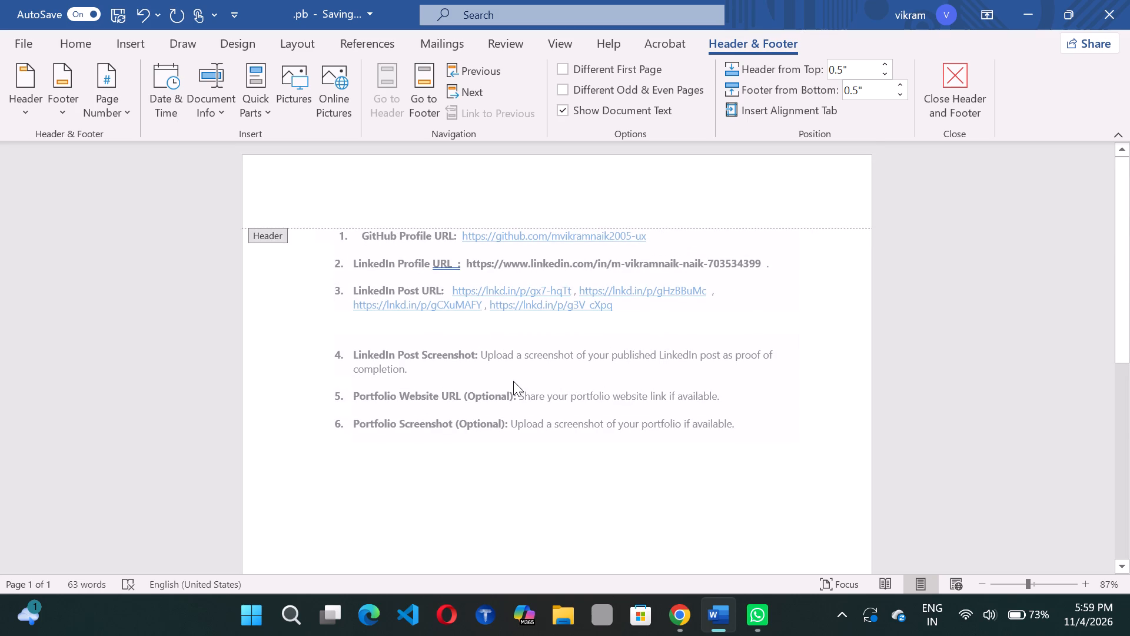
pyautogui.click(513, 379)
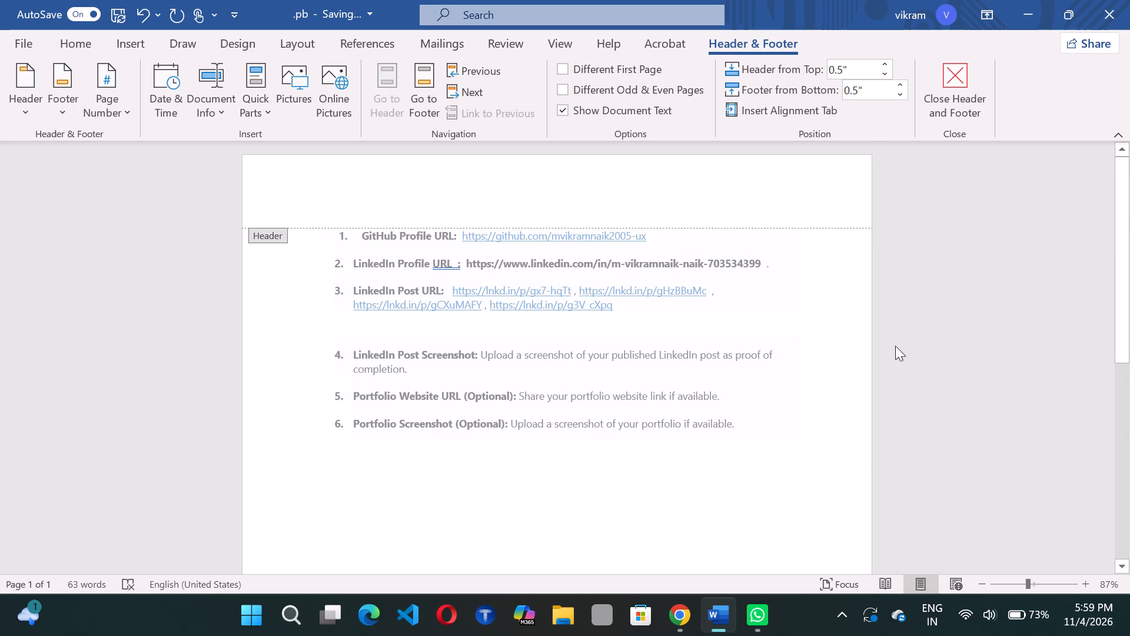
# Close the .pb document.
pyautogui.click(1107, 20)
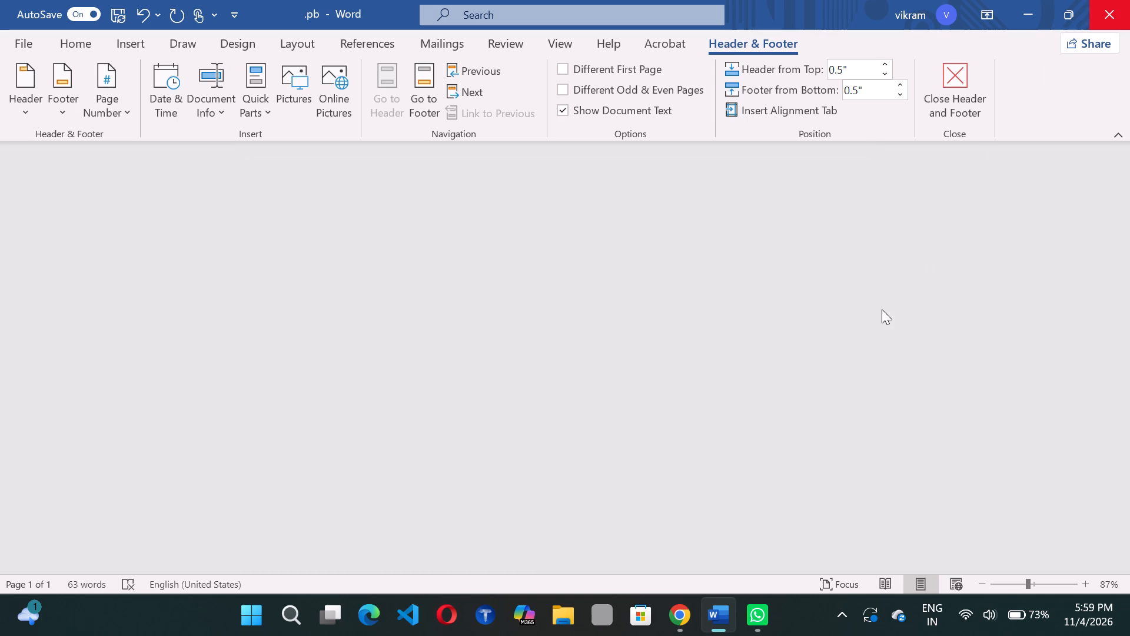
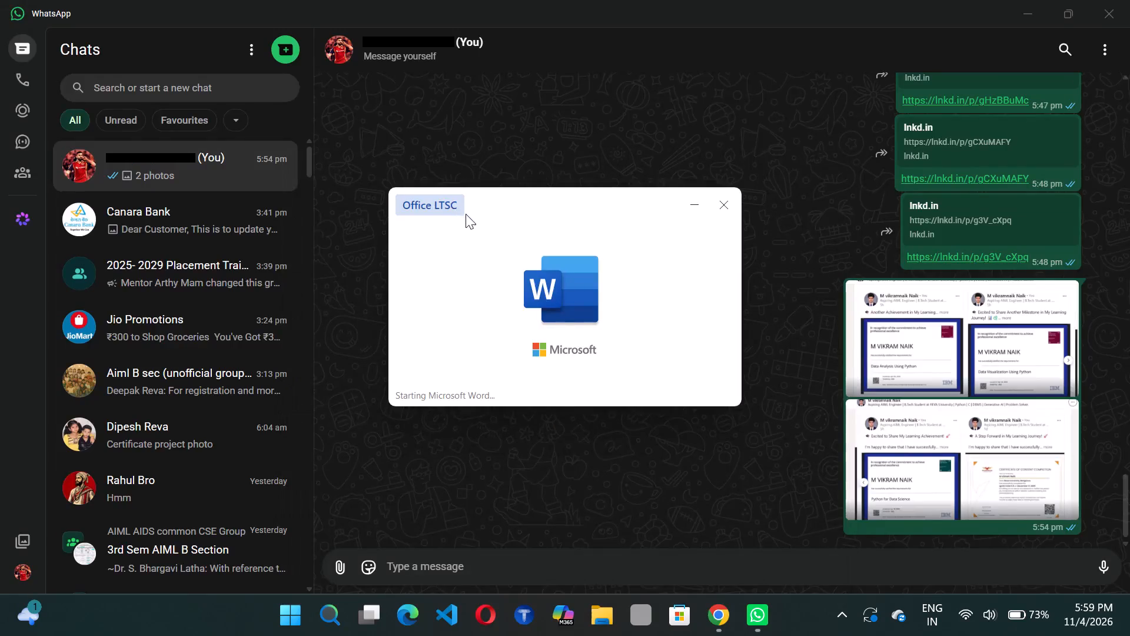
# Open the saved document .pb in Word.
pyautogui.click(324, 405)
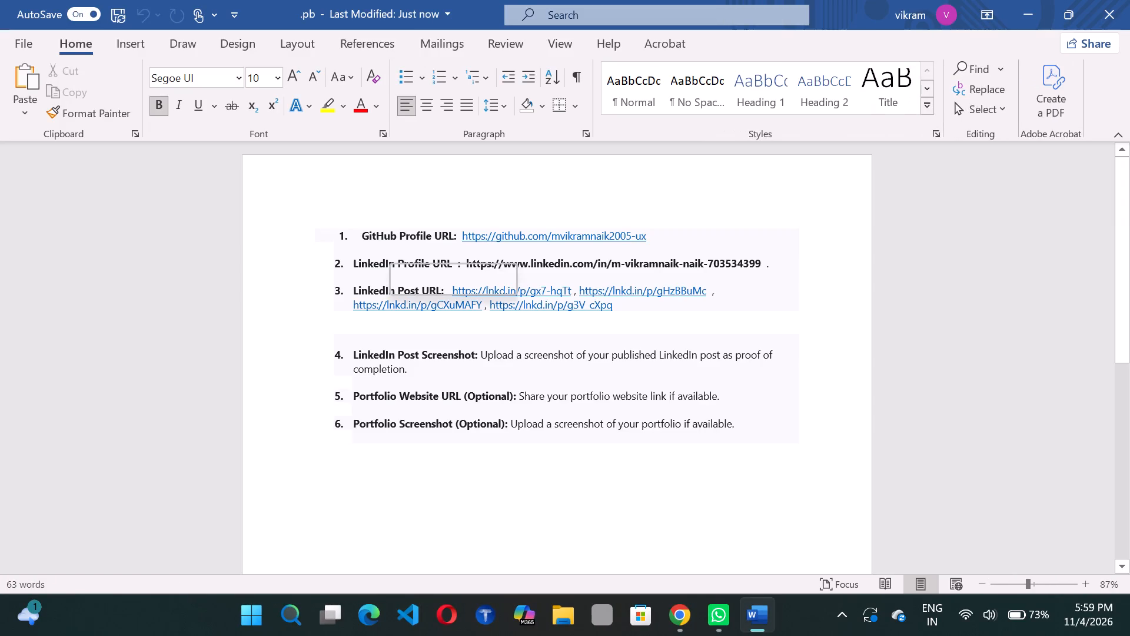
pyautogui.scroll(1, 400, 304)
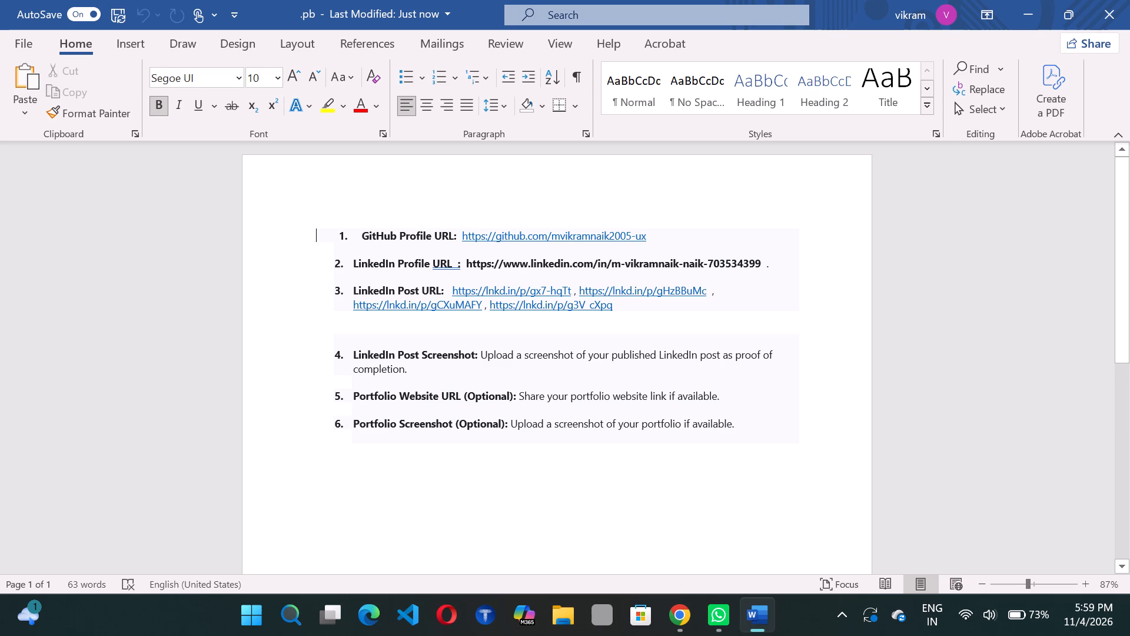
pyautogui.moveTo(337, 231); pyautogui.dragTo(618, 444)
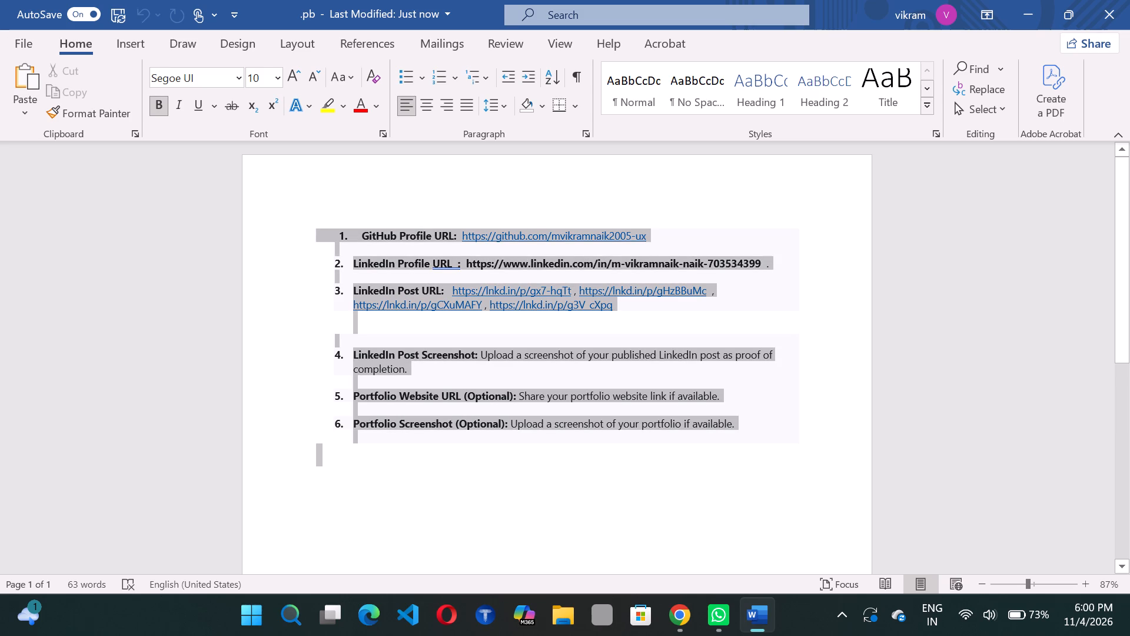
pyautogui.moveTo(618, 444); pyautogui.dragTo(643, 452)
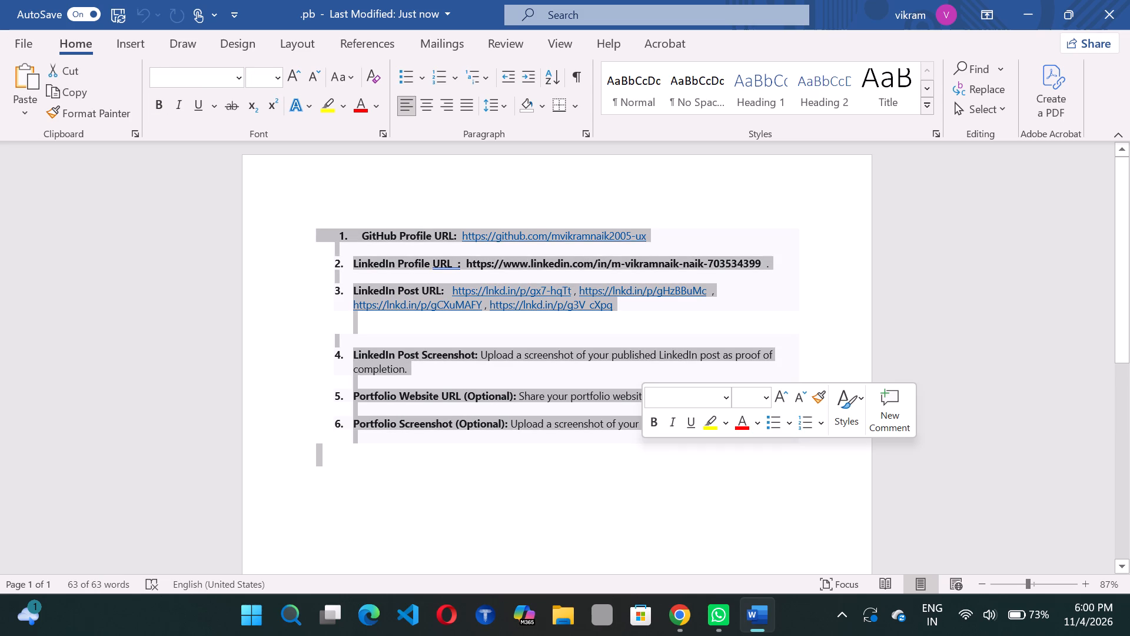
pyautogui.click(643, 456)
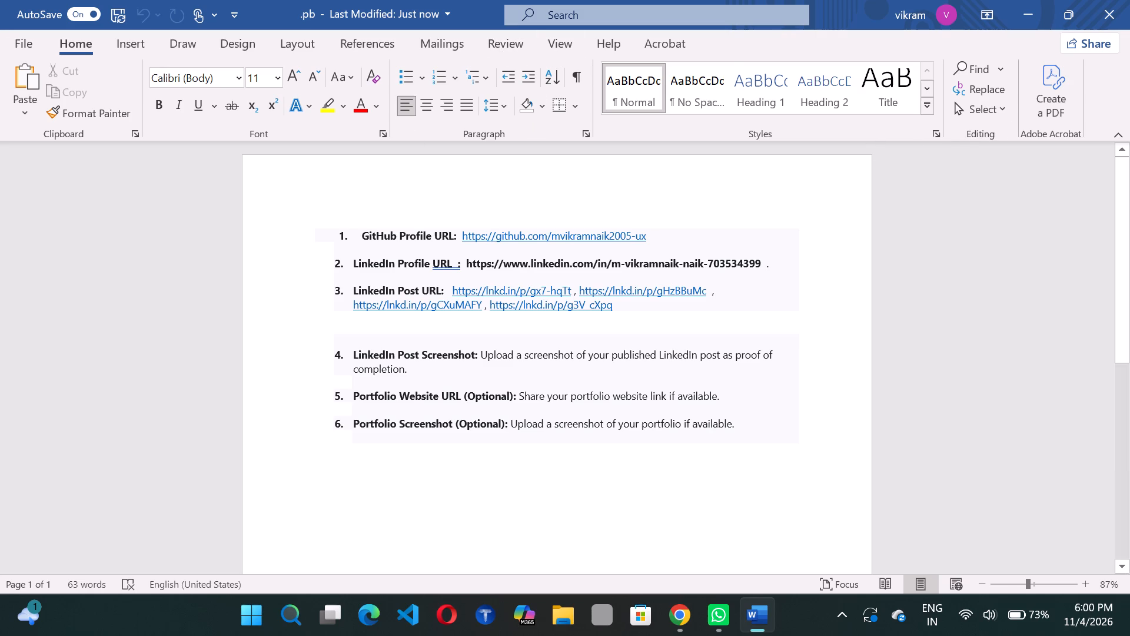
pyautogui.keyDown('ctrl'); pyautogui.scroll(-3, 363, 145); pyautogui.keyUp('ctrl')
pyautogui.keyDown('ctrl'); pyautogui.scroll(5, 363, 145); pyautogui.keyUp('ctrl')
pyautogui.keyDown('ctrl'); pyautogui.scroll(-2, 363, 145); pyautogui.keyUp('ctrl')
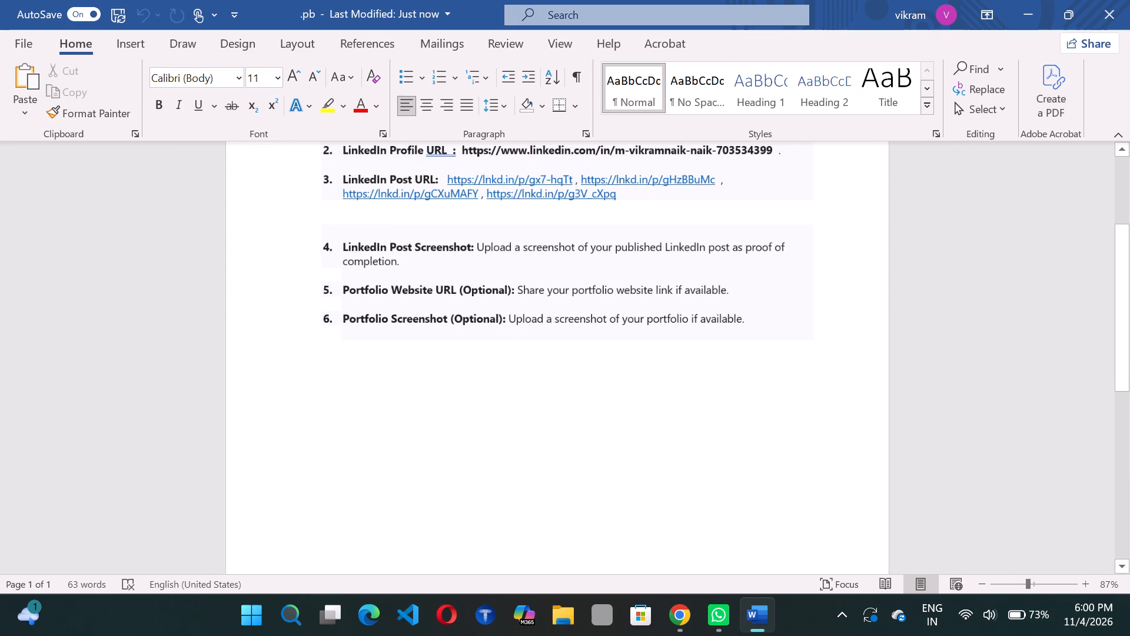
# Collapse the ribbon to show more of the document page.
pyautogui.click(1114, 137)
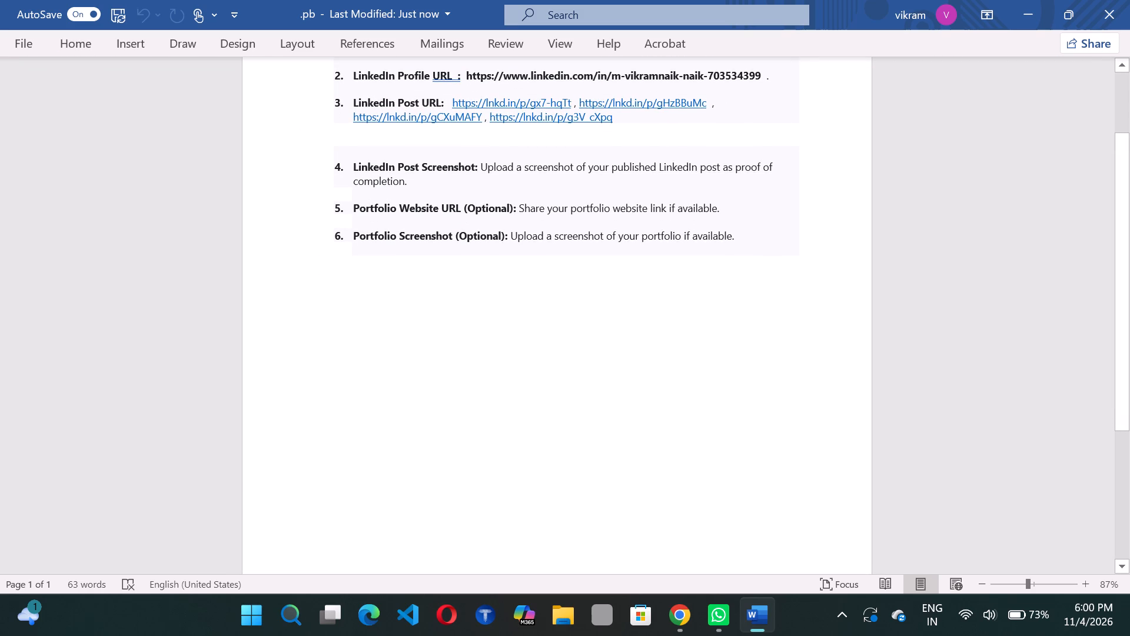
# Open the document's sharing options.
pyautogui.click(1086, 47)
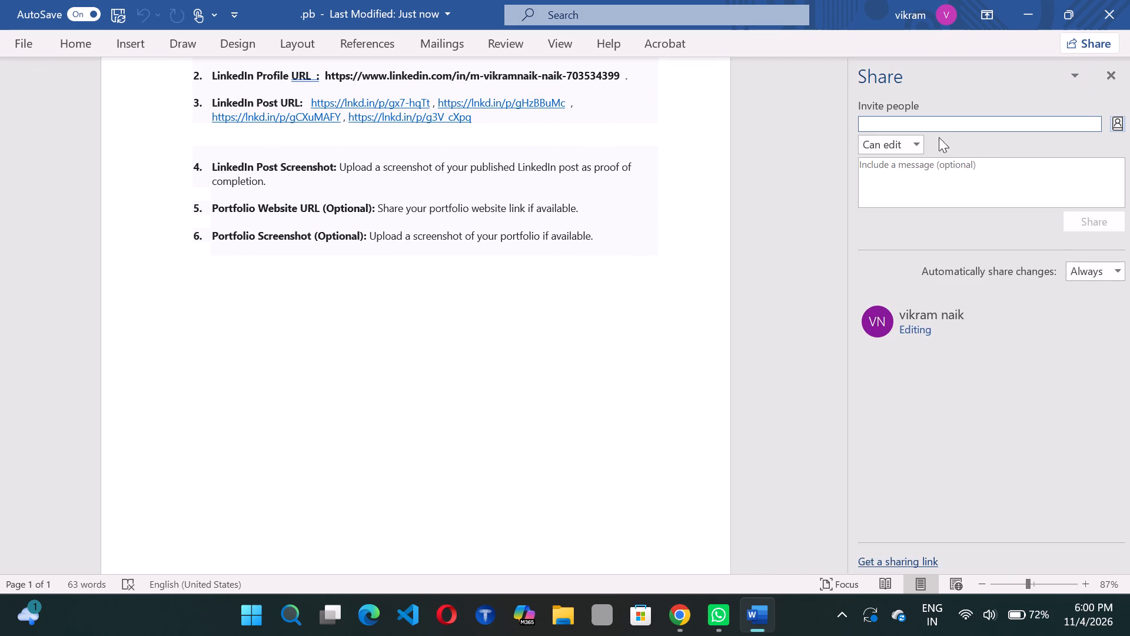
# View the contact card of the editor listed in the sharing options, try its email address, and close the card.
pyautogui.click(940, 312)
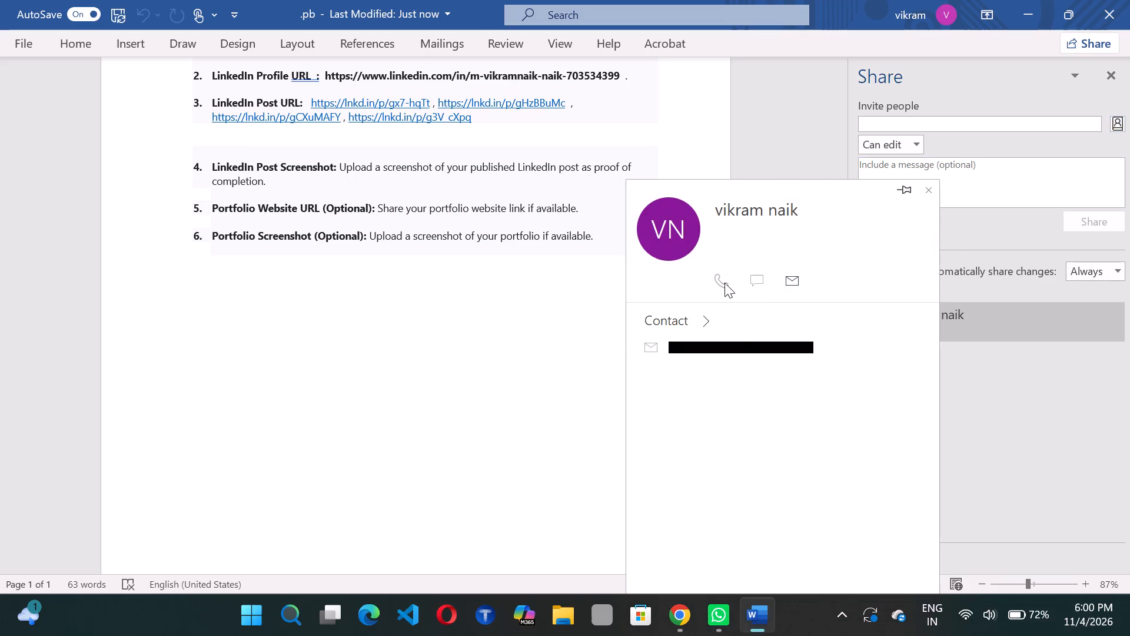
pyautogui.click(757, 345)
pyautogui.click(757, 345)
pyautogui.click(819, 346)
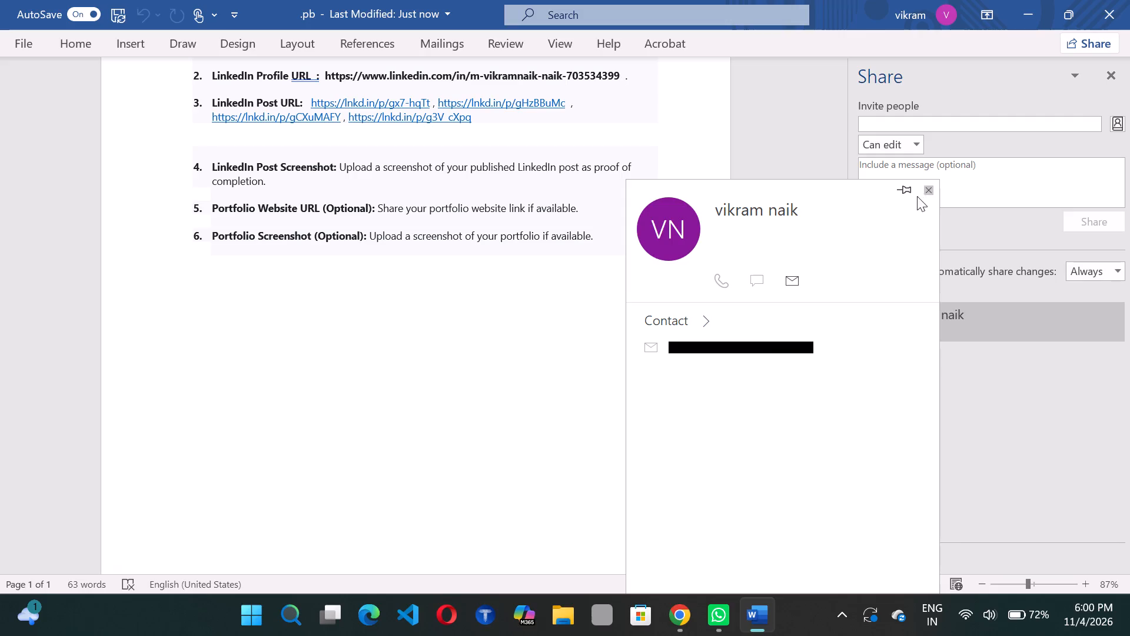
pyautogui.click(923, 191)
pyautogui.scroll(1, 607, 371)
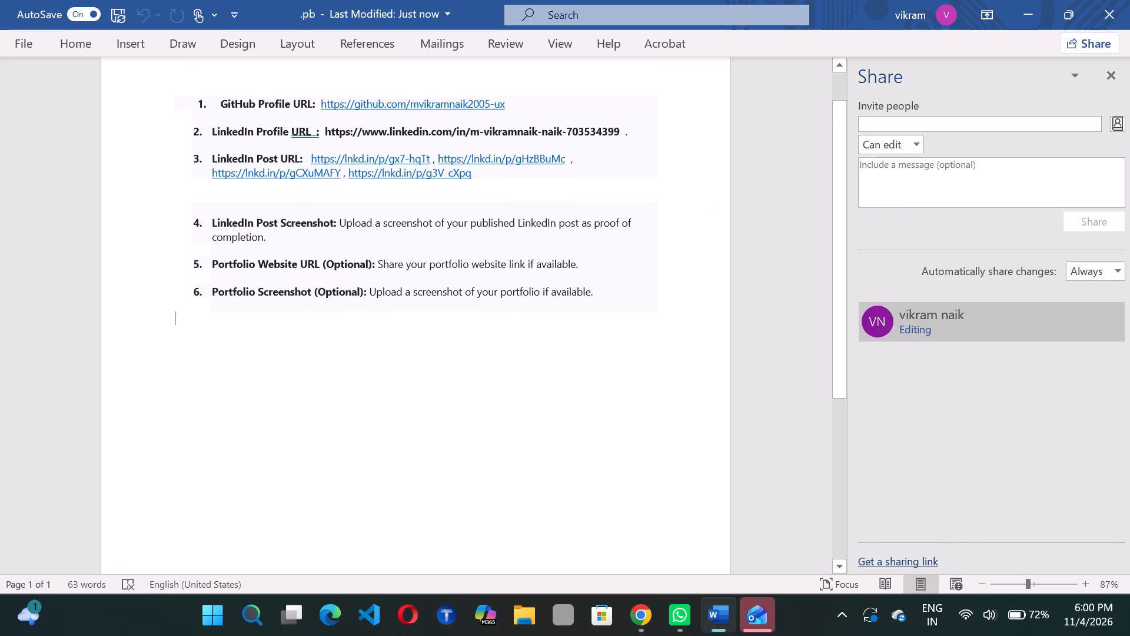
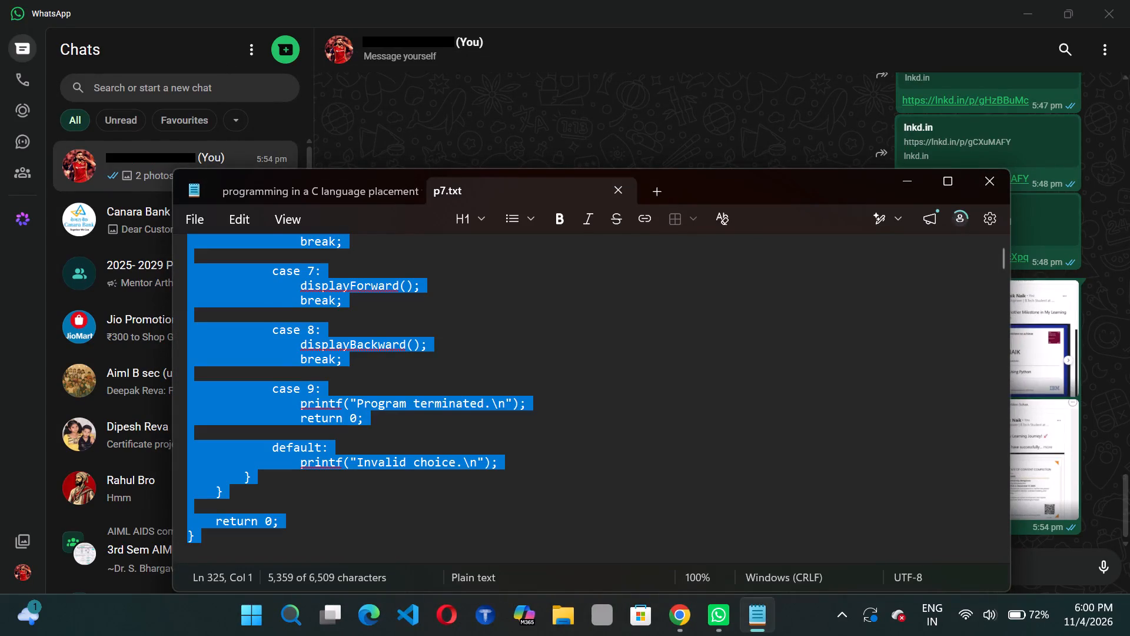
# Close the p7.txt file in Notepad and maximize the window holding the C language placement notes.
pyautogui.click(626, 190)
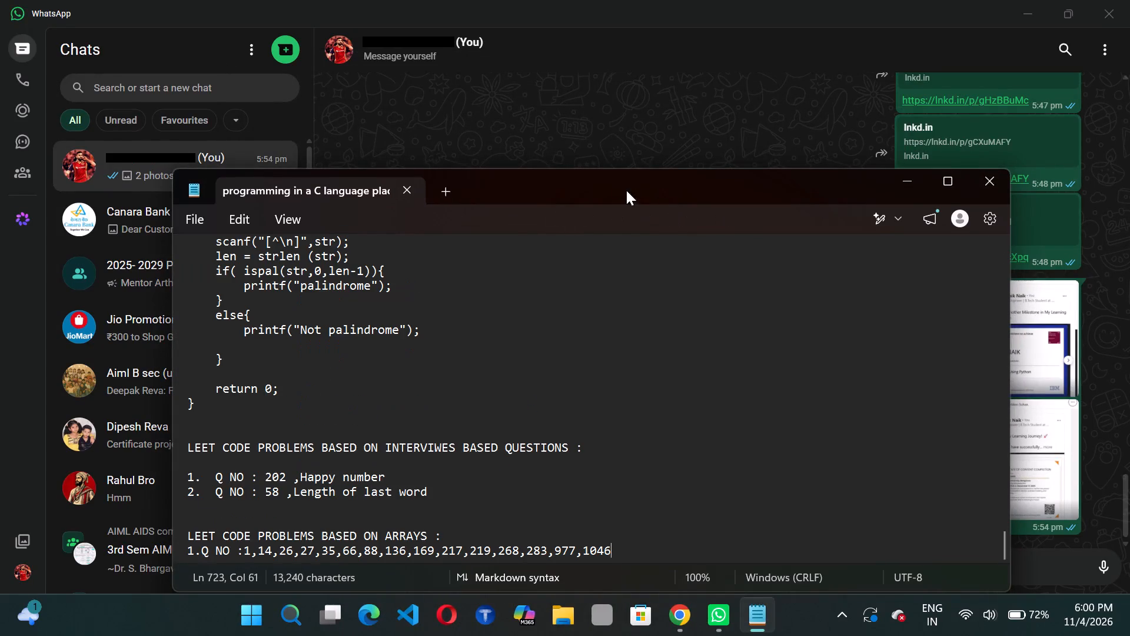
pyautogui.click(948, 179)
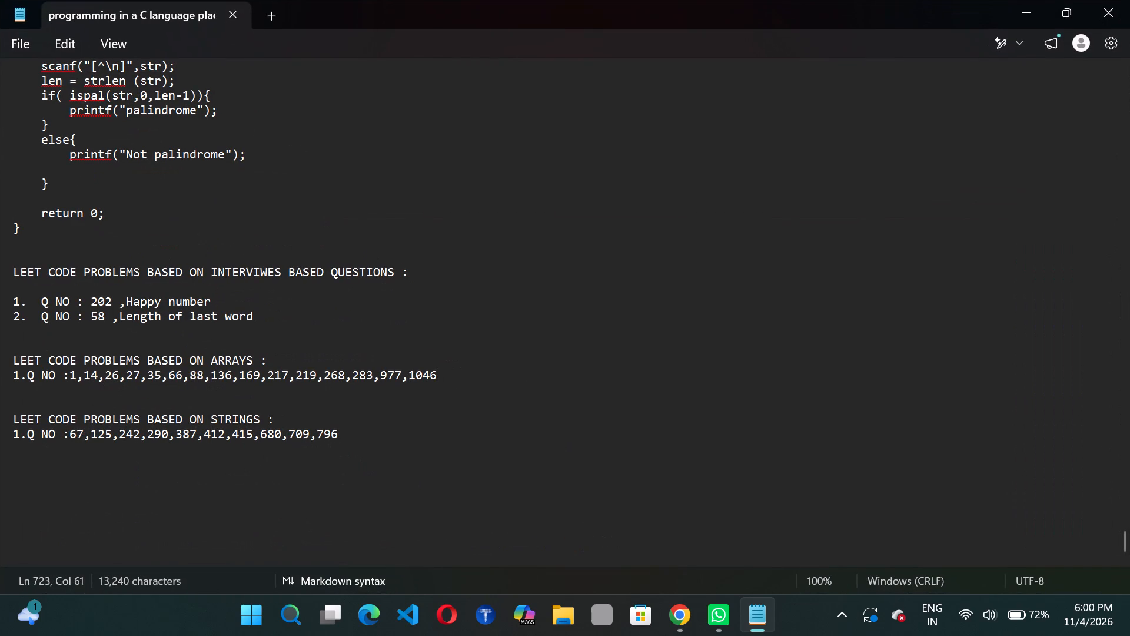
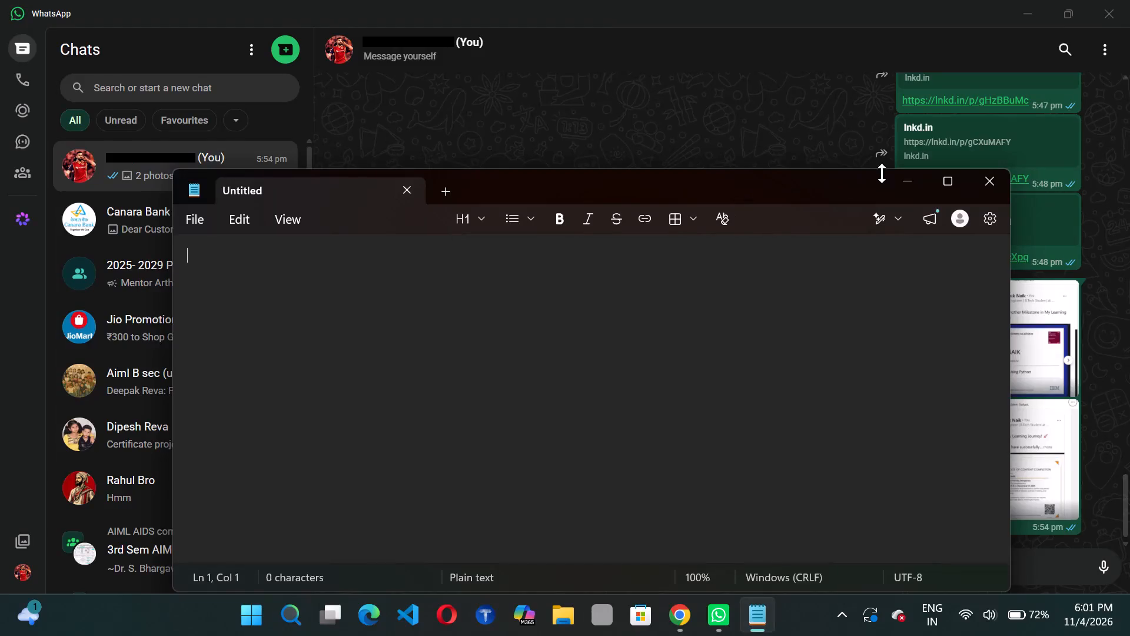
# Maximize the blank Notepad window and start saving the untitled file under a new name, clearing the default file name.
pyautogui.click(952, 183)
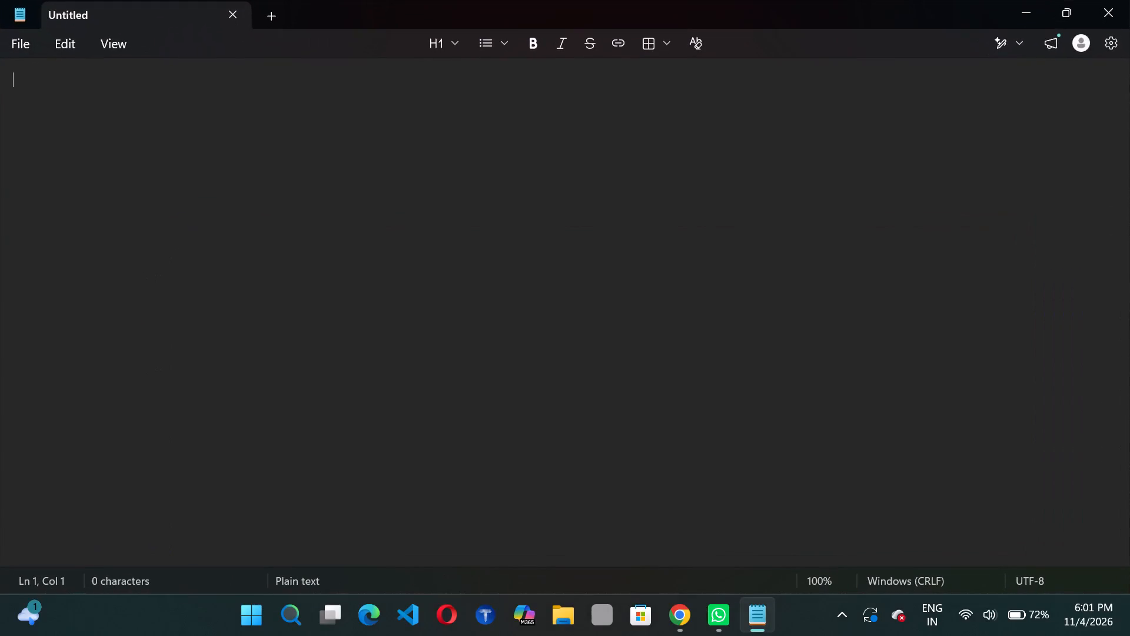
pyautogui.click(26, 48)
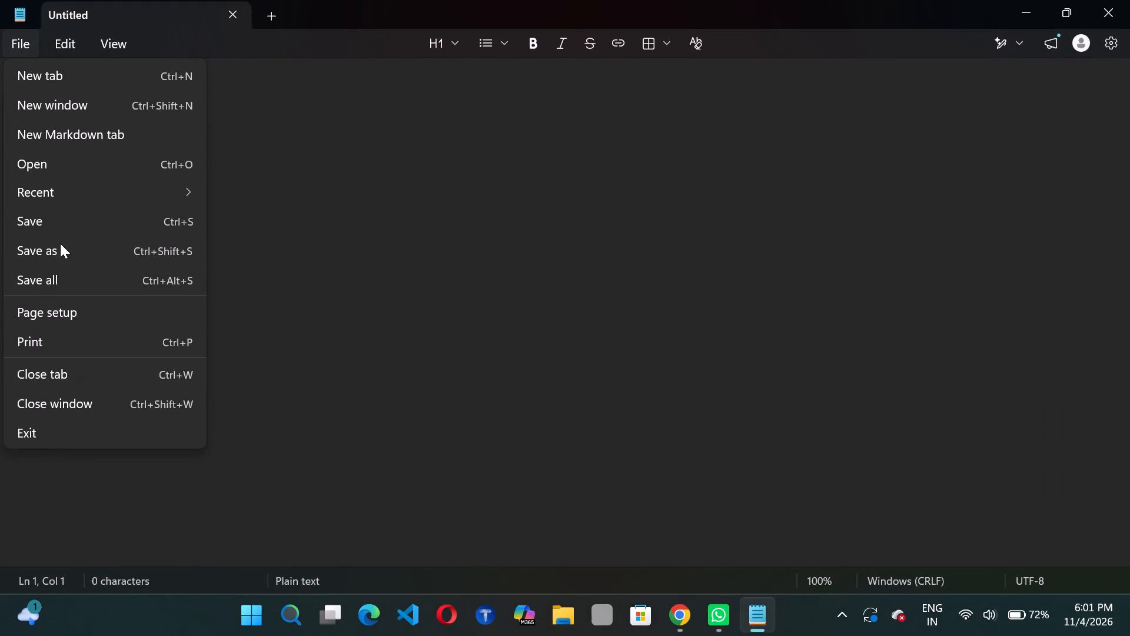
pyautogui.click(56, 256)
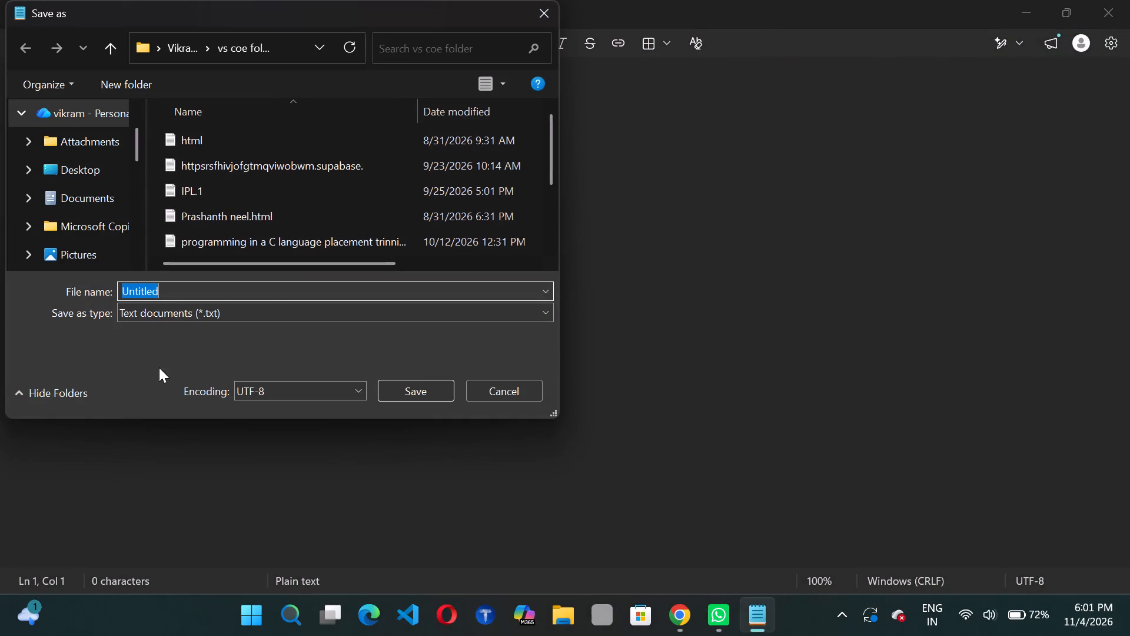
pyautogui.press('BackSpace')
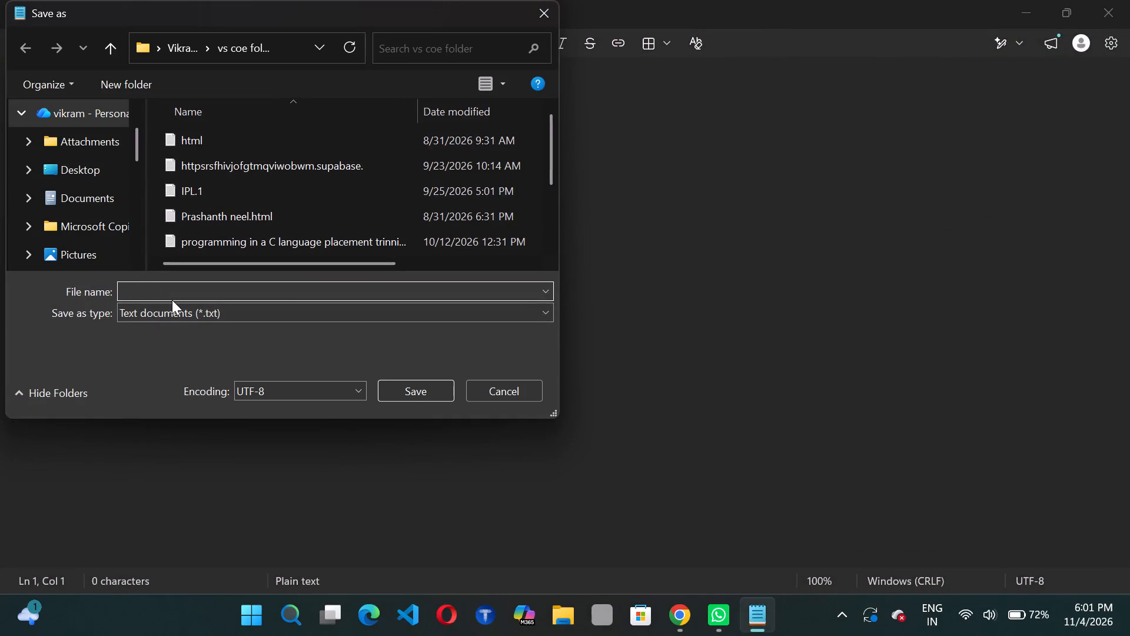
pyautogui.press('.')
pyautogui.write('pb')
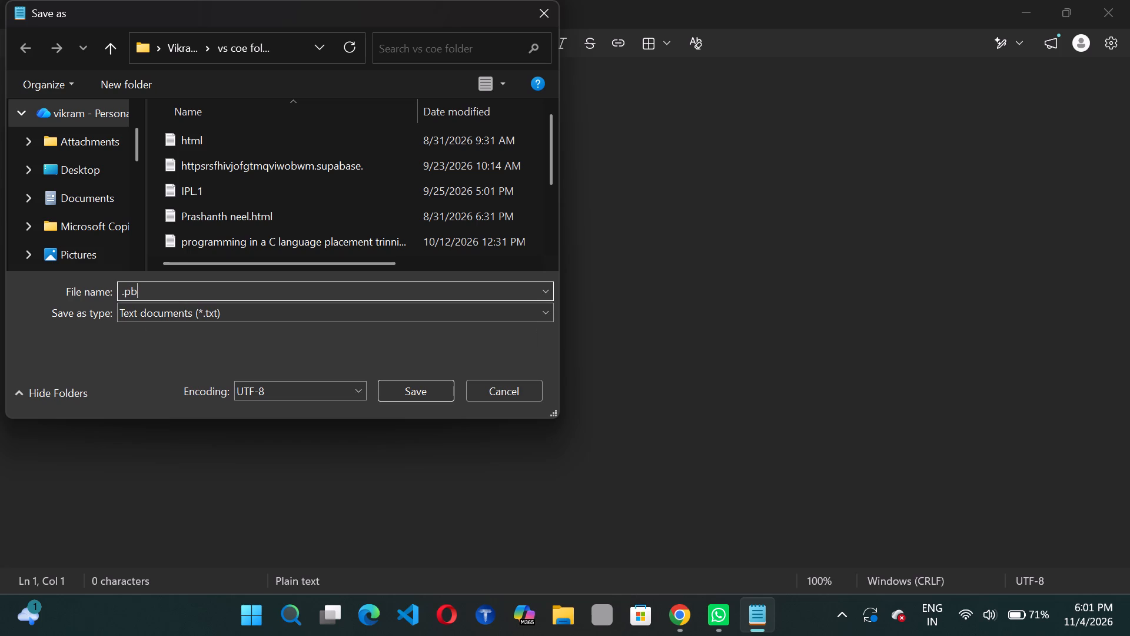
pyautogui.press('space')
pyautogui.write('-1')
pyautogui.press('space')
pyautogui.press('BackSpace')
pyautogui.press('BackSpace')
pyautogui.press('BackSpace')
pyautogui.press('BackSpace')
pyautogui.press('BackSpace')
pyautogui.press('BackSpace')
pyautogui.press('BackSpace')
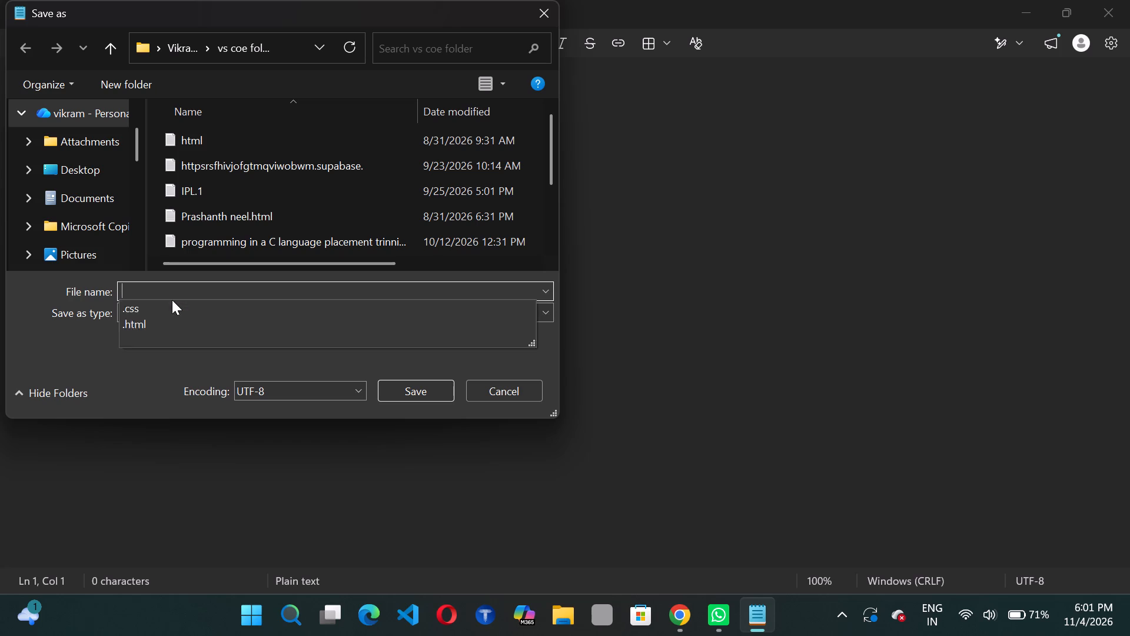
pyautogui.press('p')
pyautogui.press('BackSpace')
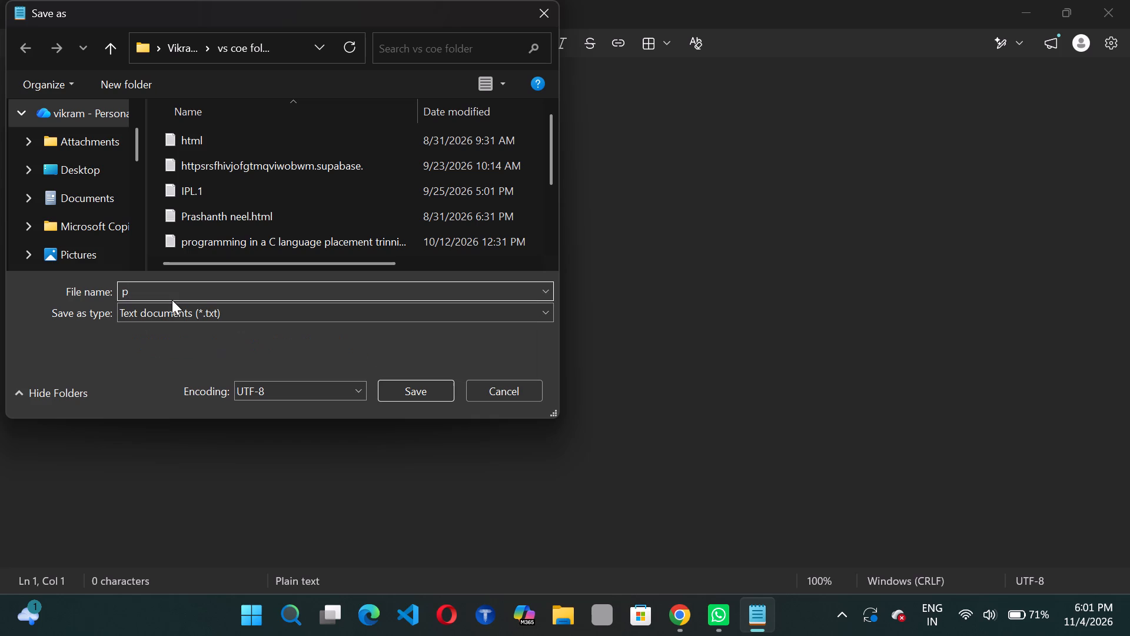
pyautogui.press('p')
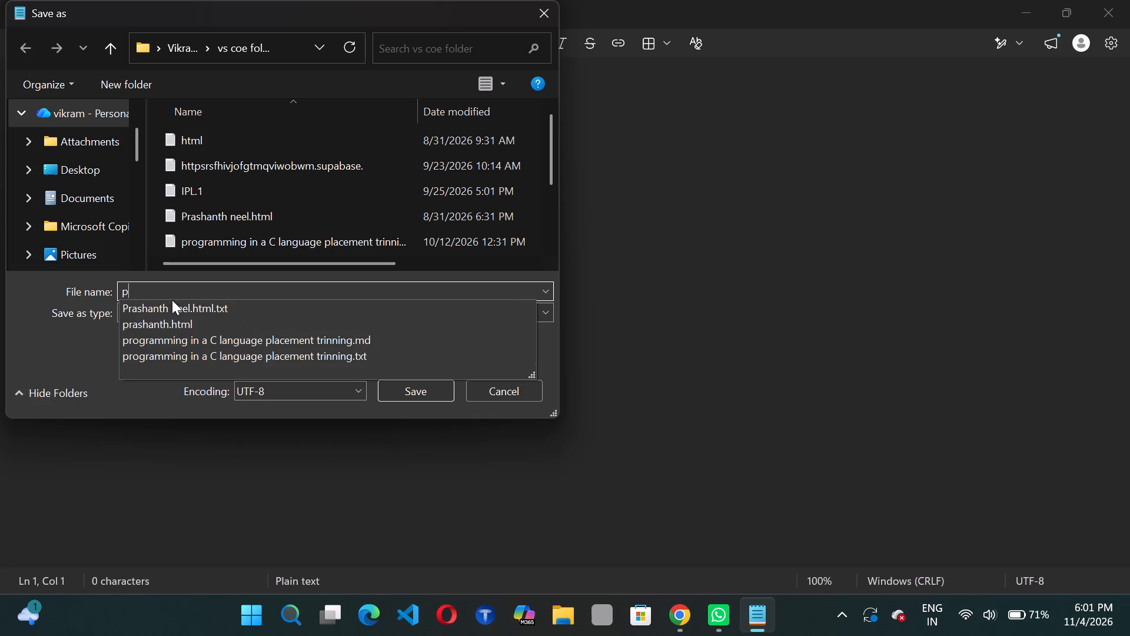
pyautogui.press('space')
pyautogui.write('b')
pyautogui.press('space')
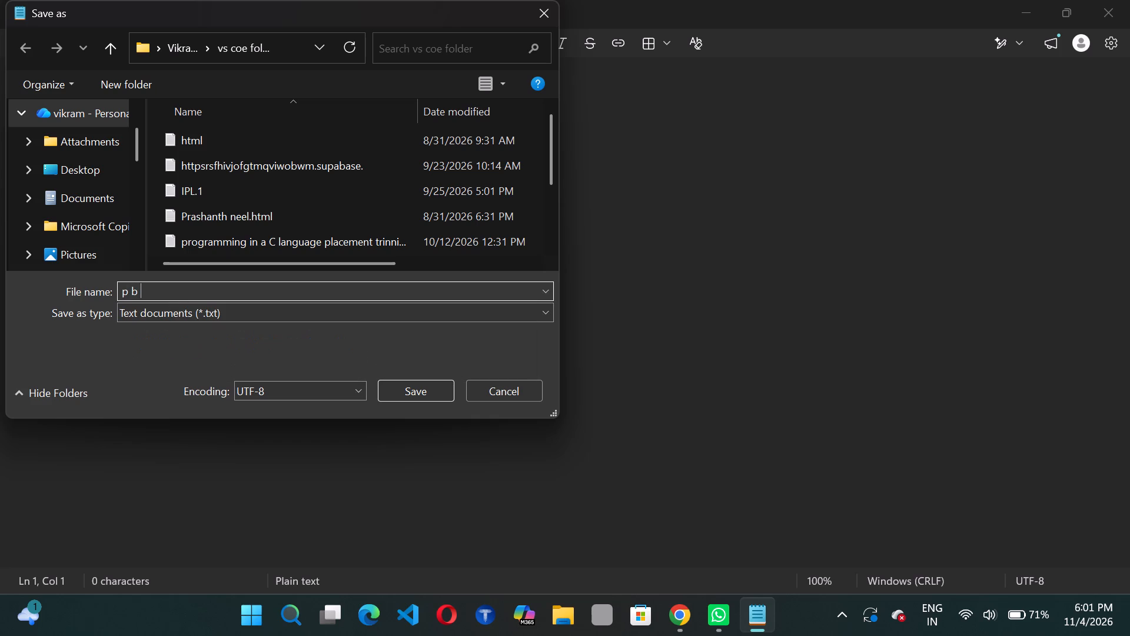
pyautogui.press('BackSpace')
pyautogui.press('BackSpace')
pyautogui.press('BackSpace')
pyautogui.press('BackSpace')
# Save the blank text file as "PORT FOLIO ACTIVITY -1" in the vs coe folder.
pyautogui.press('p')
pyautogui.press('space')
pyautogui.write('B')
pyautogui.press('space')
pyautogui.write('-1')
pyautogui.click(133, 291)
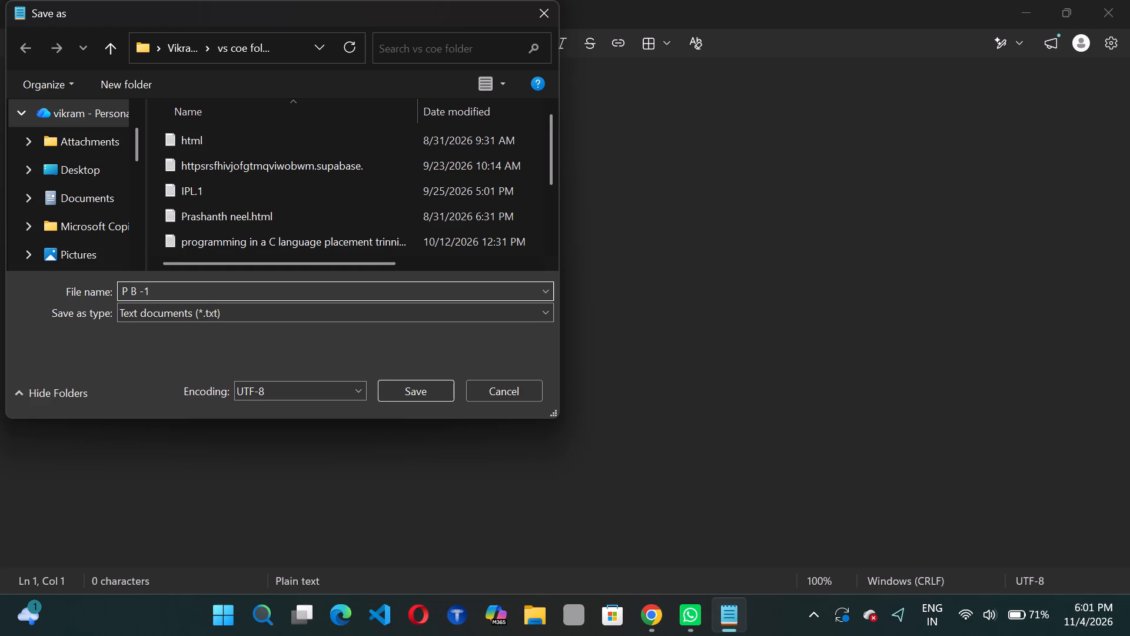
pyautogui.press('BackSpace')
pyautogui.click(136, 294)
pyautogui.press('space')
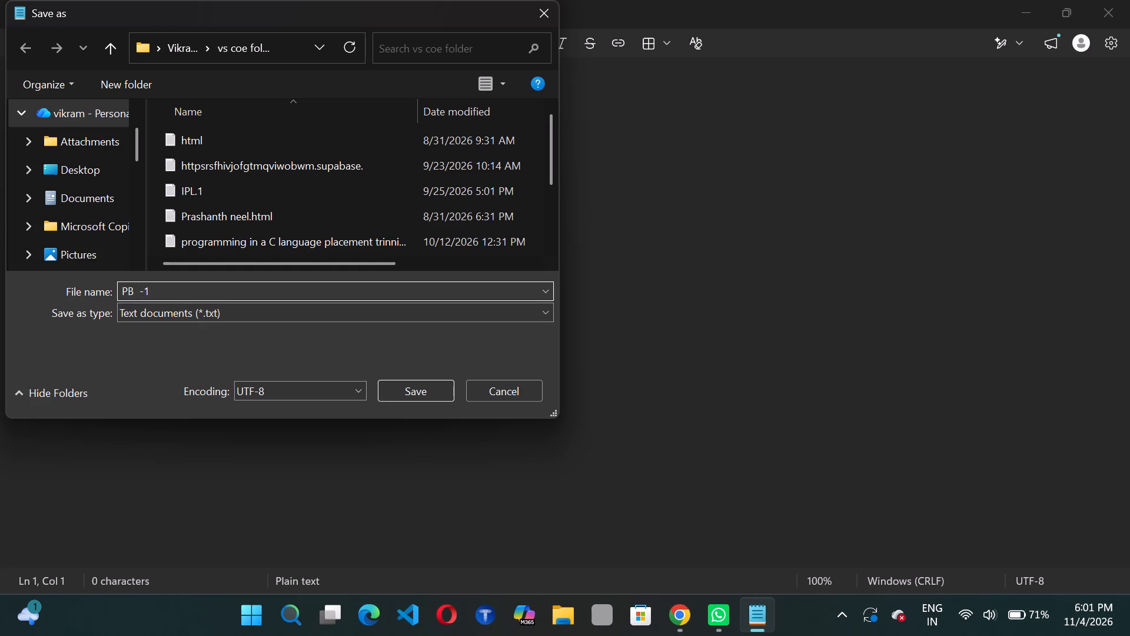
pyautogui.press('BackSpace')
pyautogui.press('BackSpace')
pyautogui.press('BackSpace')
pyautogui.press('BackSpace')
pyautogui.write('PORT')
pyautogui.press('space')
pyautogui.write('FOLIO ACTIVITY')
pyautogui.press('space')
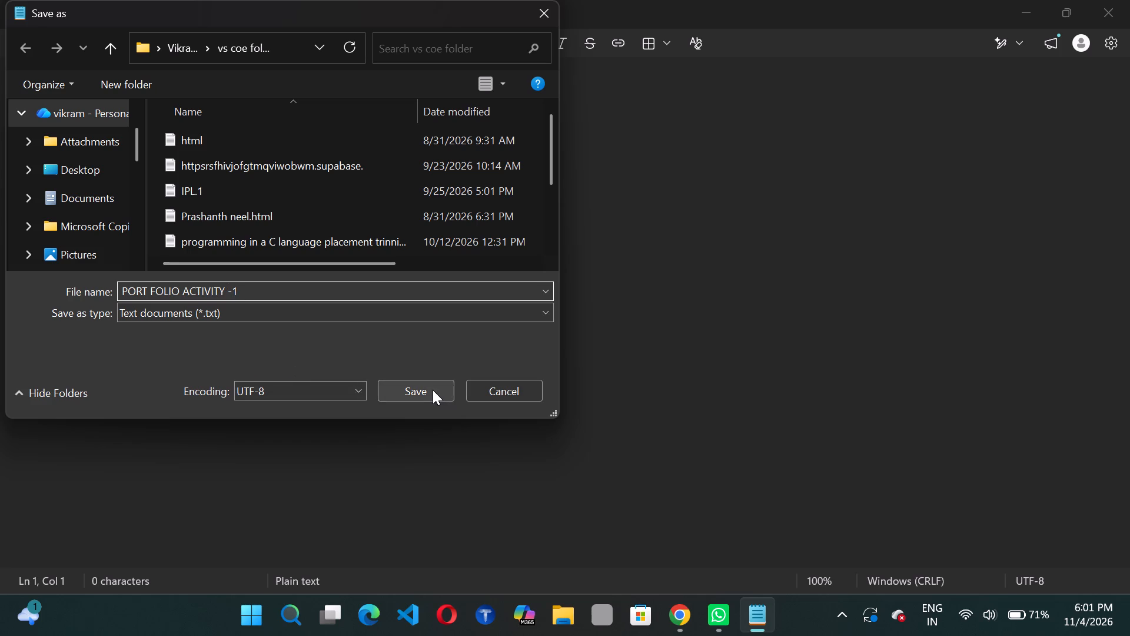
pyautogui.click(433, 390)
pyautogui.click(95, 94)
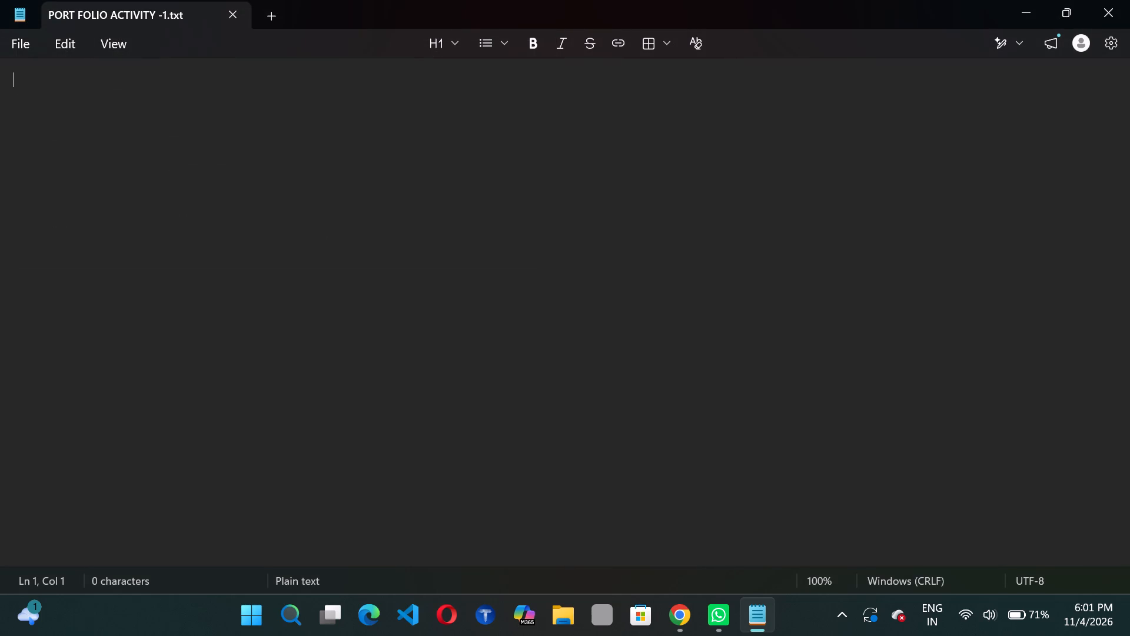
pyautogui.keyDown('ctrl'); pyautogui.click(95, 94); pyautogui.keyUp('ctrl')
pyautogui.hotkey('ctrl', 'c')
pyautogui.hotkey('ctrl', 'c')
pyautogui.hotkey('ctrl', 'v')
# Open the recent .pb document in Word and copy its entire six-item numbered list into the blank Notepad file.
pyautogui.click(255, 616)
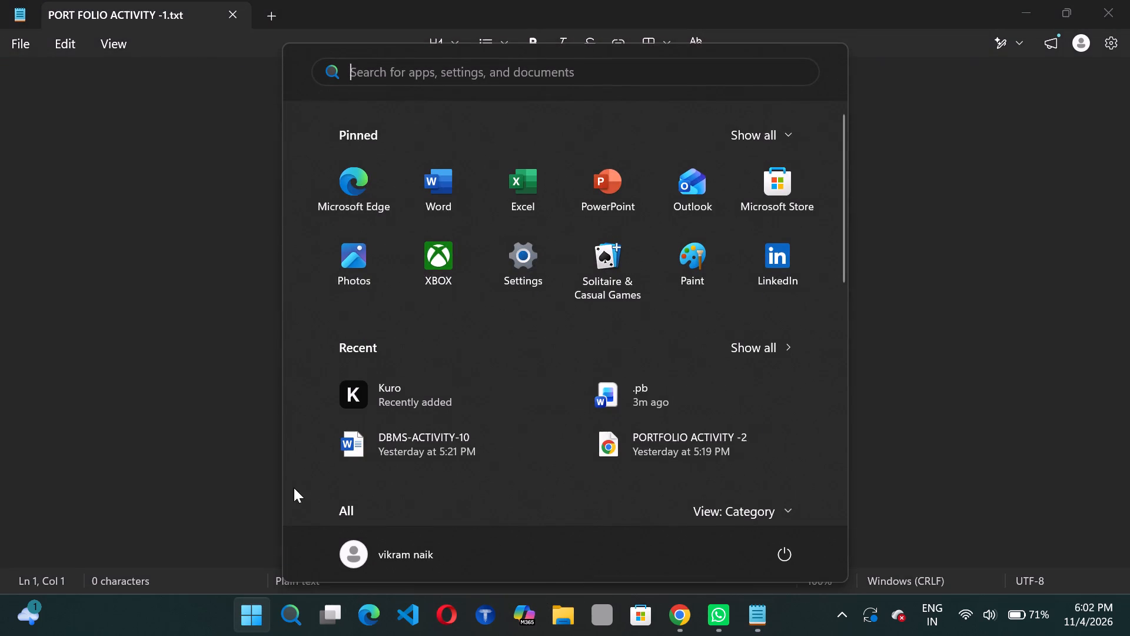
pyautogui.click(433, 187)
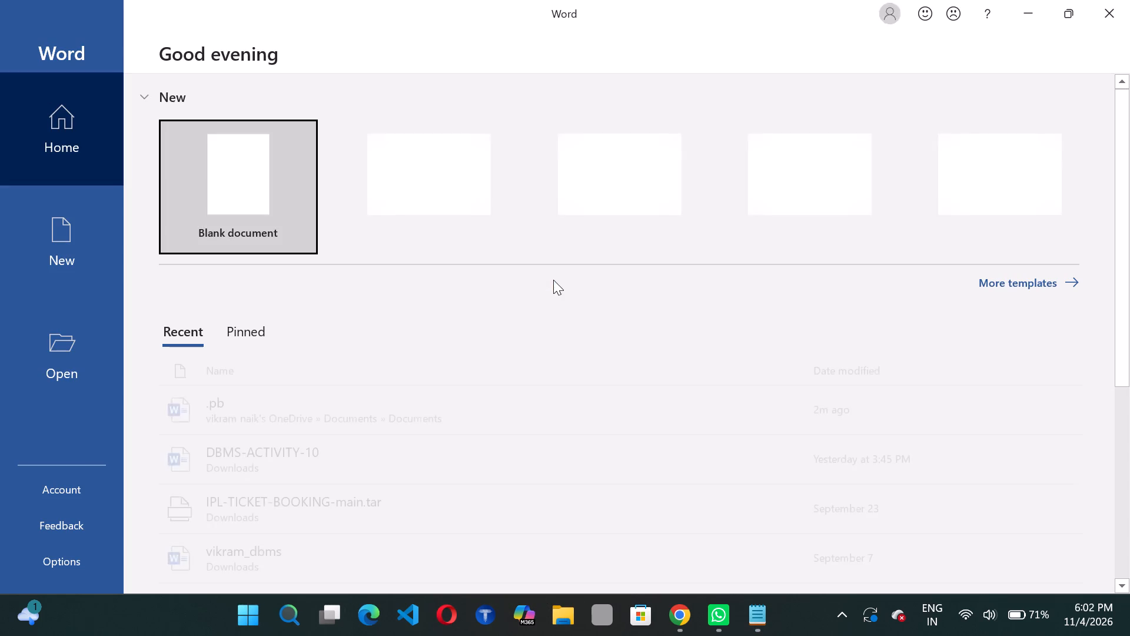
pyautogui.click(347, 407)
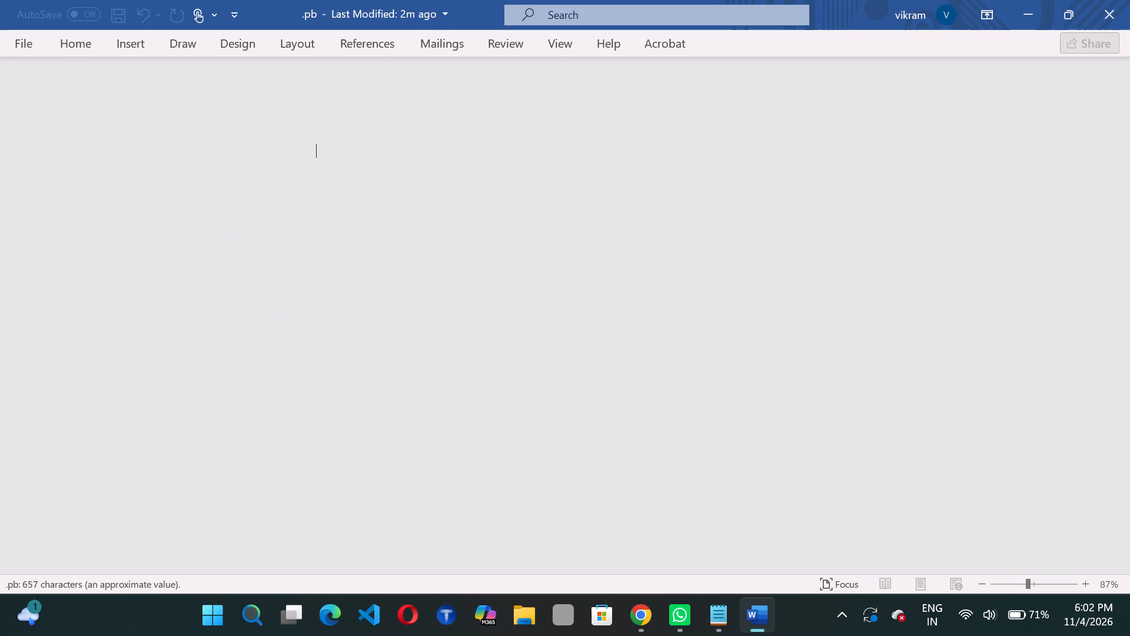
pyautogui.moveTo(324, 143); pyautogui.dragTo(417, 357)
pyautogui.hotkey('ctrl', 'c')
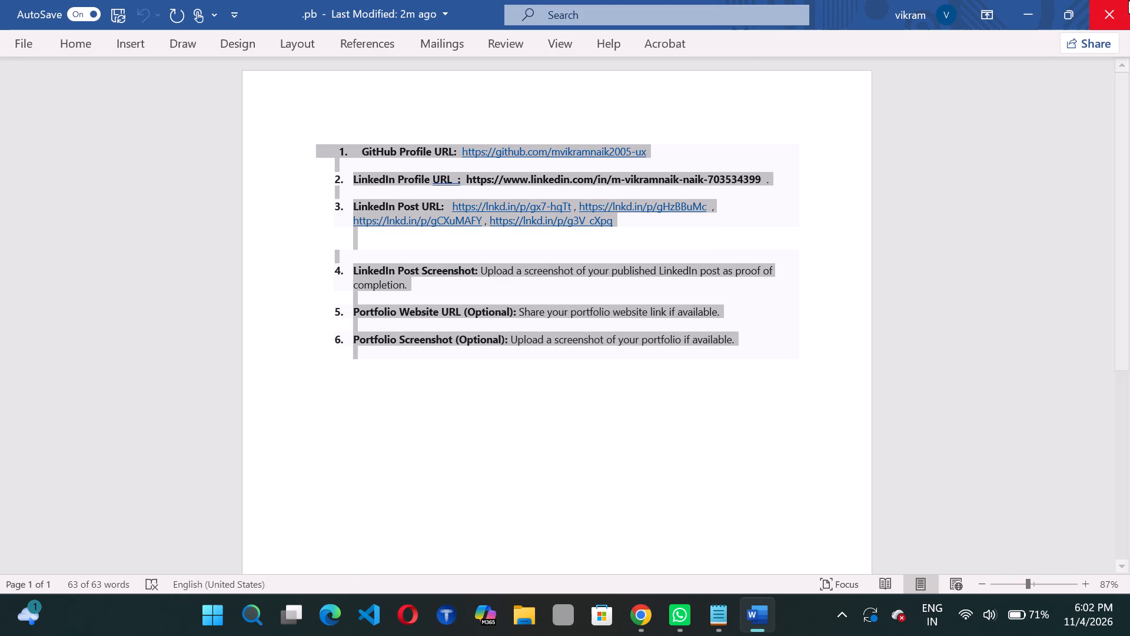
pyautogui.click(723, 625)
pyautogui.click(228, 128)
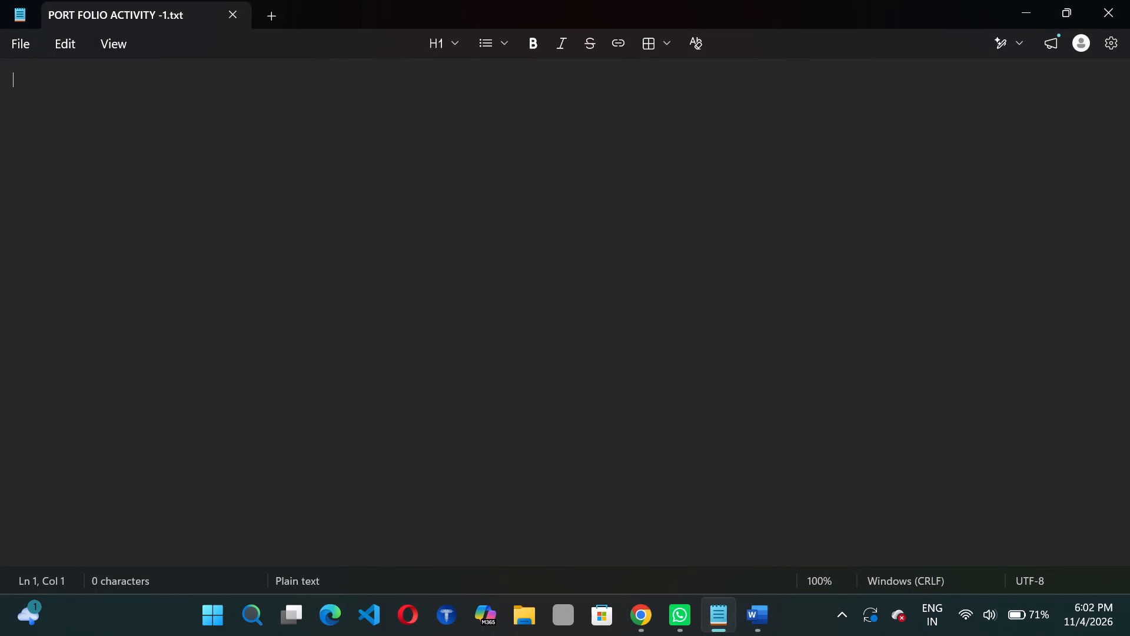
pyautogui.hotkey('ctrl', 'v')
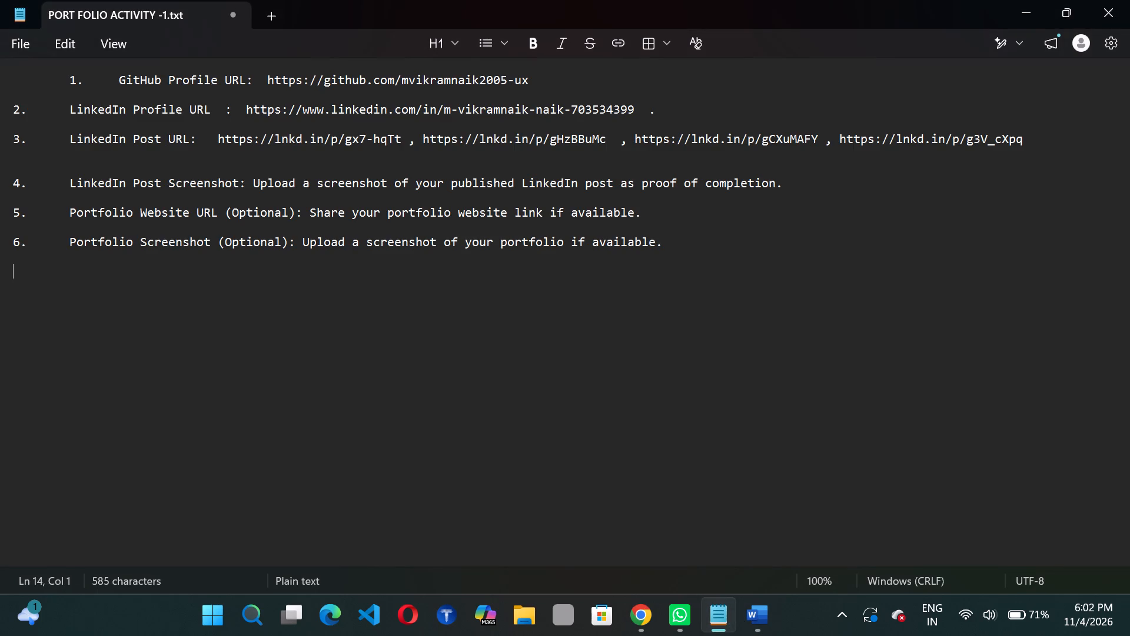
# Remove the indentation before item 1, GitHub Profile URL, so the number starts at the beginning of its line.
pyautogui.click(68, 79)
pyautogui.press('BackSpace')
pyautogui.press('BackSpace')
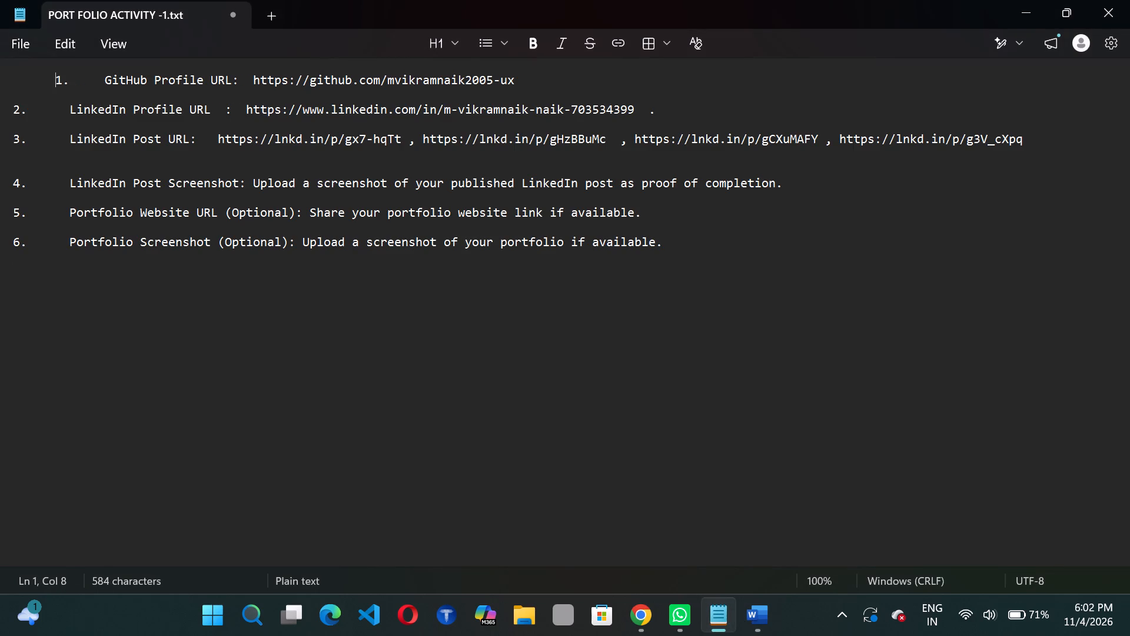
pyautogui.press('BackSpace')
pyautogui.press('BackSpace')
pyautogui.press('BackSpace')
pyautogui.press('BackSpace')
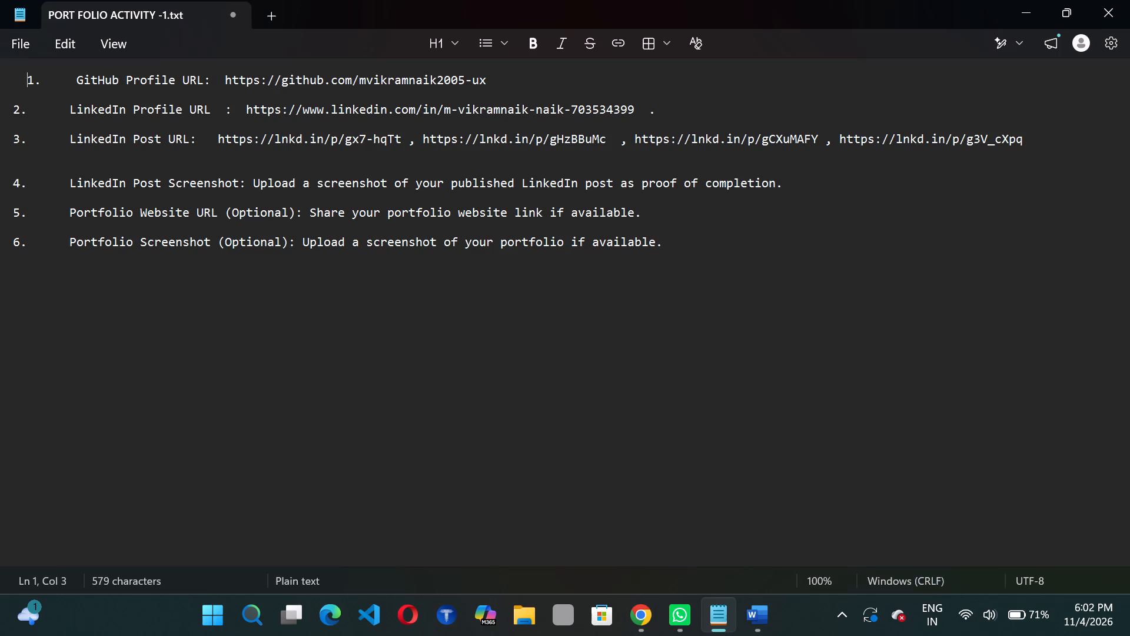
pyautogui.press('BackSpace')
pyautogui.press('BackSpace')
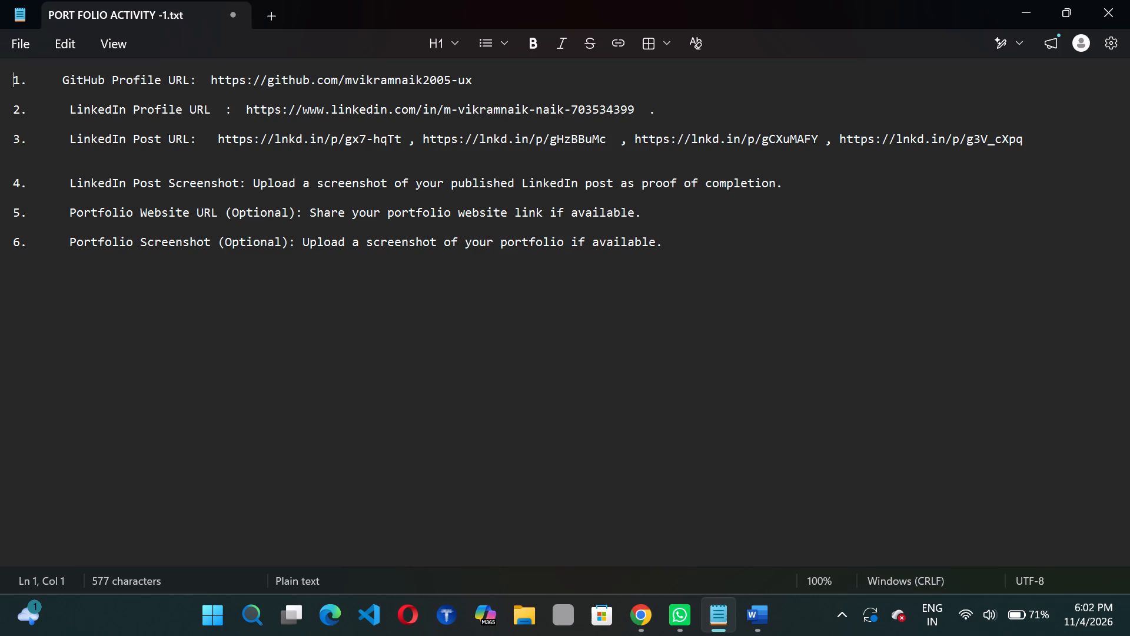
# Insert seven blank lines above the GitHub Profile URL item at the start of the text file.
pyautogui.press('Return')
pyautogui.press('Return')
pyautogui.press('Return')
pyautogui.press('Return')
pyautogui.press('Return')
pyautogui.press('Return')
pyautogui.press('Return')
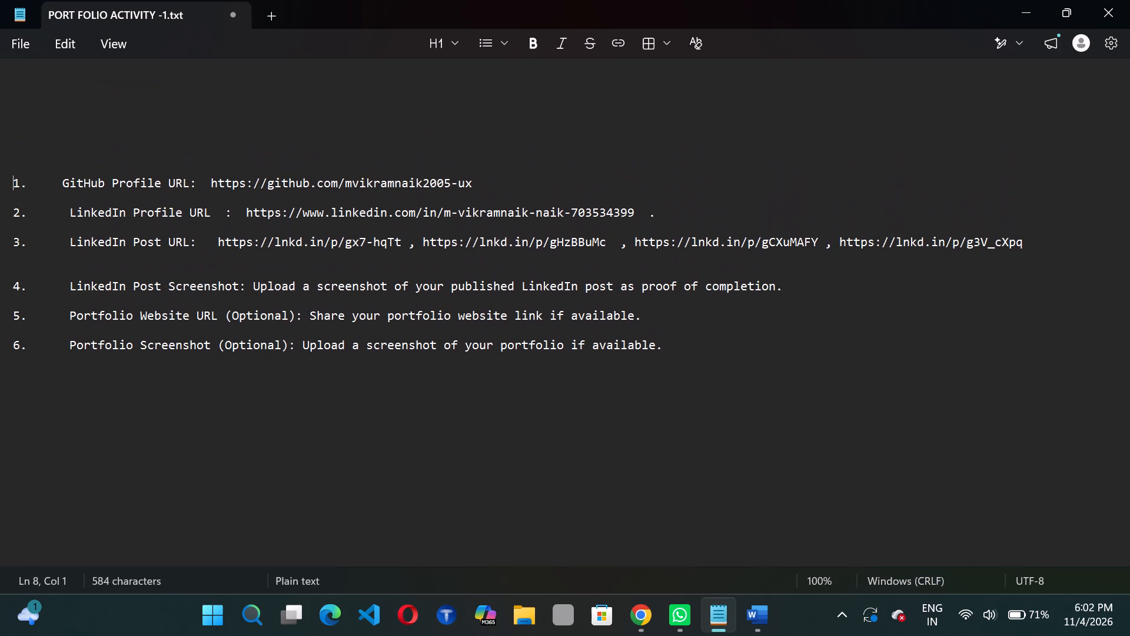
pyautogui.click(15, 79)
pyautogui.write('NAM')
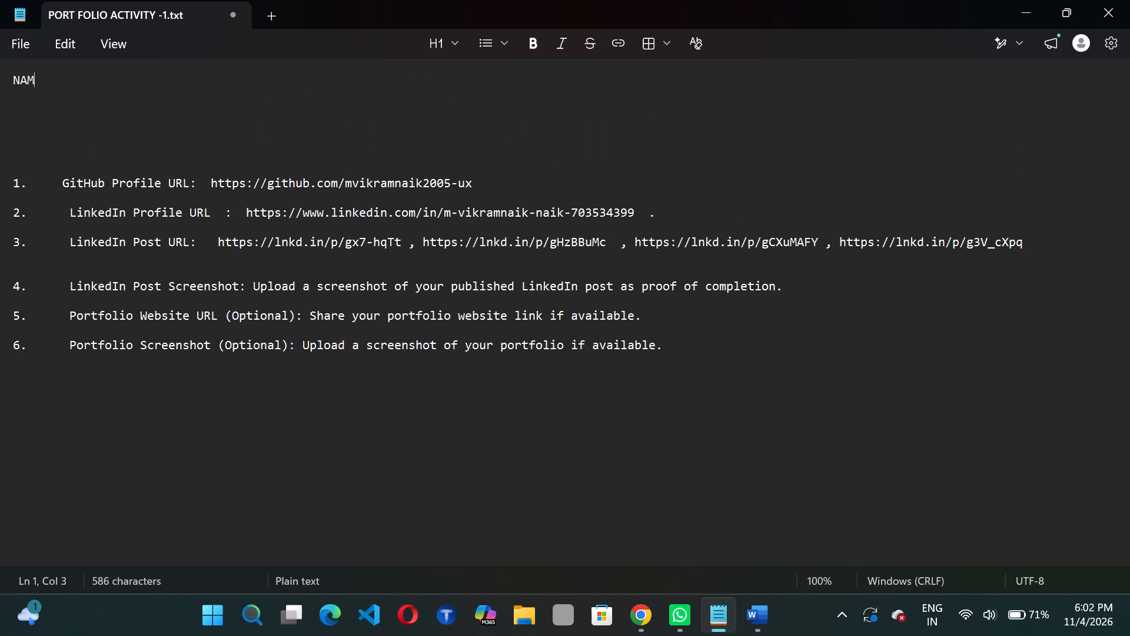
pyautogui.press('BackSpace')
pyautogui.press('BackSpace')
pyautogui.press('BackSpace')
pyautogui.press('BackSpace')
# Add a slightly indented "NAME :" line with the student's name on the third line, above the numbered list.
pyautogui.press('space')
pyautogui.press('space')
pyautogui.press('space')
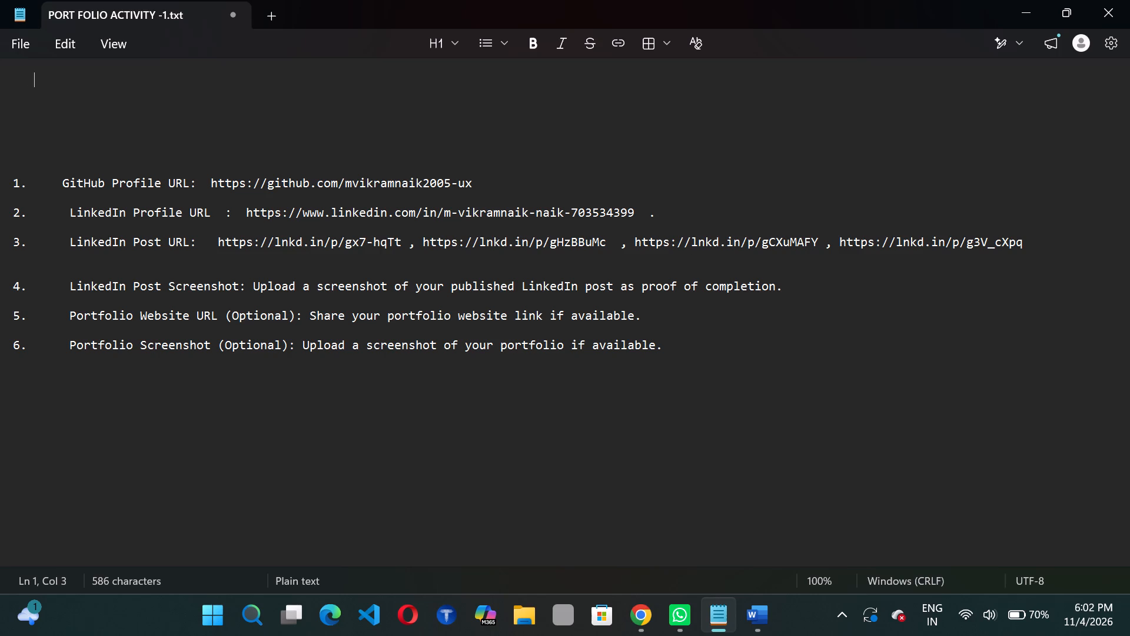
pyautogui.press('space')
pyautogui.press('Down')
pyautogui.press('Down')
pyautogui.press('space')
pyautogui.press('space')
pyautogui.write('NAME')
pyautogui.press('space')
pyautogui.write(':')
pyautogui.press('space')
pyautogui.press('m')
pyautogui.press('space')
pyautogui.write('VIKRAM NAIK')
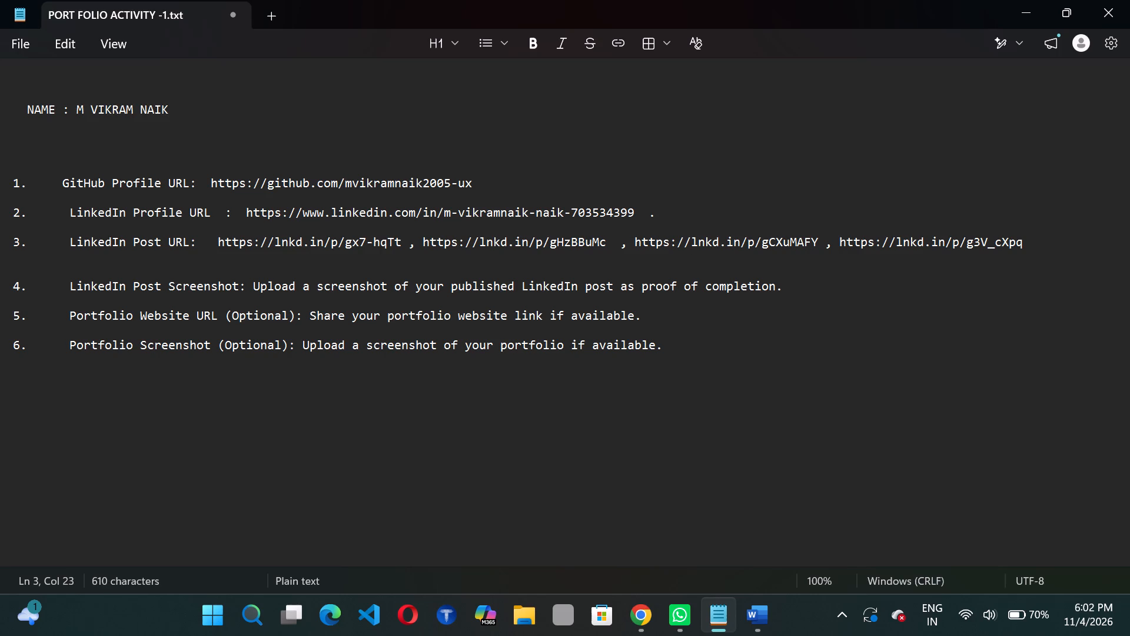
# Add an indented line reading "CLASS : AIML-B" directly below the name line.
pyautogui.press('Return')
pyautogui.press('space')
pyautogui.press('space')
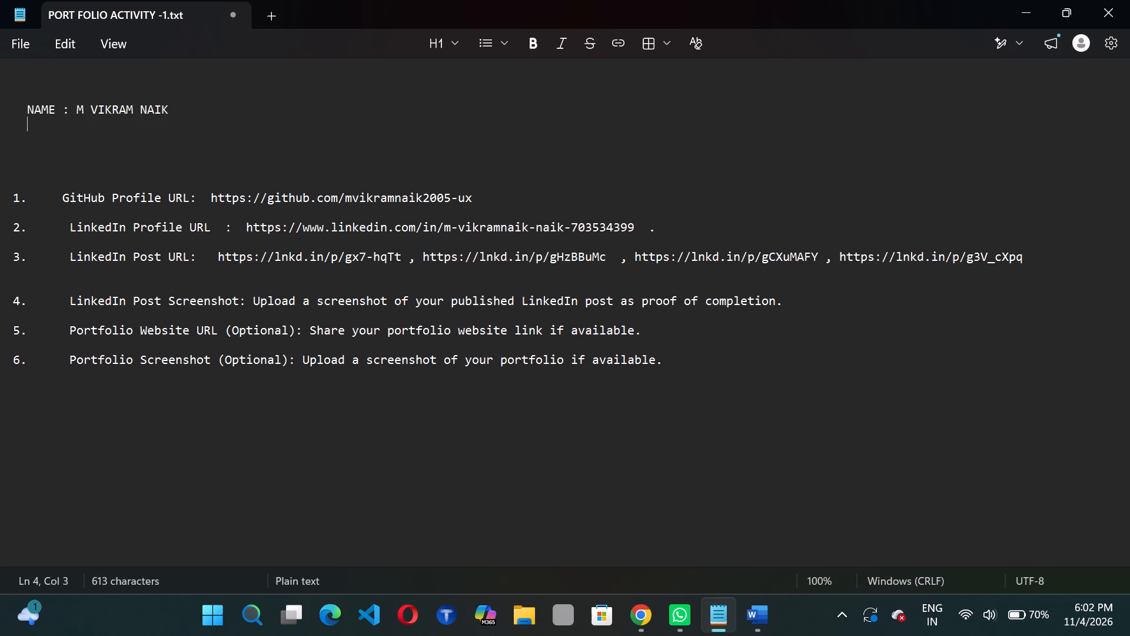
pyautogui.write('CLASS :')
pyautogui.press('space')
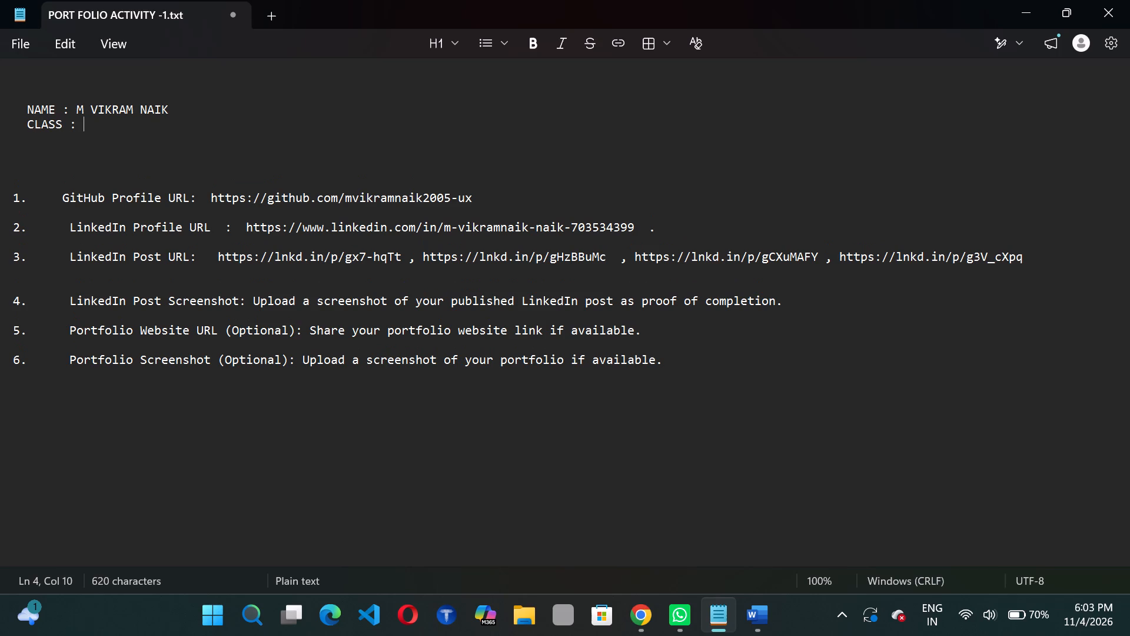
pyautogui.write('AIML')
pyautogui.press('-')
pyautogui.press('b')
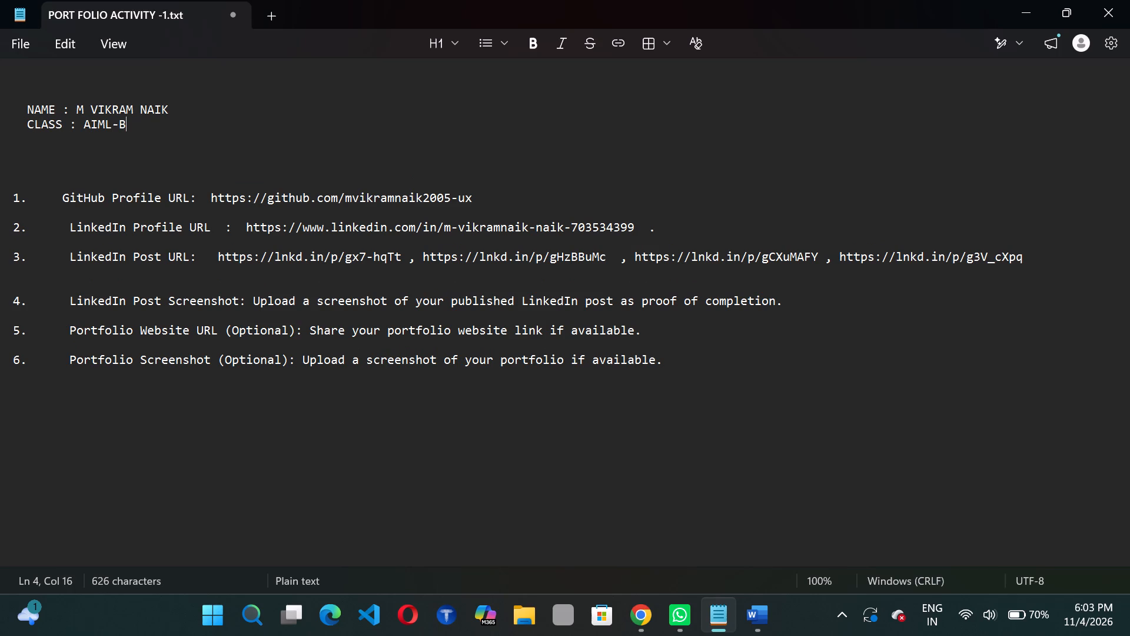
# Add an indented "SRN :" line with the student's registration number below the class line.
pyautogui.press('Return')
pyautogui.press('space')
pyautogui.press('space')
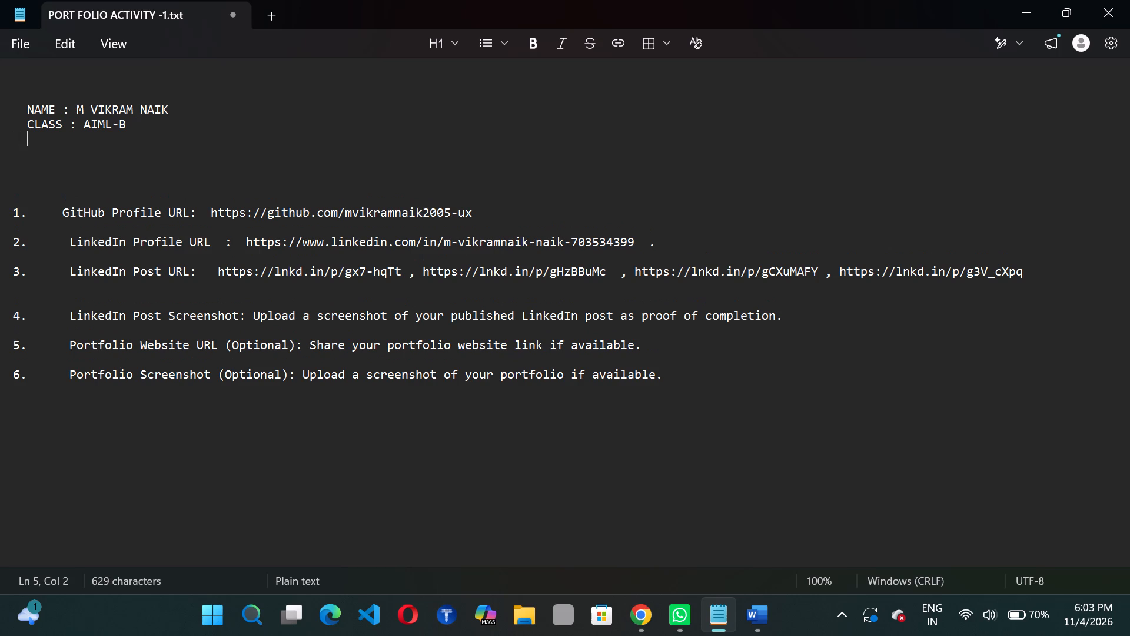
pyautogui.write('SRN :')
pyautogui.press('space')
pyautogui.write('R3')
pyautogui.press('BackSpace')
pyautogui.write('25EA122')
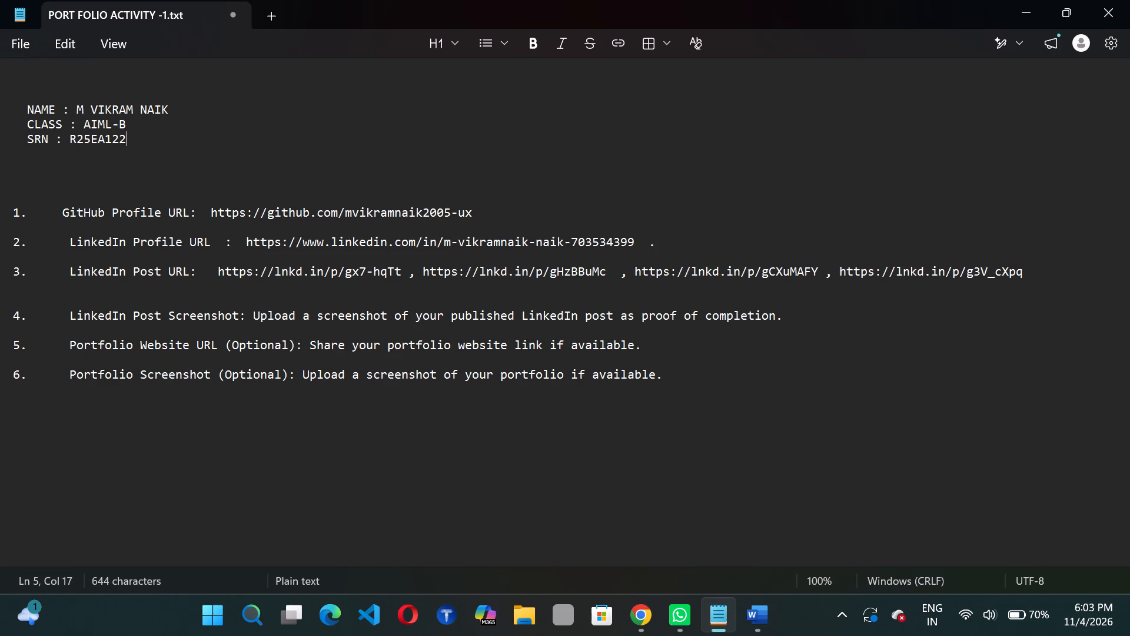
# Save the text file with the added student details.
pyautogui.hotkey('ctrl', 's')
pyautogui.click(29, 51)
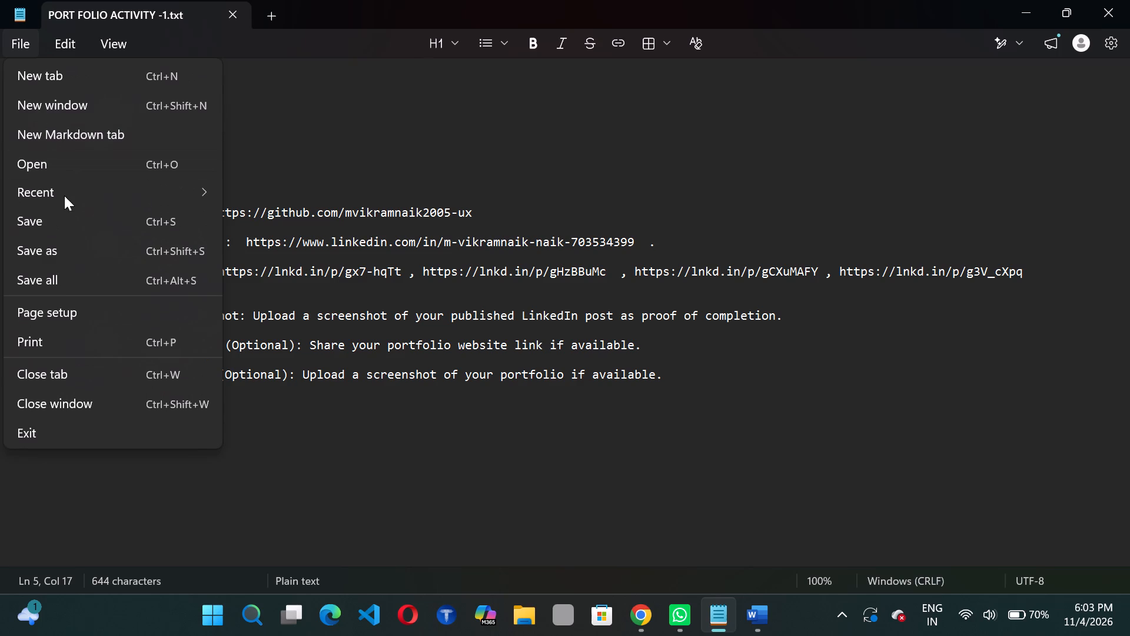
pyautogui.click(54, 227)
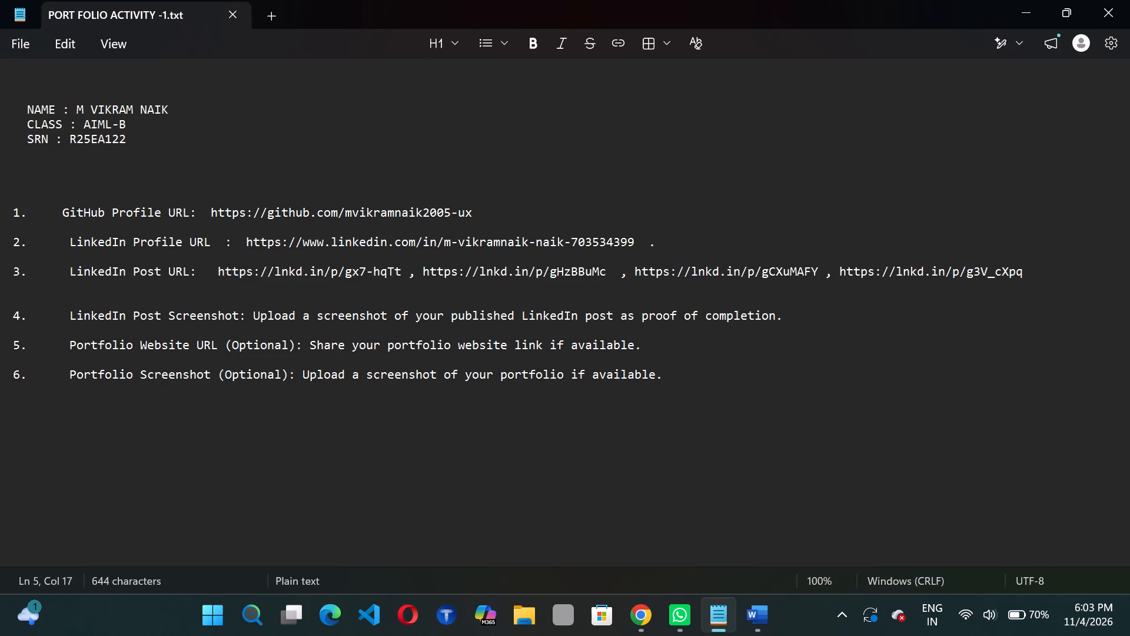
pyautogui.click(27, 45)
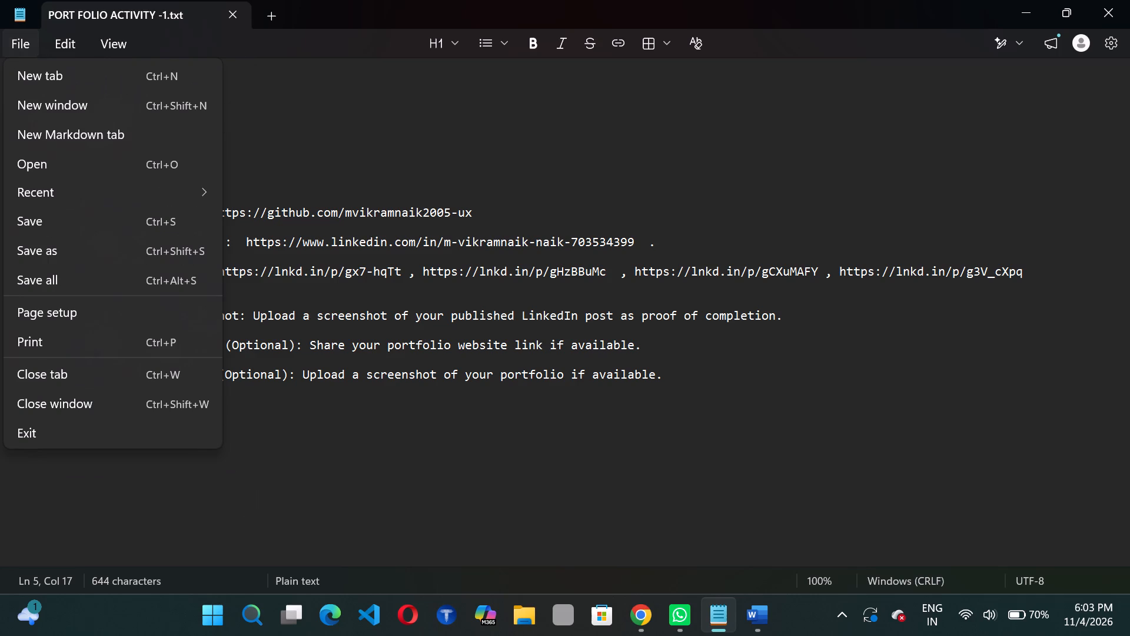
pyautogui.click(363, 103)
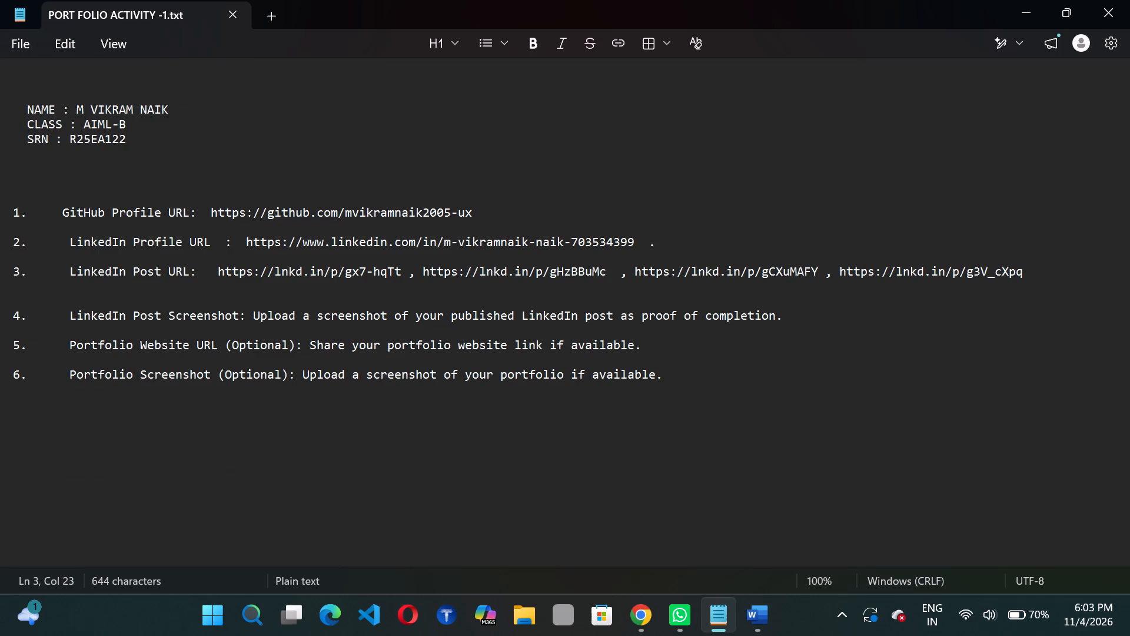
# Switch to Chrome and start adding a submission to the Professional Profile & Portfolio Submission assignment.
pyautogui.click(646, 622)
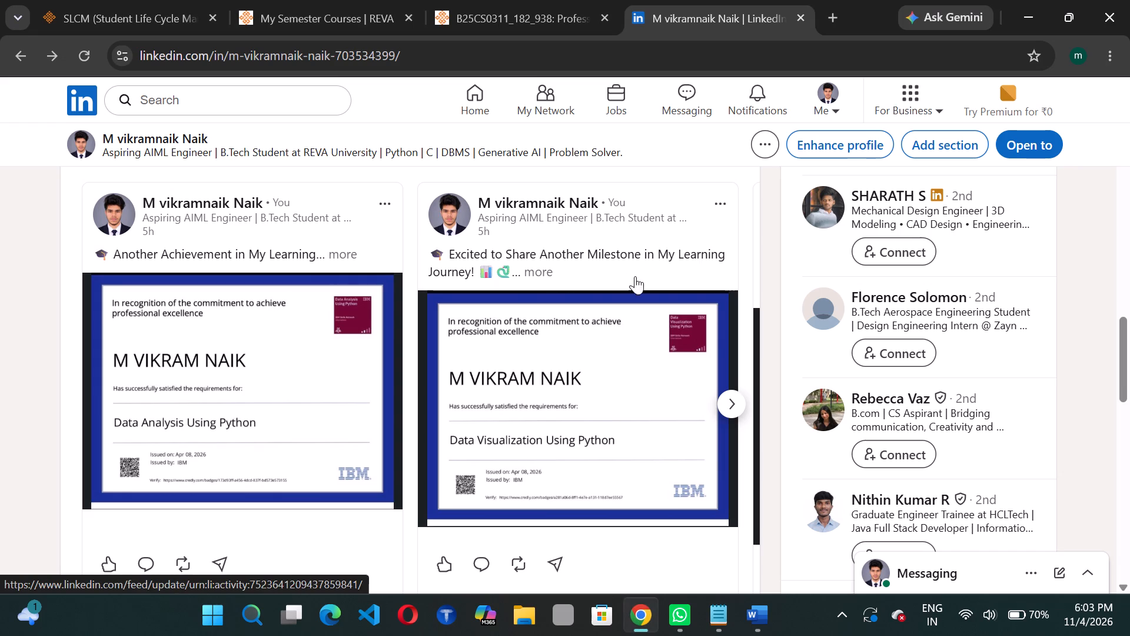
pyautogui.click(514, 18)
pyautogui.scroll(-1, 529, 280)
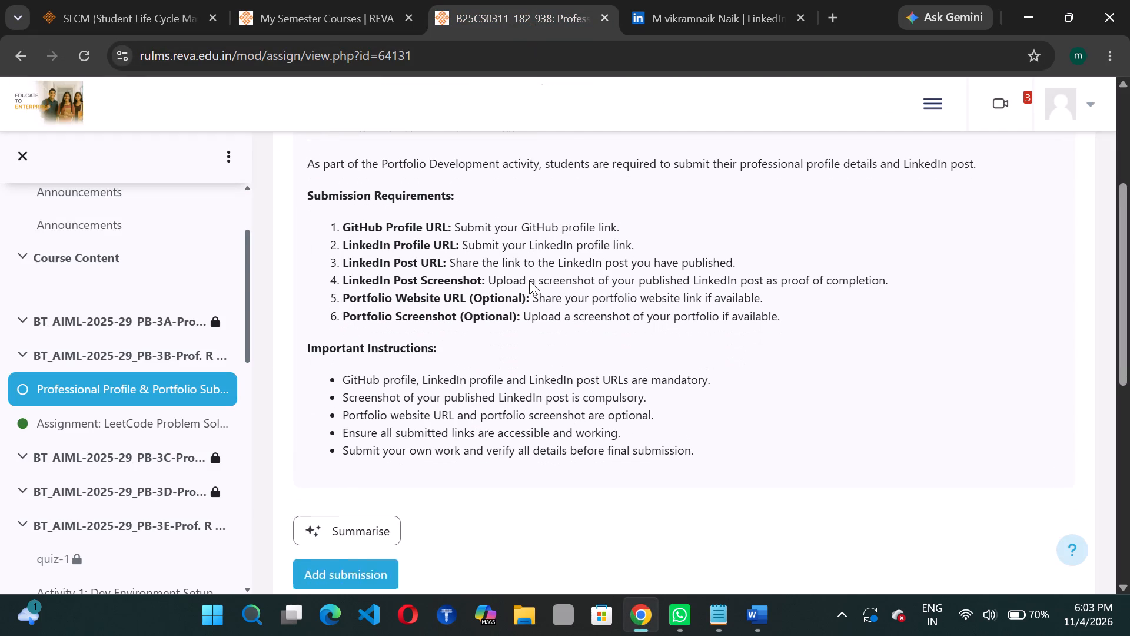
pyautogui.scroll(-3, 529, 280)
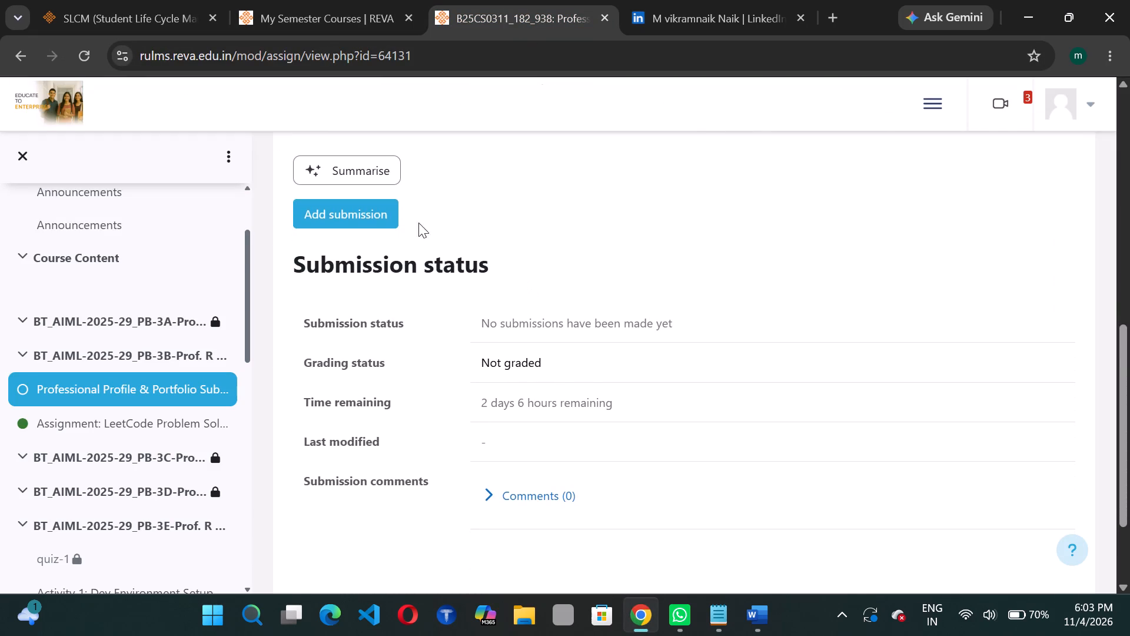
pyautogui.click(370, 206)
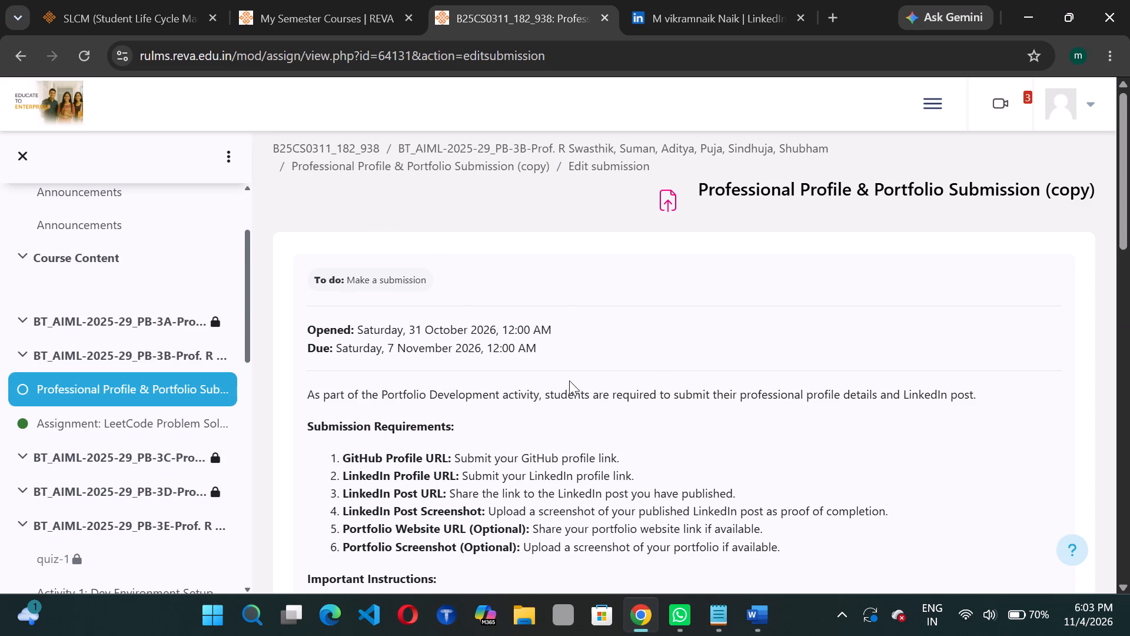
# Examine the Add submission form, its online text and file areas, and the assignment's Important Instructions.
pyautogui.scroll(-4, 569, 380)
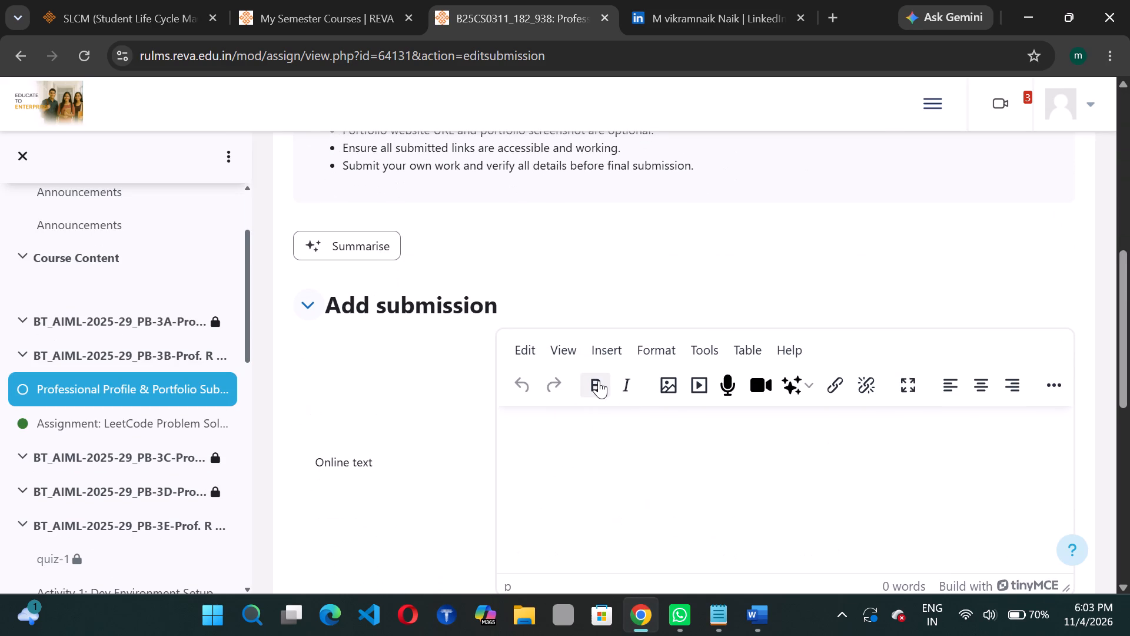
pyautogui.scroll(-2, 685, 448)
pyautogui.hscroll(-1, 667, 415)
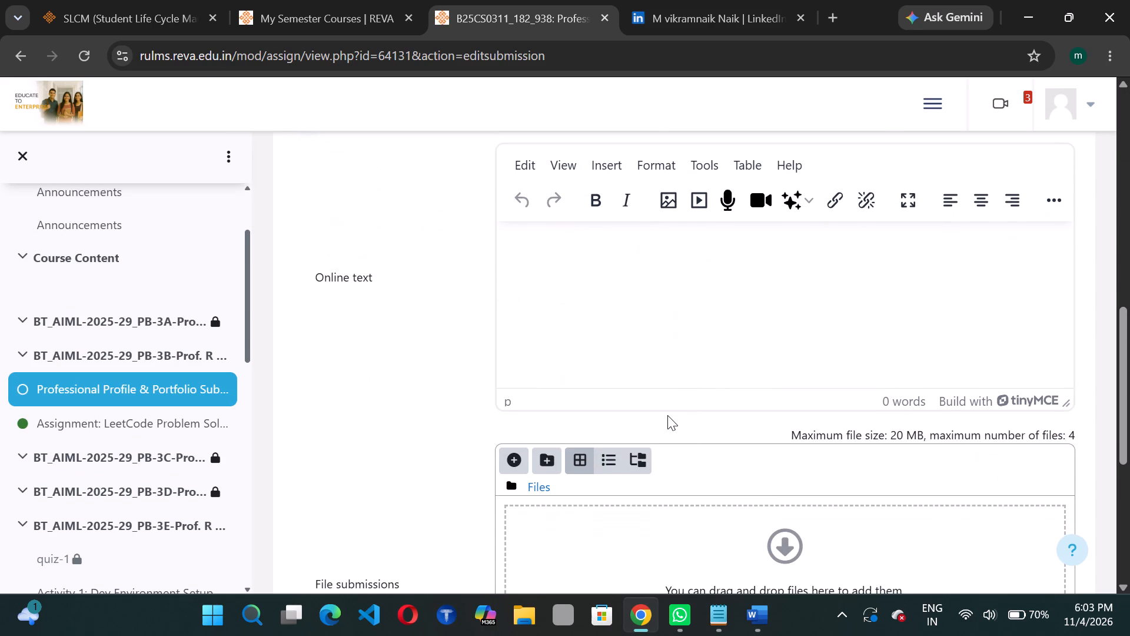
pyautogui.hscroll(-1, 667, 415)
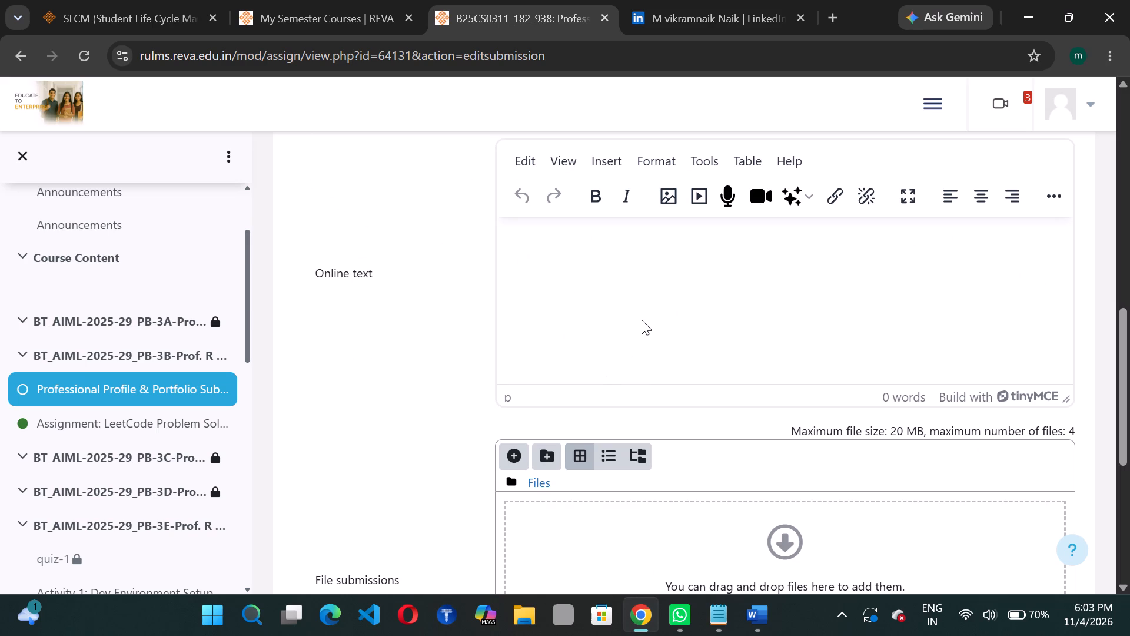
pyautogui.hscroll(-2, 642, 318)
pyautogui.scroll(4, 642, 318)
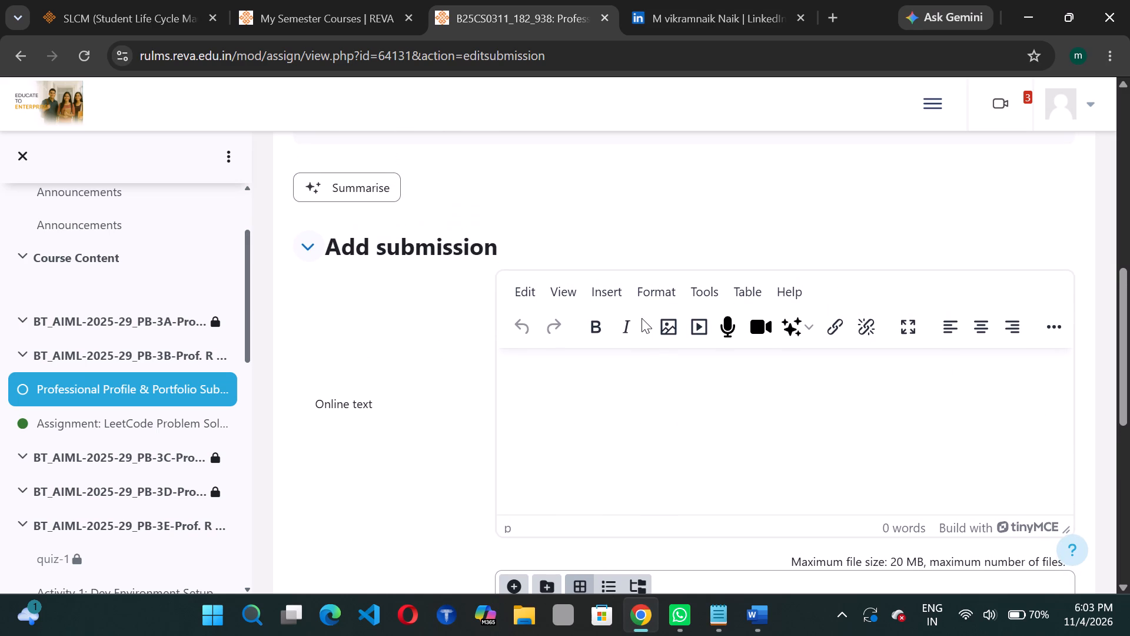
pyautogui.scroll(4, 642, 318)
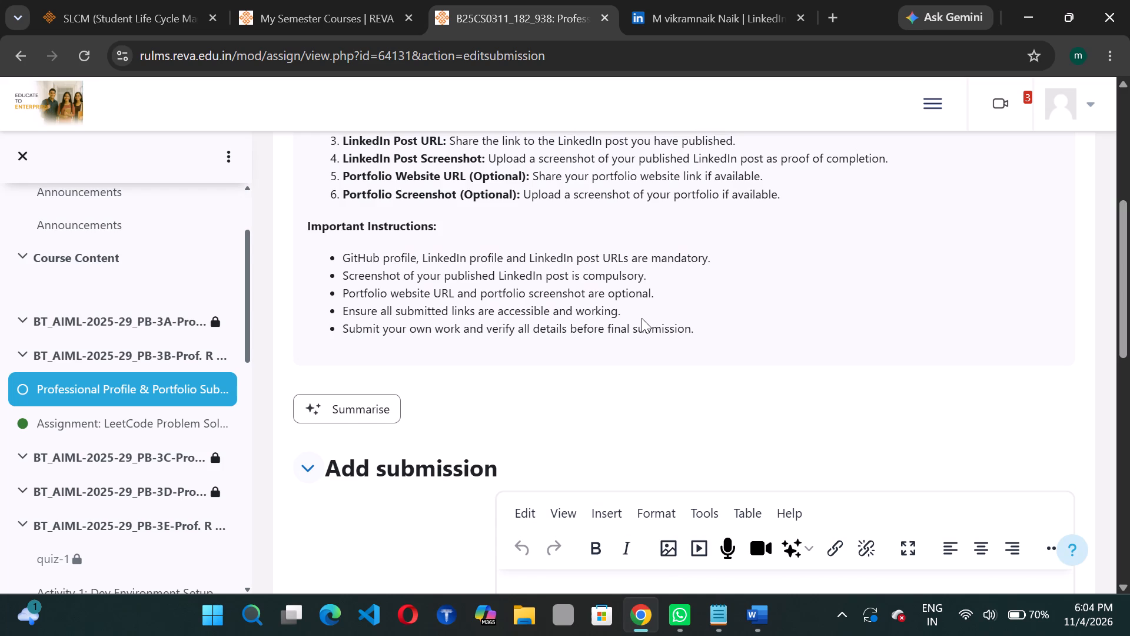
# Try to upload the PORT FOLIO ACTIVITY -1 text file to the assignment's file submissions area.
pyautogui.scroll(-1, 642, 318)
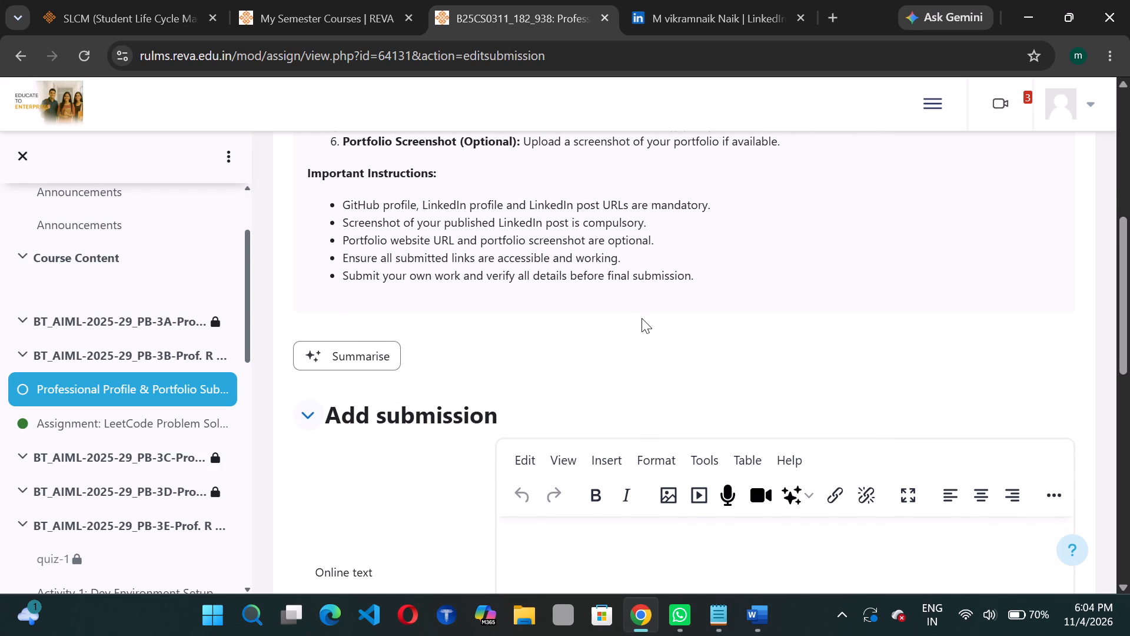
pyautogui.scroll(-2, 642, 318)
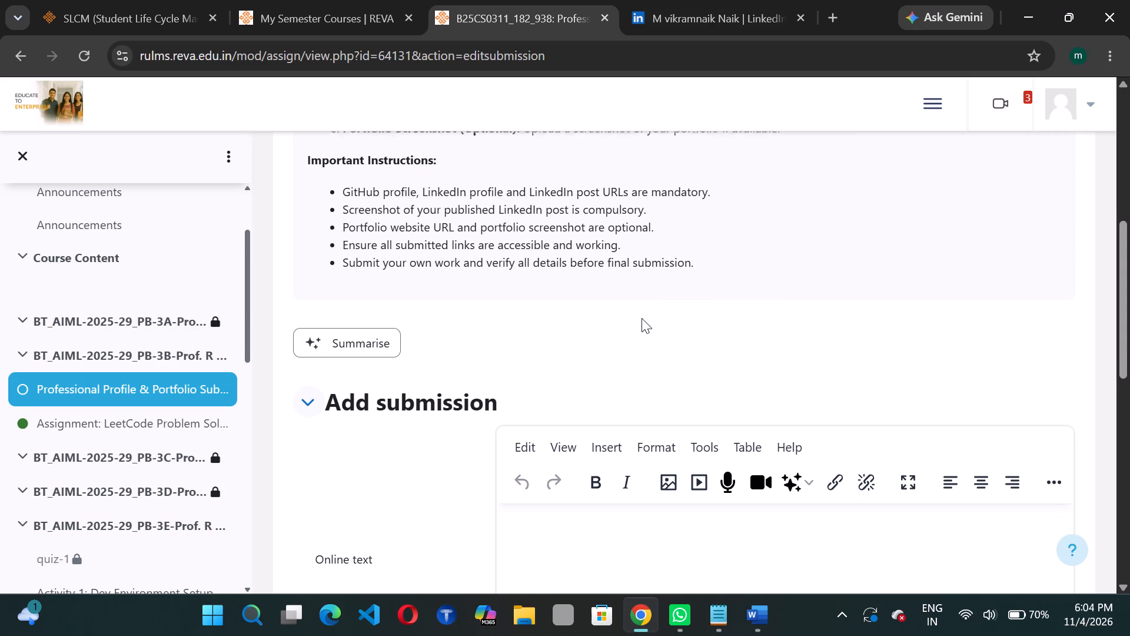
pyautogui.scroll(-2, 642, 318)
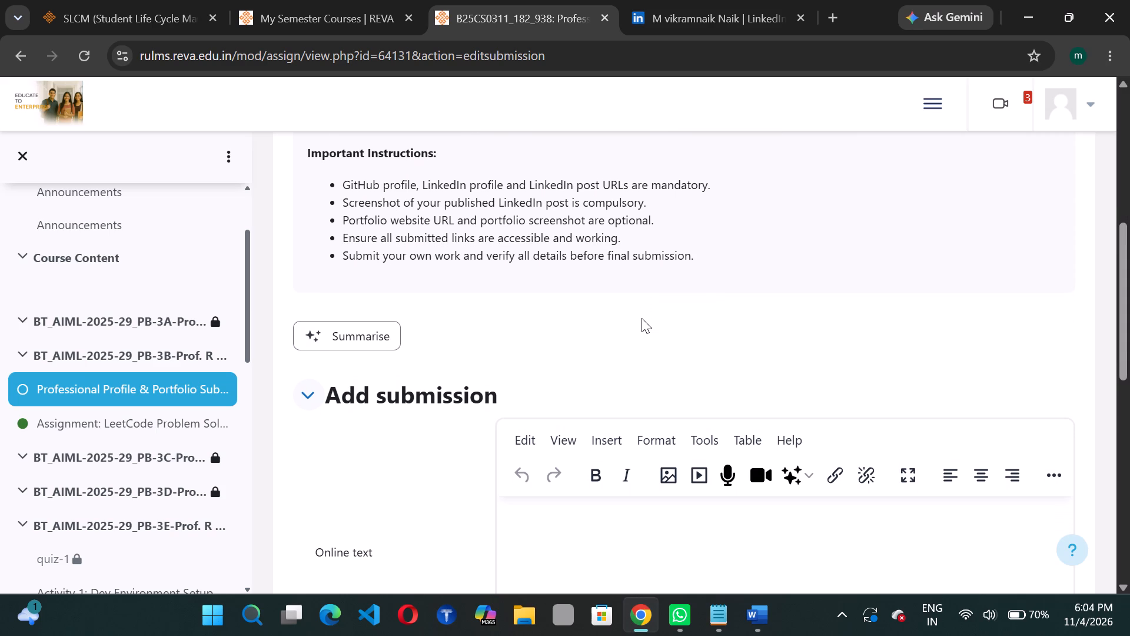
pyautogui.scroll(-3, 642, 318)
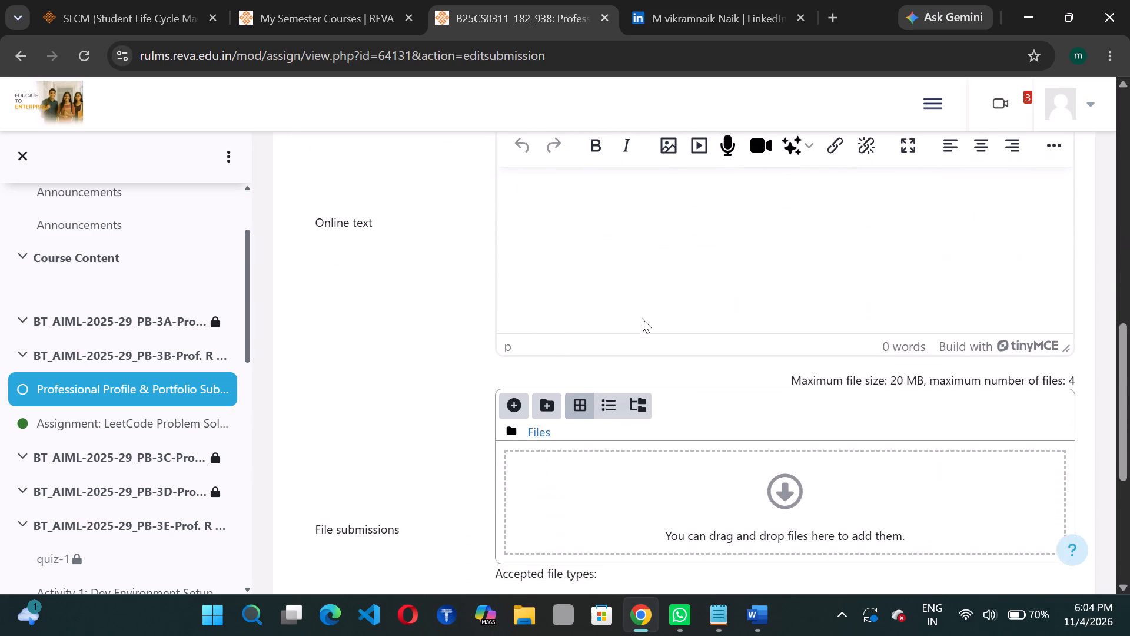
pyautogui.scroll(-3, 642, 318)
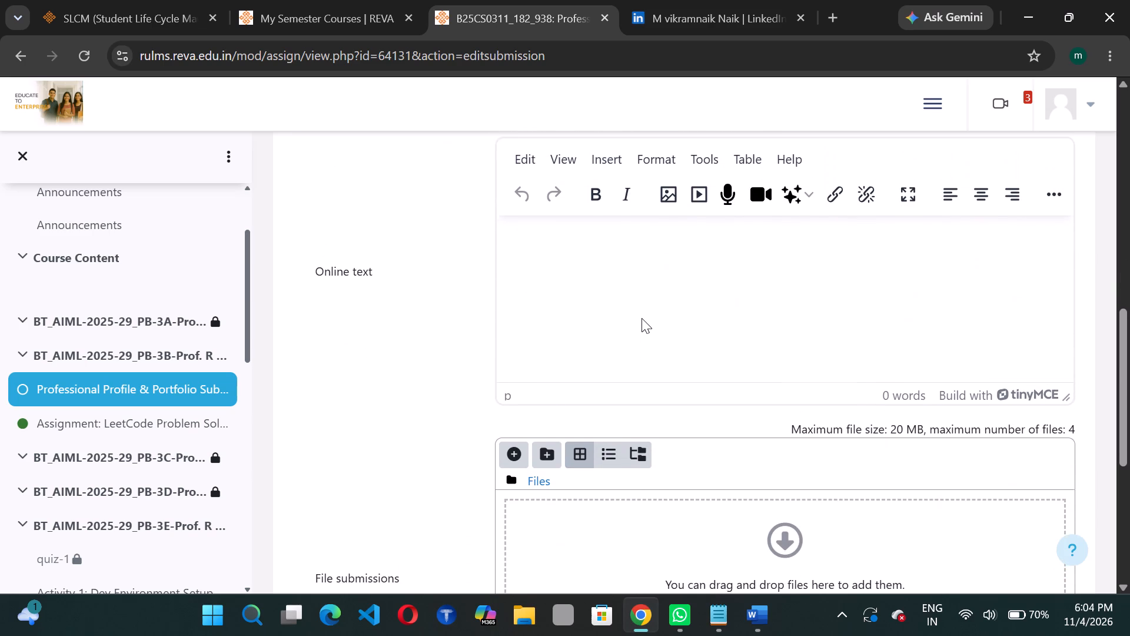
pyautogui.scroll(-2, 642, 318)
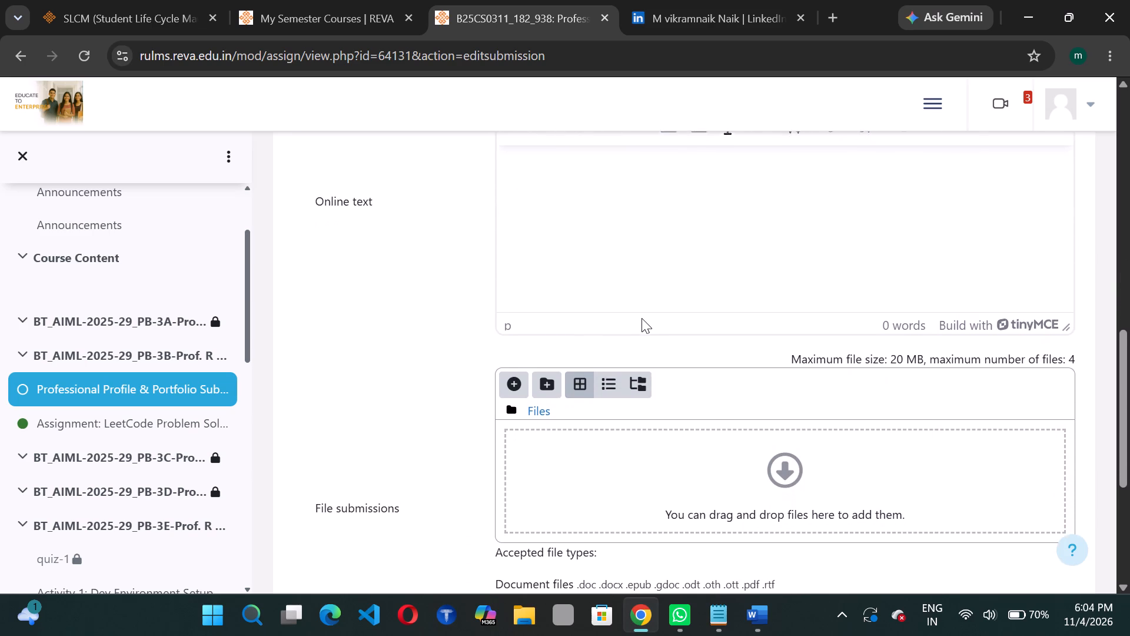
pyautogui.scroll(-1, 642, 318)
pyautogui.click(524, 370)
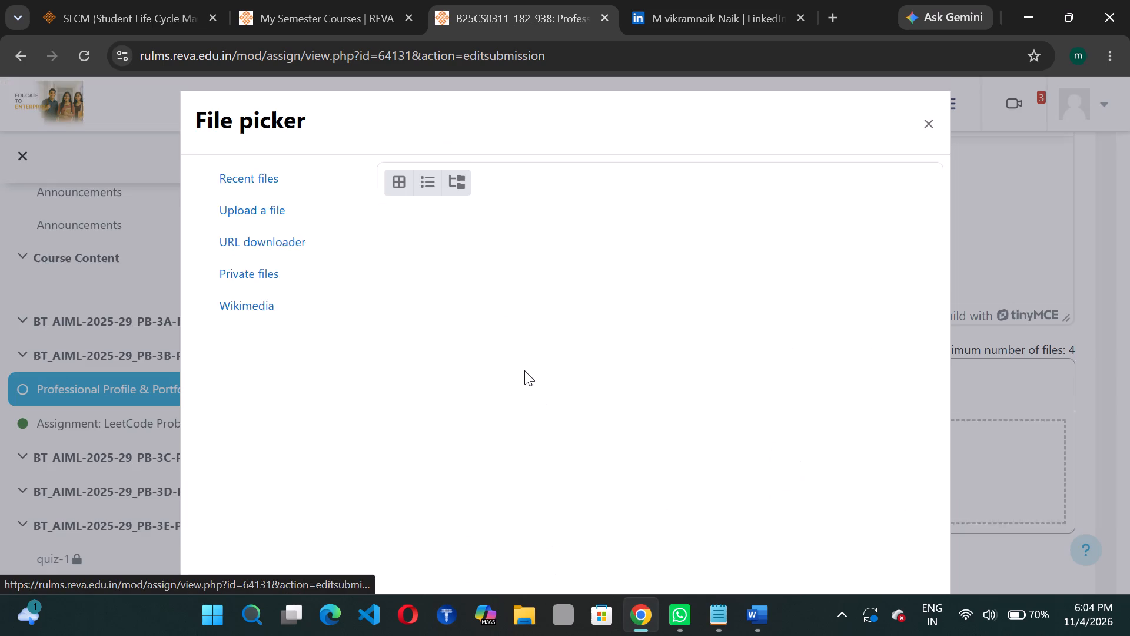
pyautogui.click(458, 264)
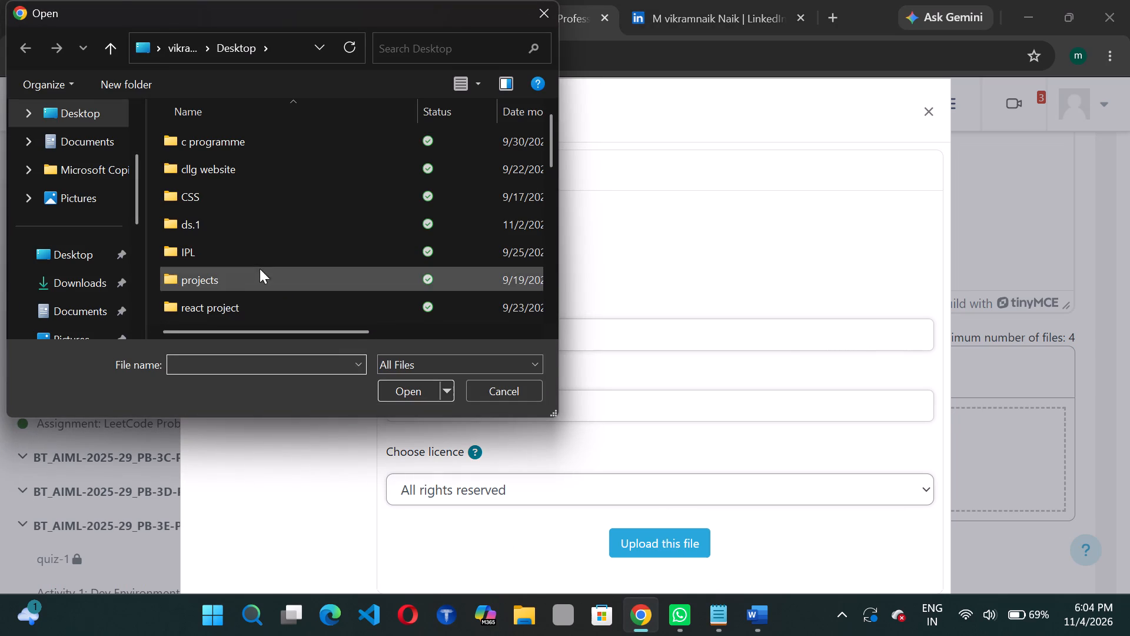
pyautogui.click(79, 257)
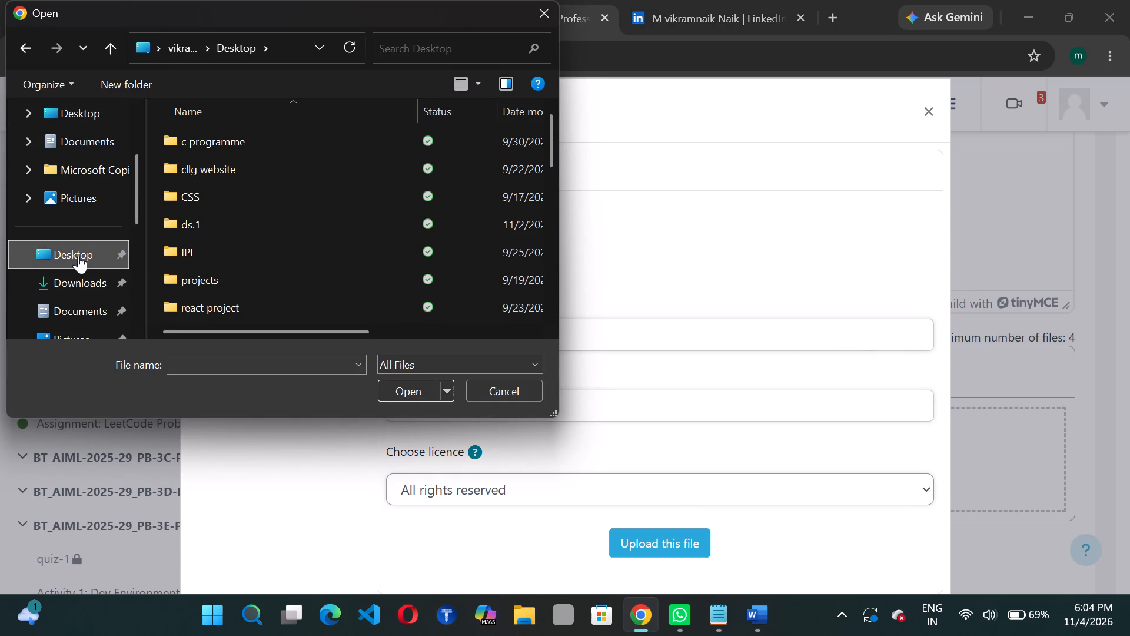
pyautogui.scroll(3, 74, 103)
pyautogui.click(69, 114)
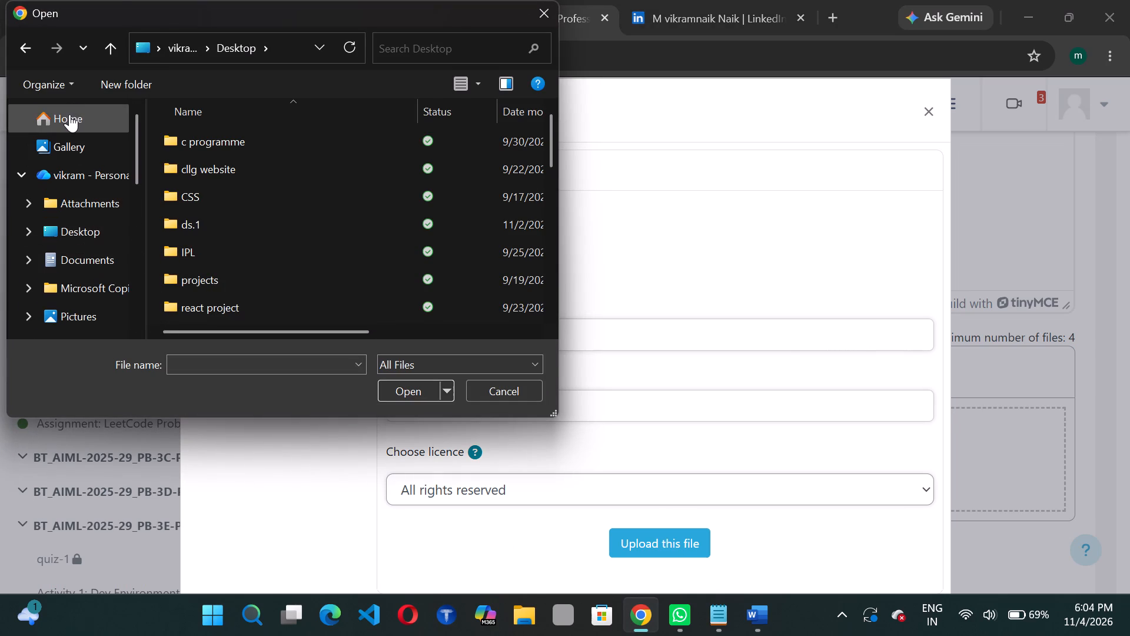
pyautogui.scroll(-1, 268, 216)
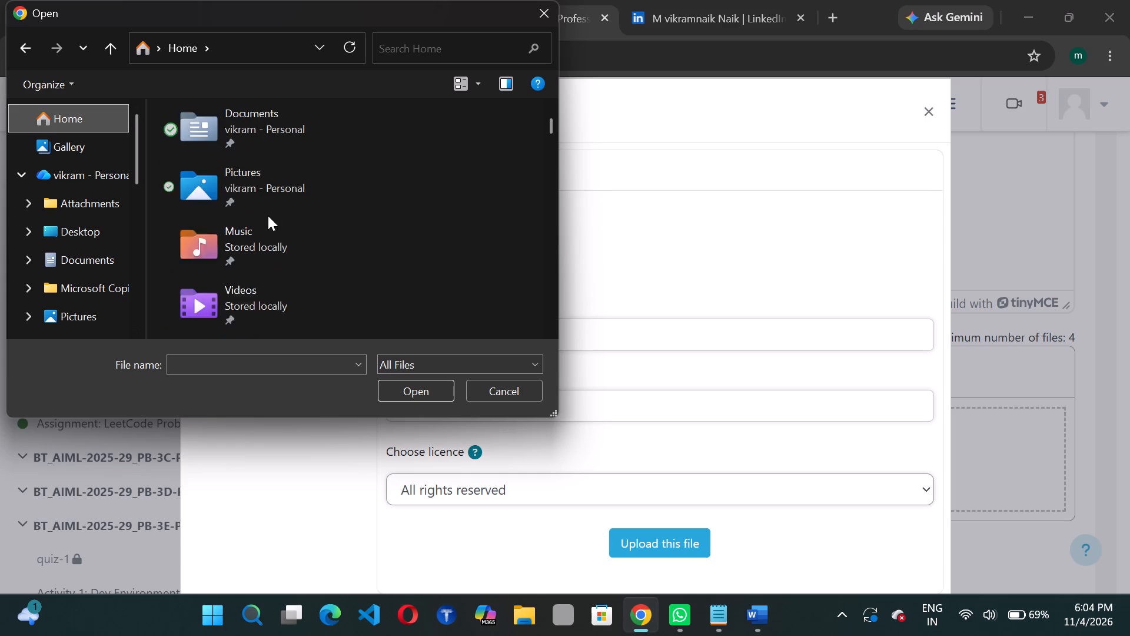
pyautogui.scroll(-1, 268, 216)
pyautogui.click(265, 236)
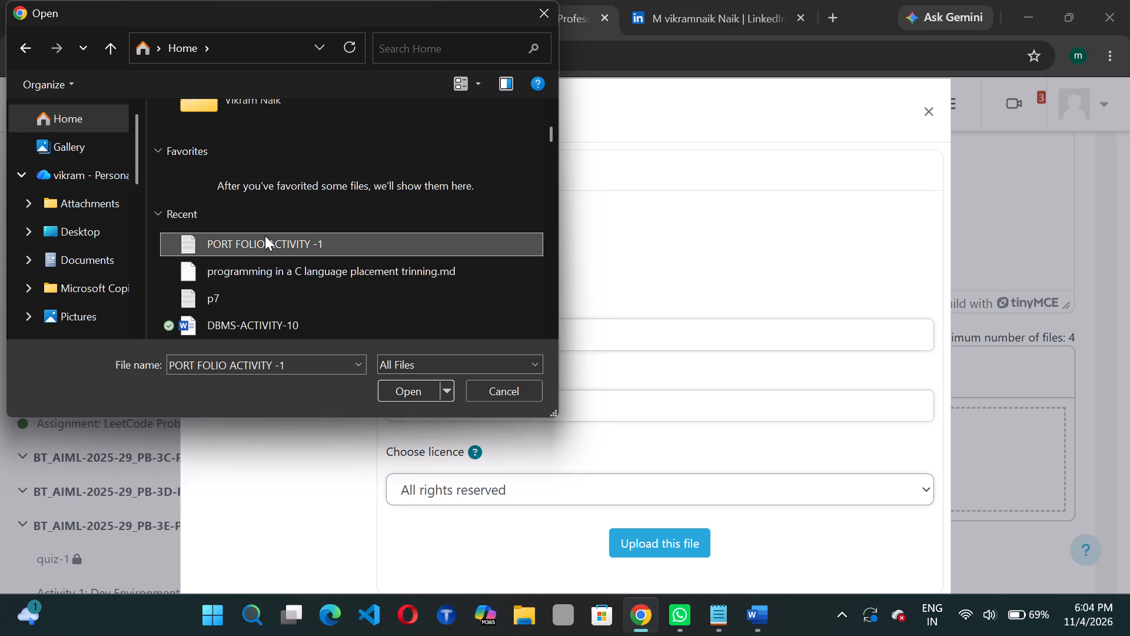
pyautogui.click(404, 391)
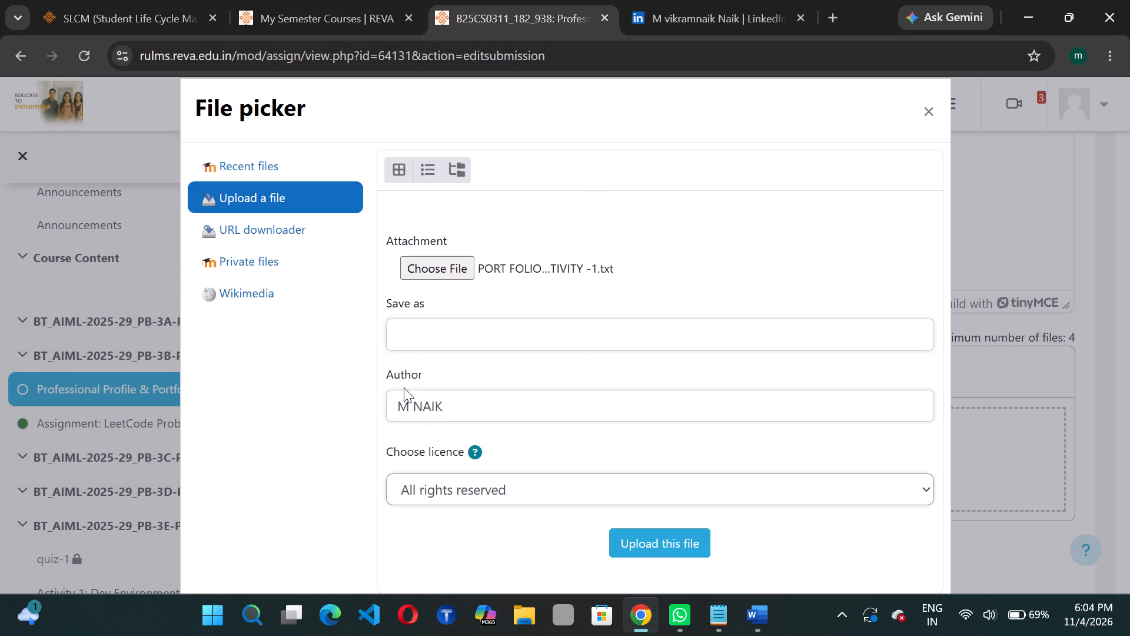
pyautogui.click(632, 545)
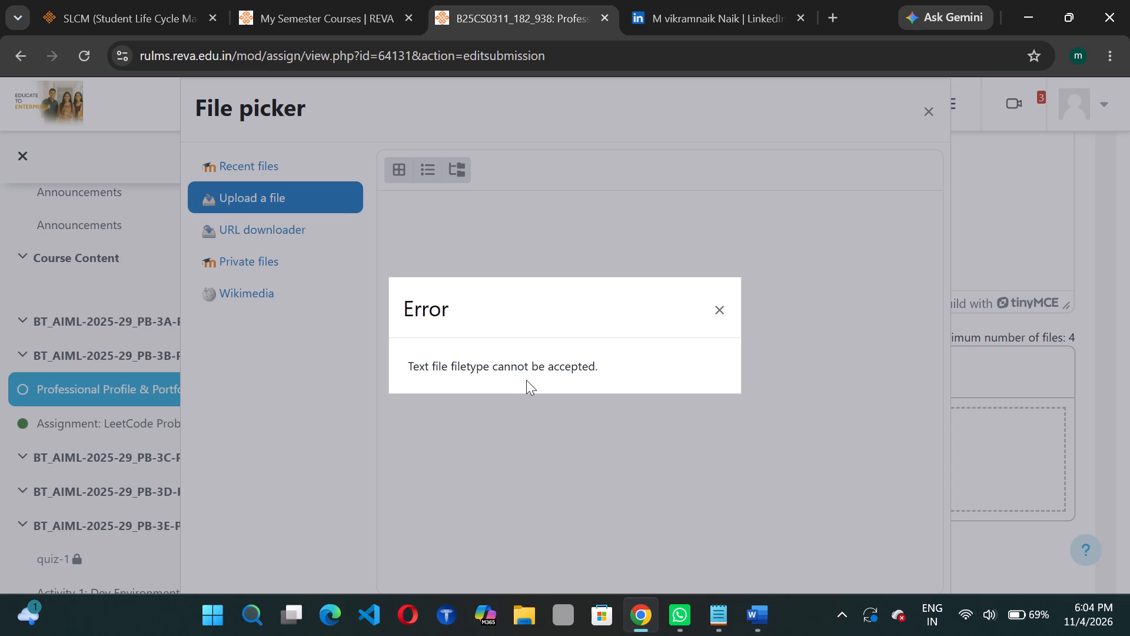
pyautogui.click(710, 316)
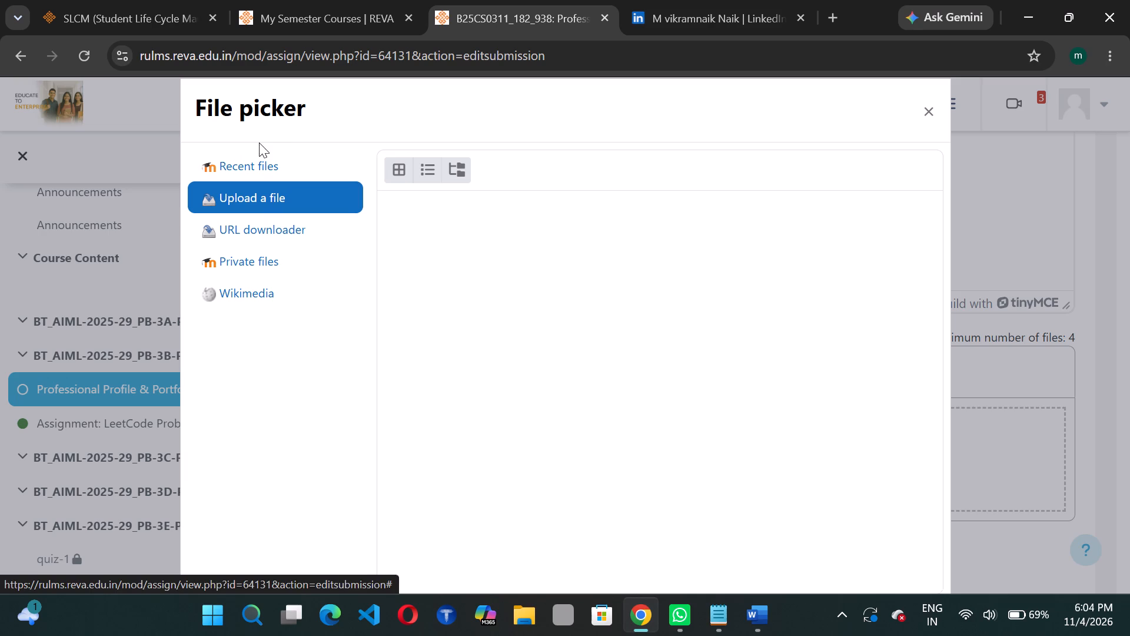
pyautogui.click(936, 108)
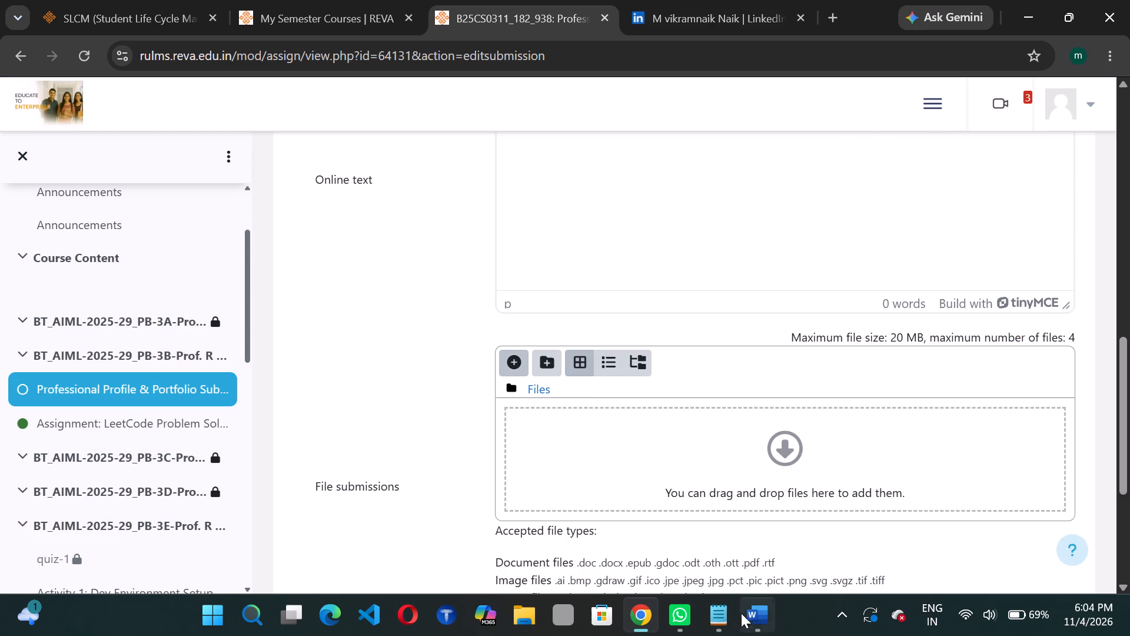
# Switch to Notepad, resave PORT FOLIO ACTIVITY -1 with the file type All files over the existing file, and close it.
pyautogui.click(723, 620)
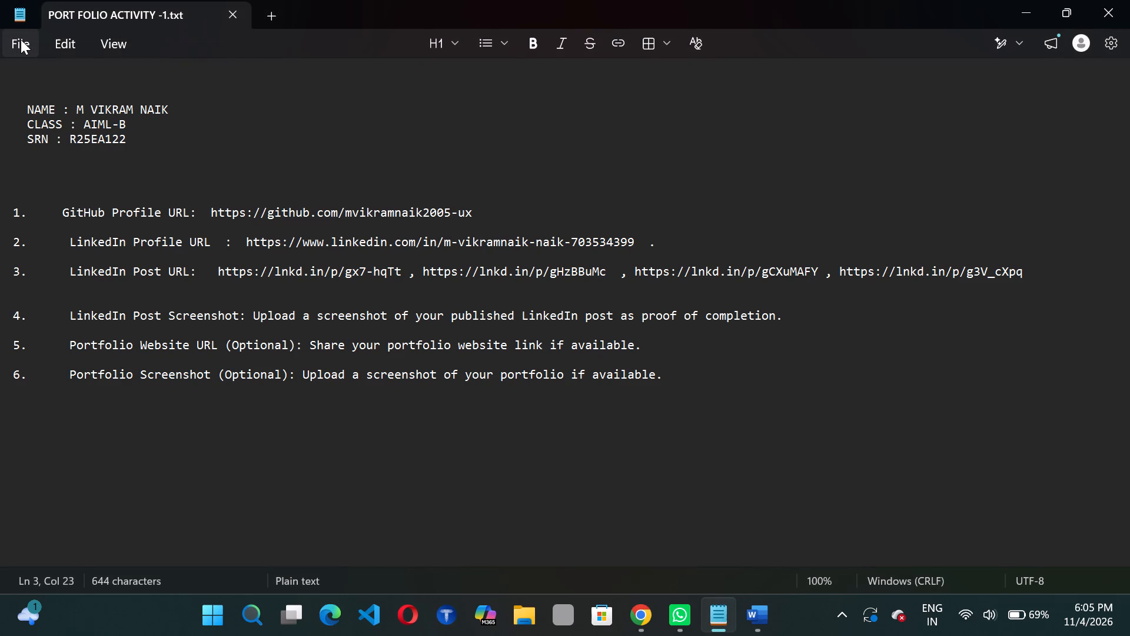
pyautogui.click(184, 11)
pyautogui.click(19, 40)
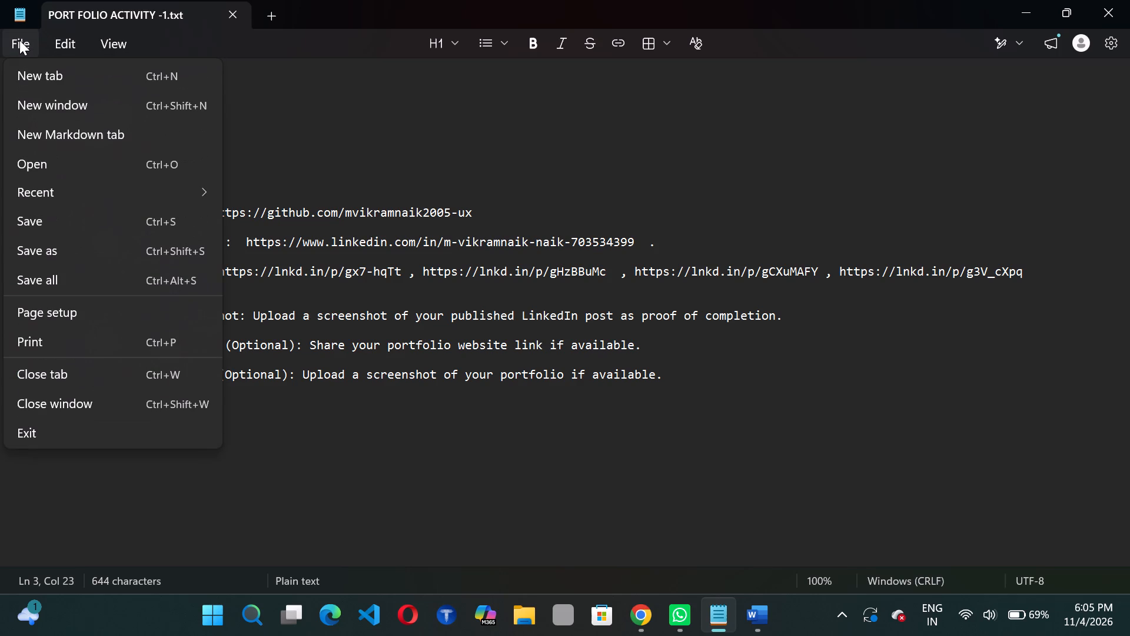
pyautogui.click(49, 244)
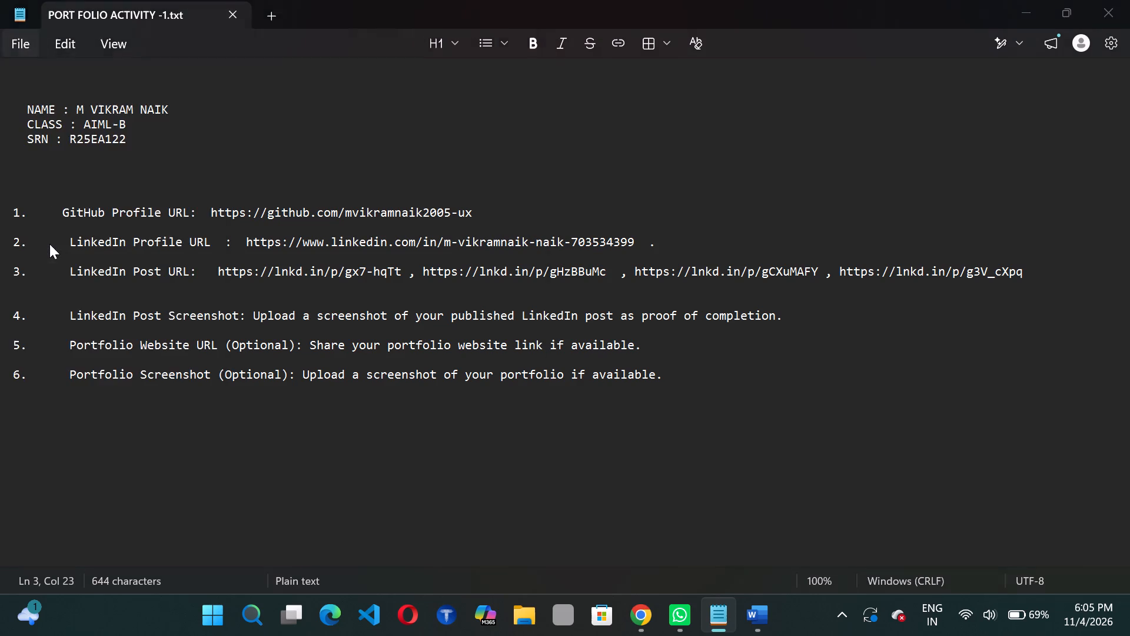
pyautogui.click(257, 313)
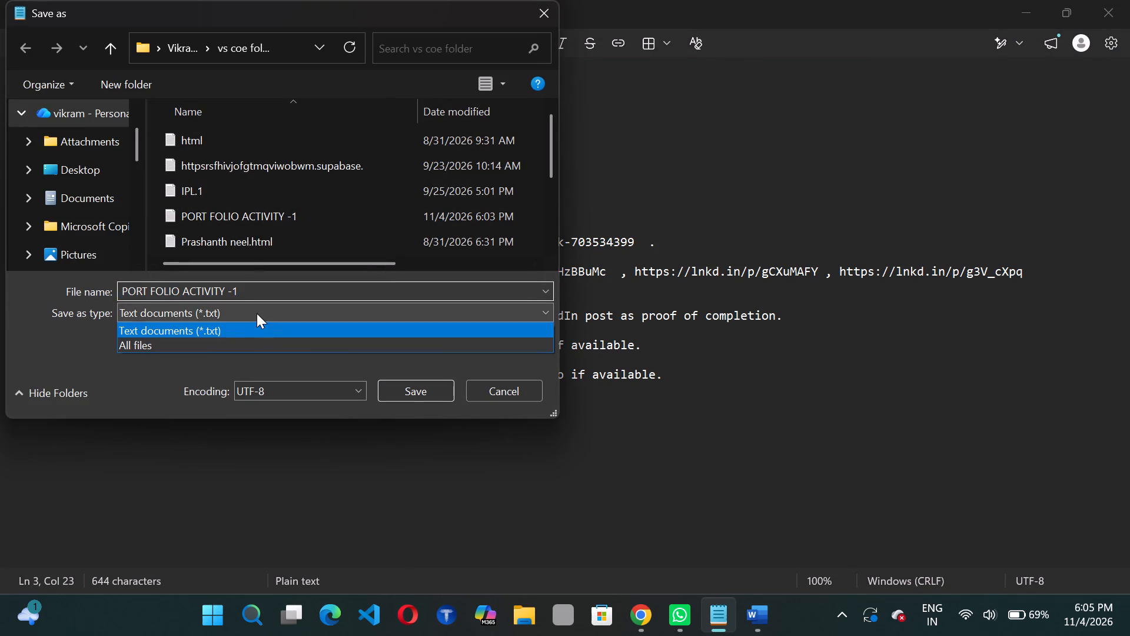
pyautogui.click(242, 346)
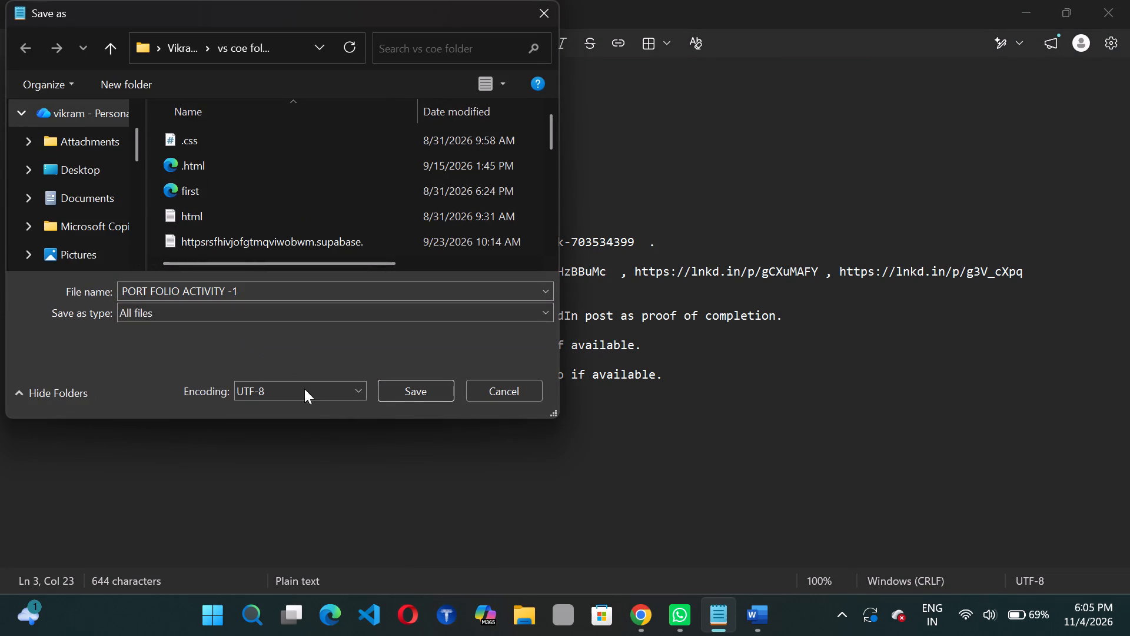
pyautogui.click(411, 389)
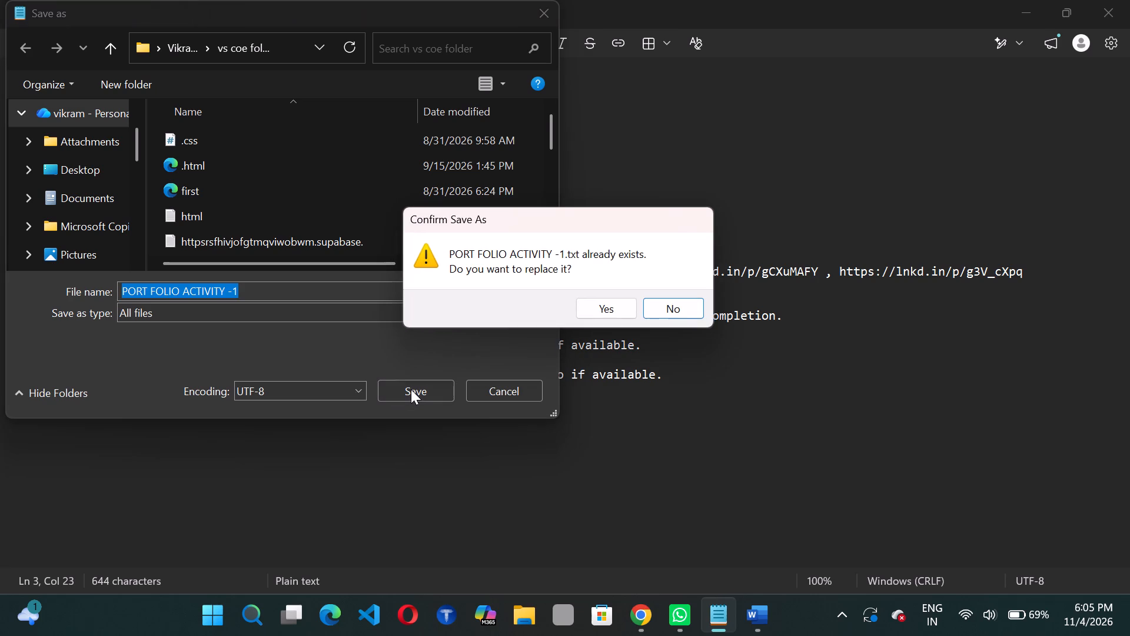
pyautogui.click(603, 307)
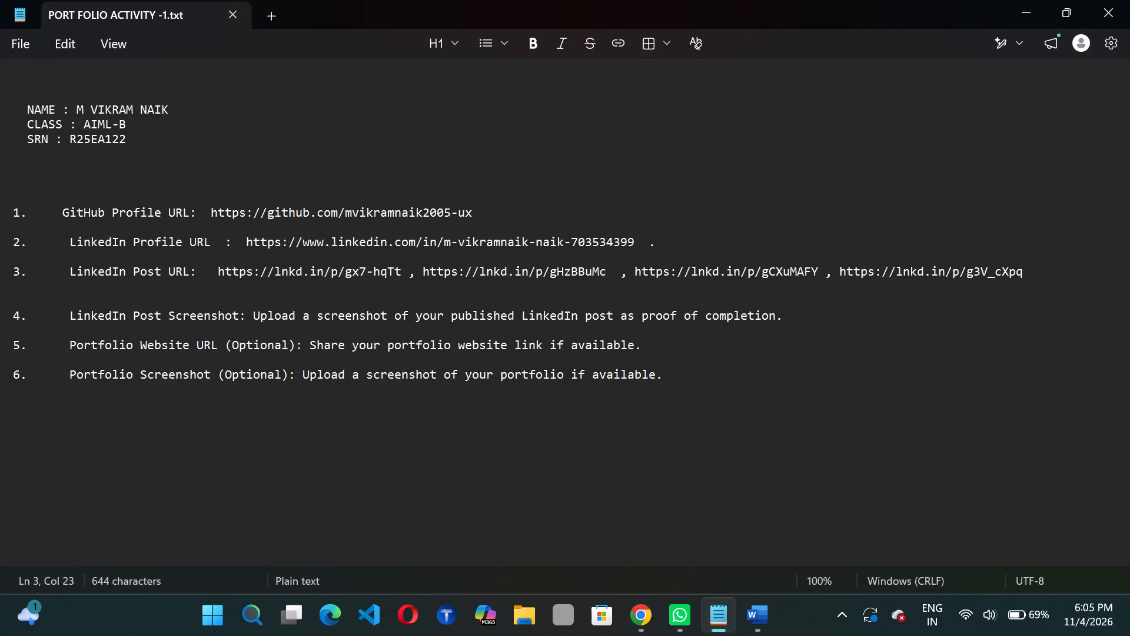
pyautogui.click(195, 10)
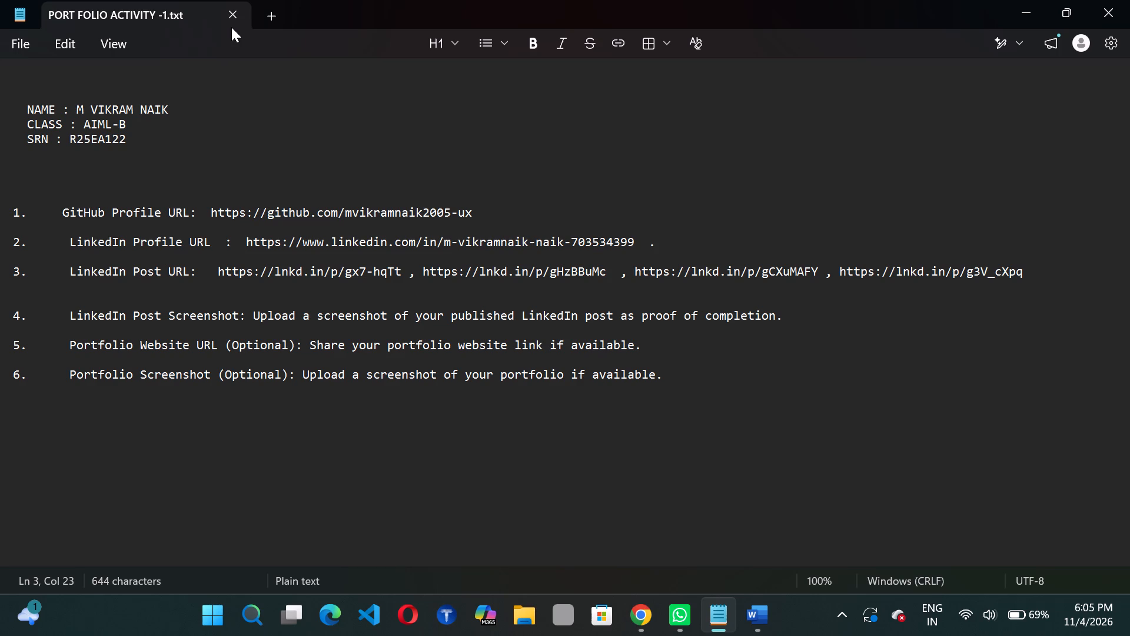
pyautogui.click(235, 15)
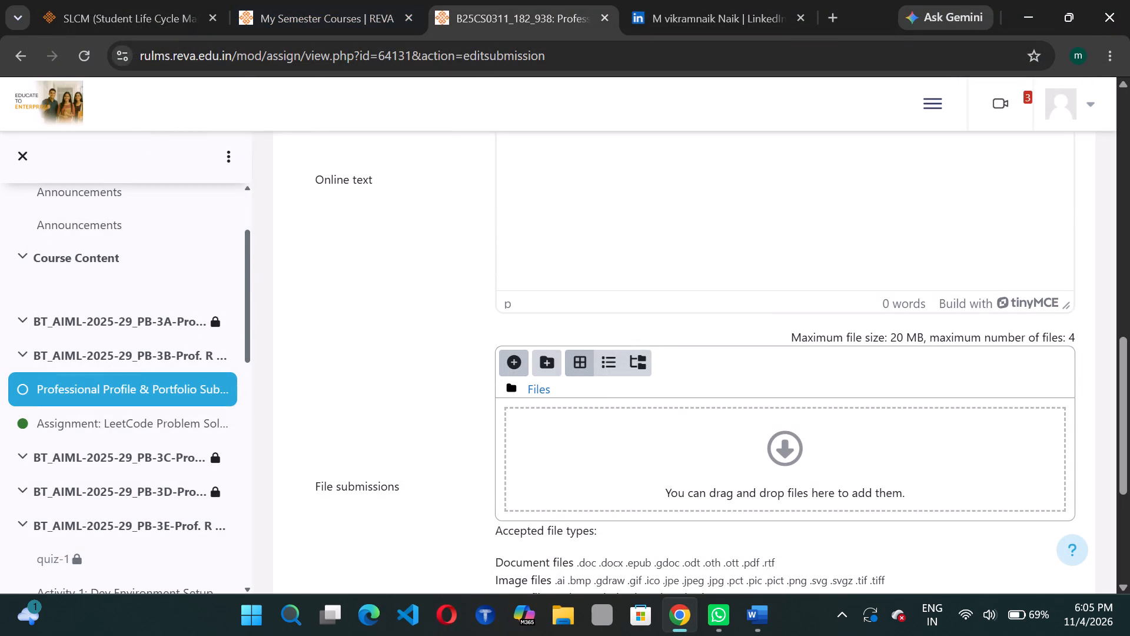
# Open a new blank Notepad document in a maximized window.
pyautogui.click(298, 622)
pyautogui.click(330, 425)
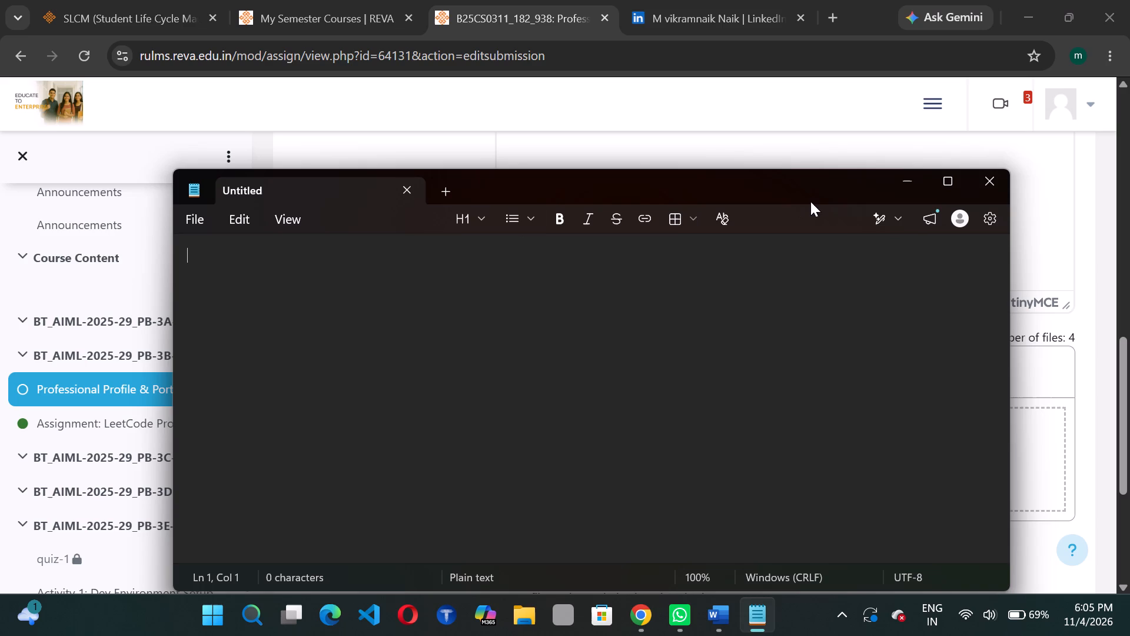
pyautogui.click(945, 178)
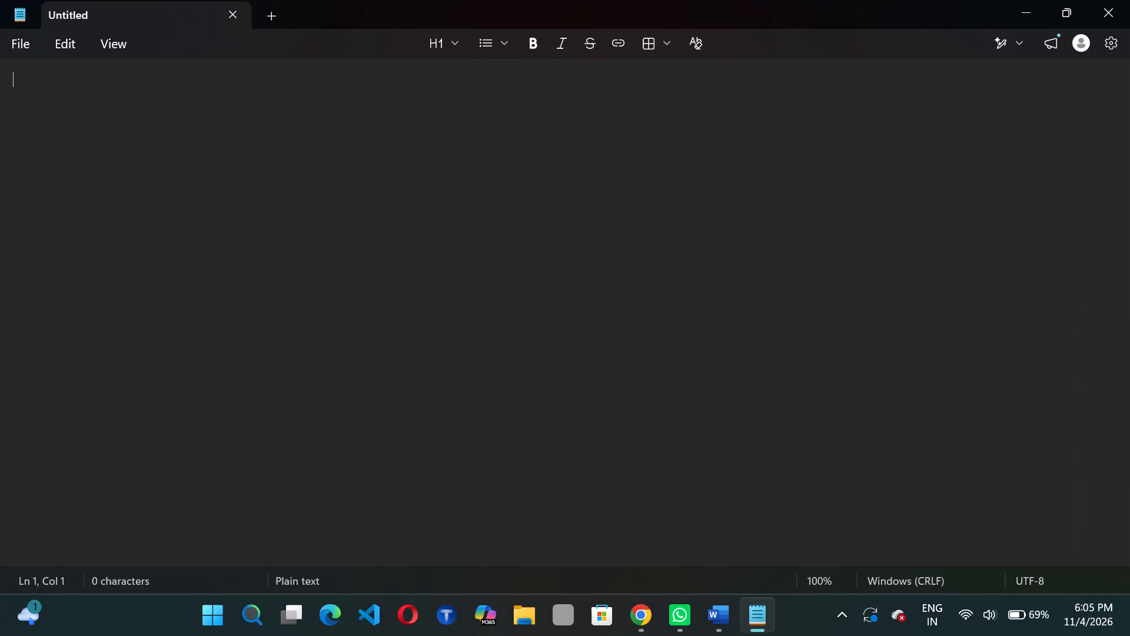
pyautogui.rightClick(91, 10)
pyautogui.click(61, 13)
# Save the blank document as P B ACTIVITY - 1 in the current folder, with the file type All files.
pyautogui.click(18, 42)
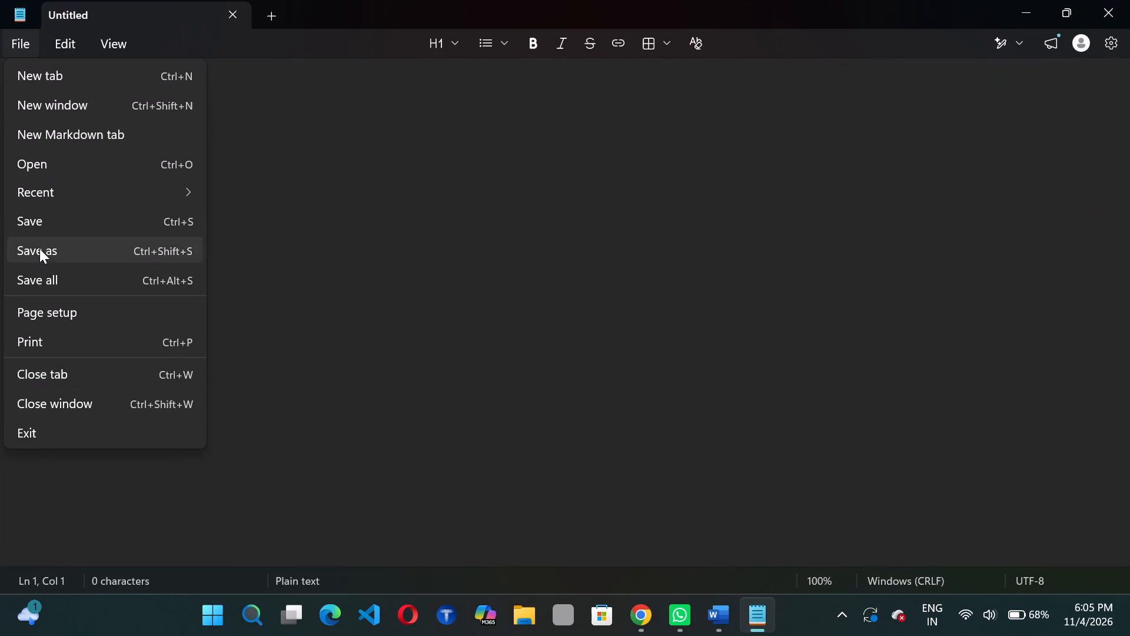
pyautogui.click(38, 251)
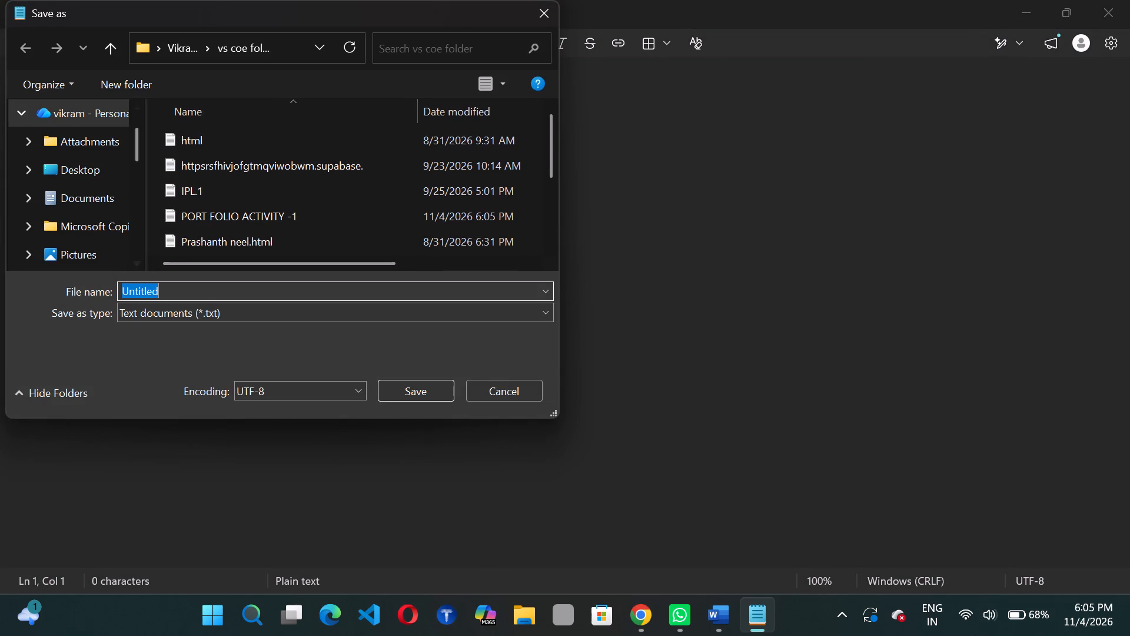
pyautogui.press('BackSpace')
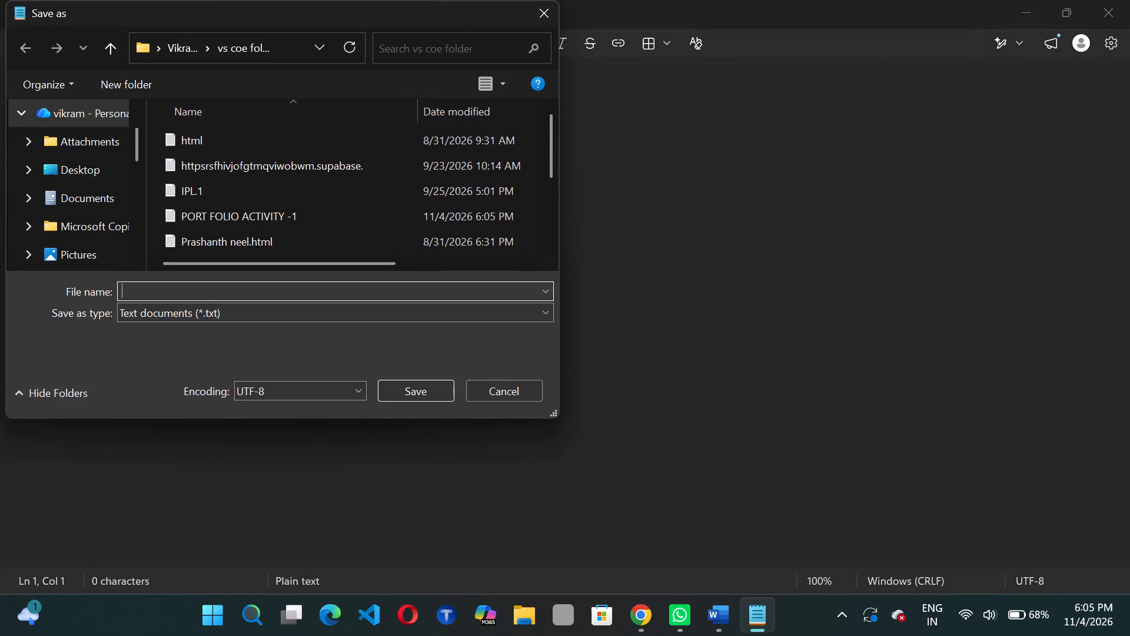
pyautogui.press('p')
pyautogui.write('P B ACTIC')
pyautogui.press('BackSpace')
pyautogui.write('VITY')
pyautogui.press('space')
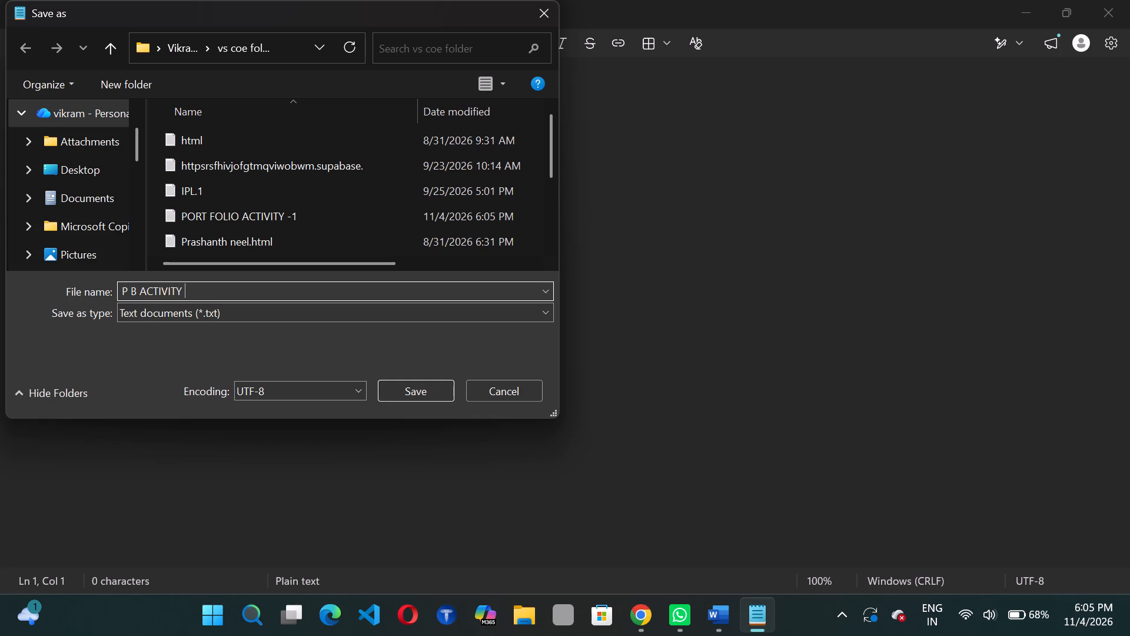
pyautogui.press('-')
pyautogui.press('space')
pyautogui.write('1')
pyautogui.click(310, 308)
pyautogui.click(303, 339)
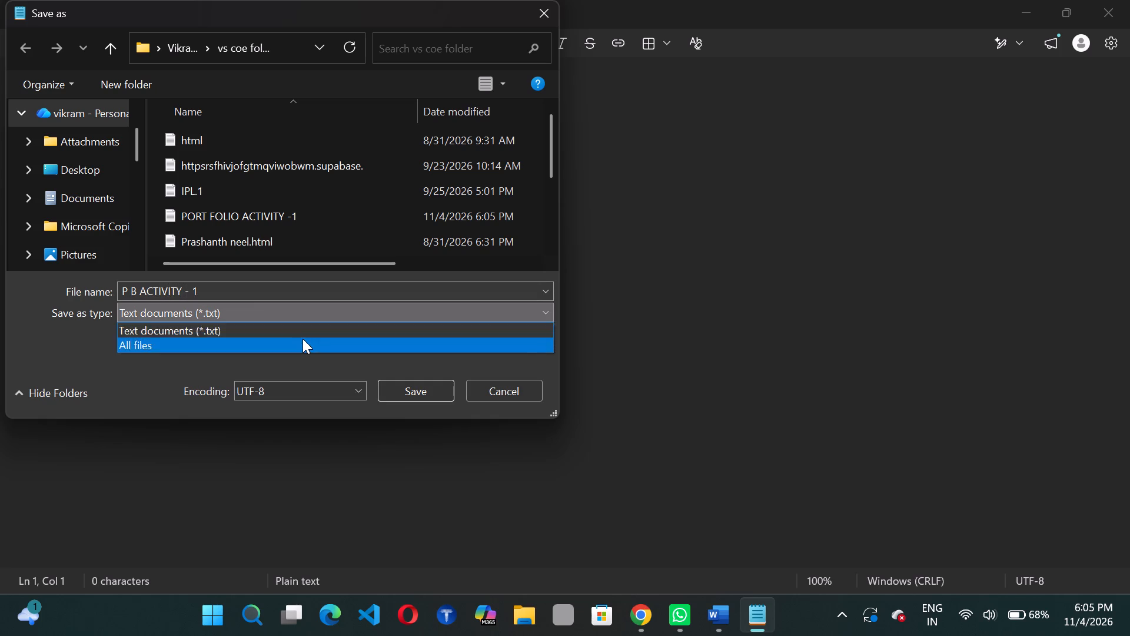
pyautogui.click(403, 387)
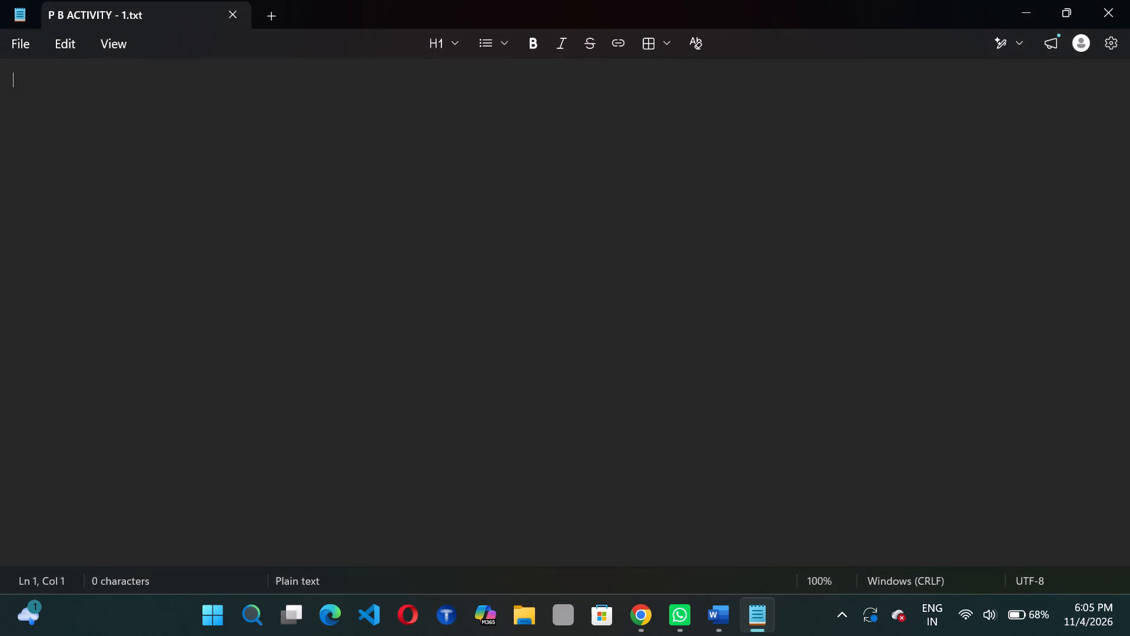
# Paste the copied portfolio details list and remove the extra indent before the GitHub Profile URL item.
pyautogui.click(88, 87)
pyautogui.hotkey('ctrl', 'v')
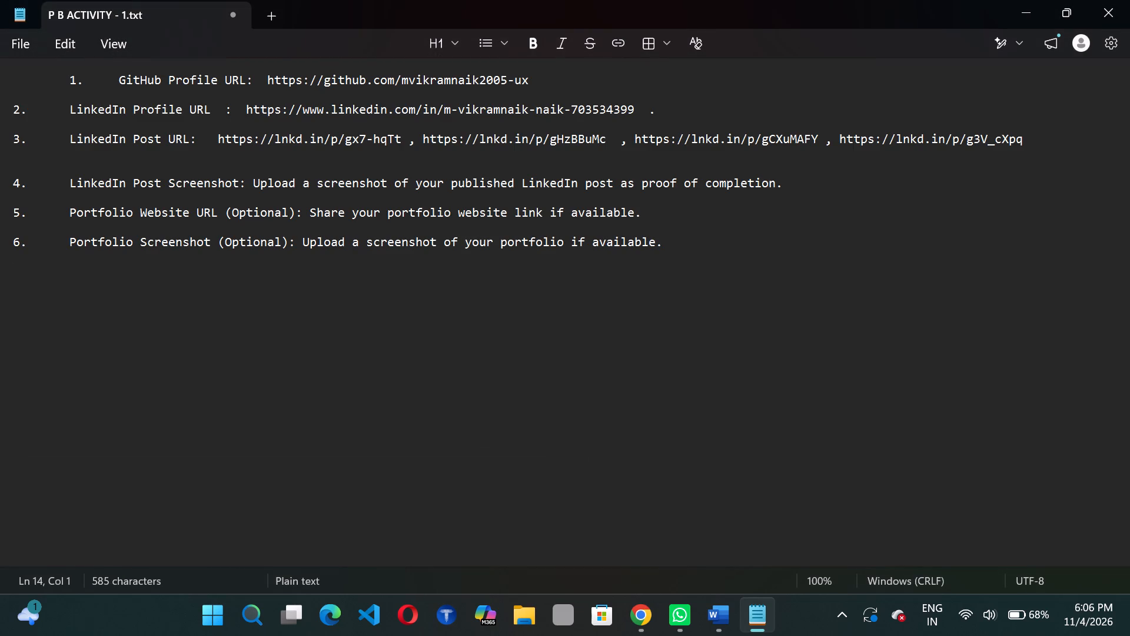
pyautogui.click(64, 82)
pyautogui.press('BackSpace')
pyautogui.press('BackSpace')
pyautogui.press('BackSpace')
pyautogui.press('BackSpace')
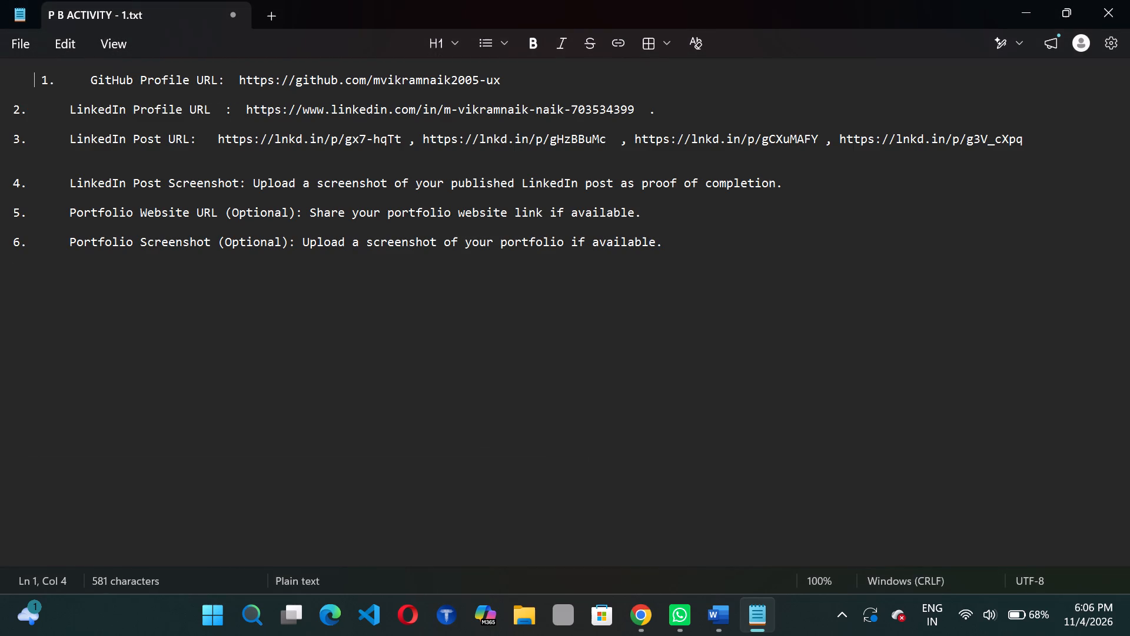
pyautogui.press('BackSpace')
pyautogui.press('BackSpace')
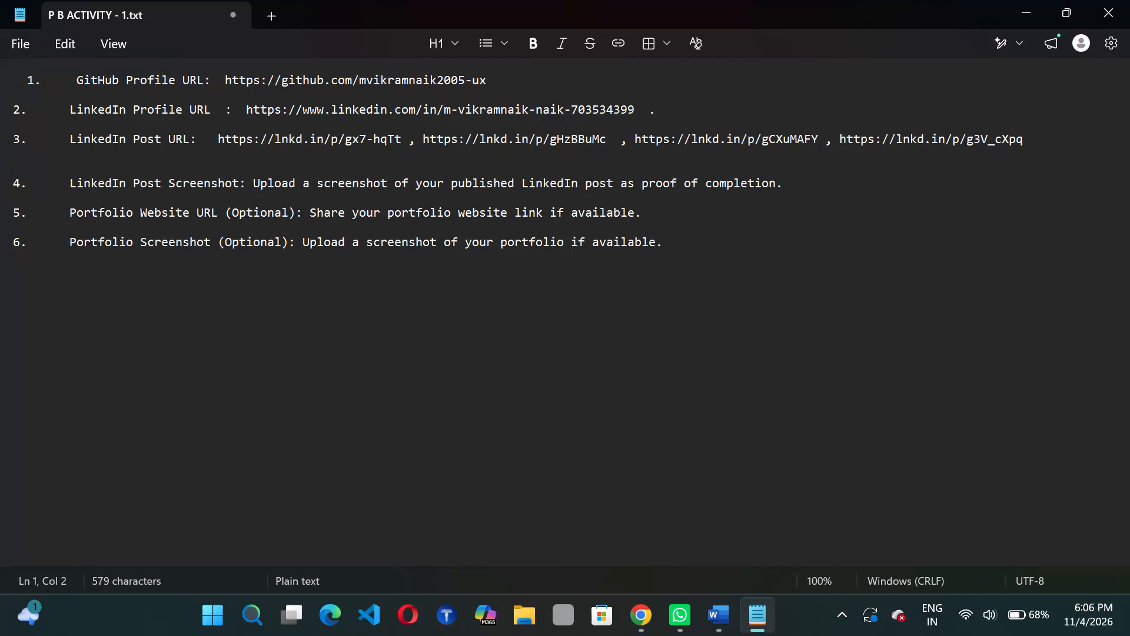
# Insert five blank lines above the GitHub Profile URL item and save the file.
pyautogui.click(26, 78)
pyautogui.press('Return')
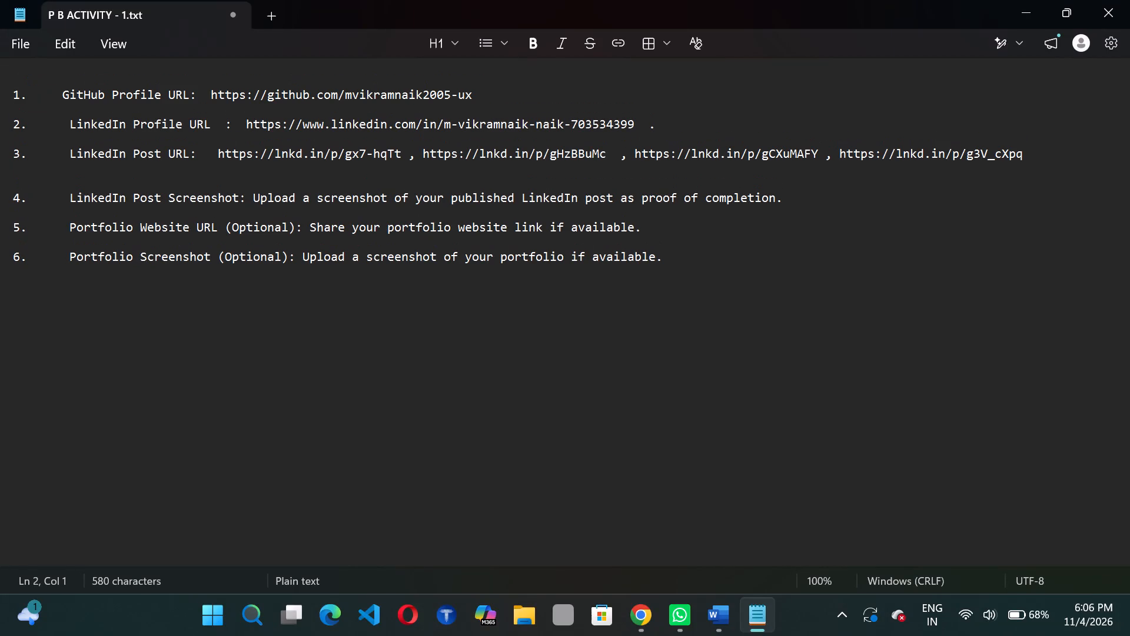
pyautogui.press('Return')
pyautogui.press('Return')
pyautogui.press('Return')
pyautogui.press('Return')
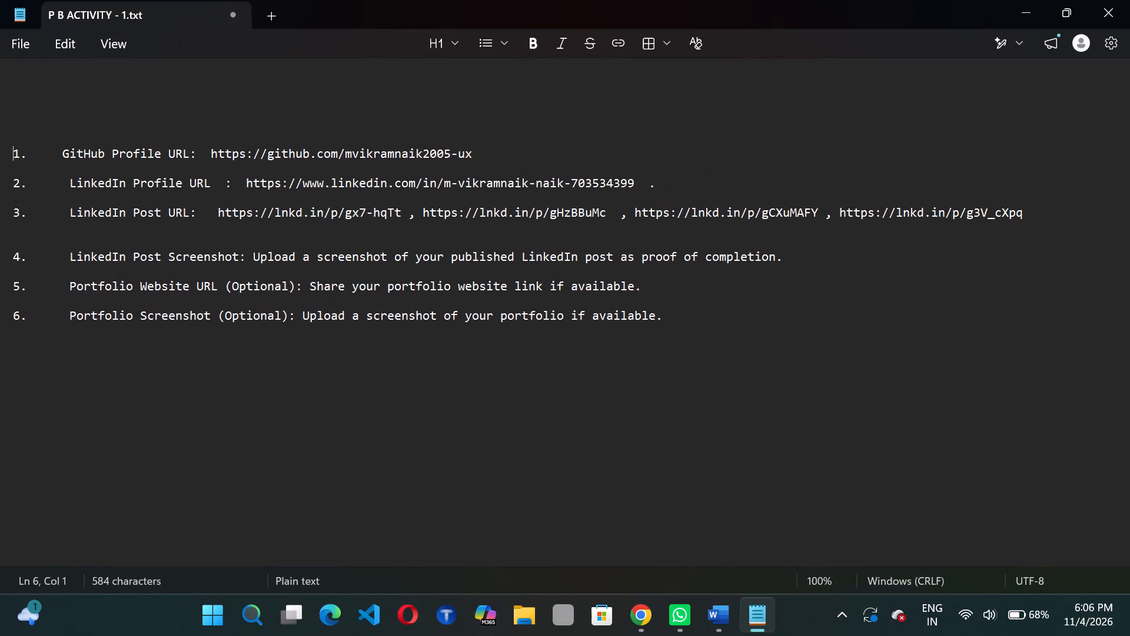
pyautogui.click(50, 87)
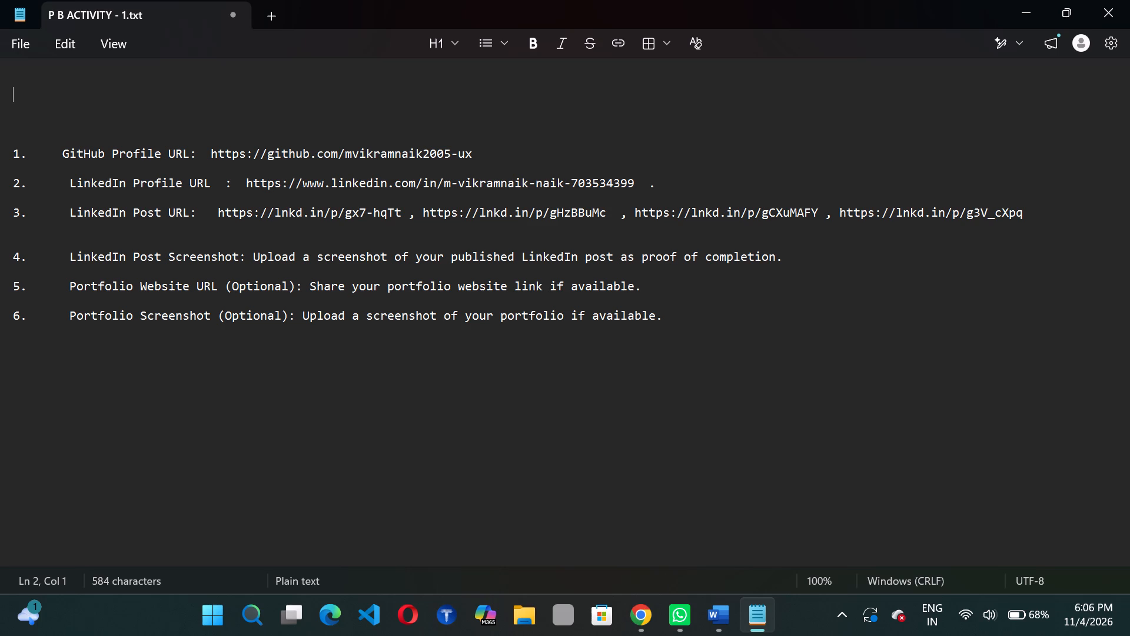
pyautogui.click(26, 41)
pyautogui.click(74, 226)
# Save the document again under the name P B ACTIVITY - 1 with the file type All files, replacing the existing file.
pyautogui.click(19, 39)
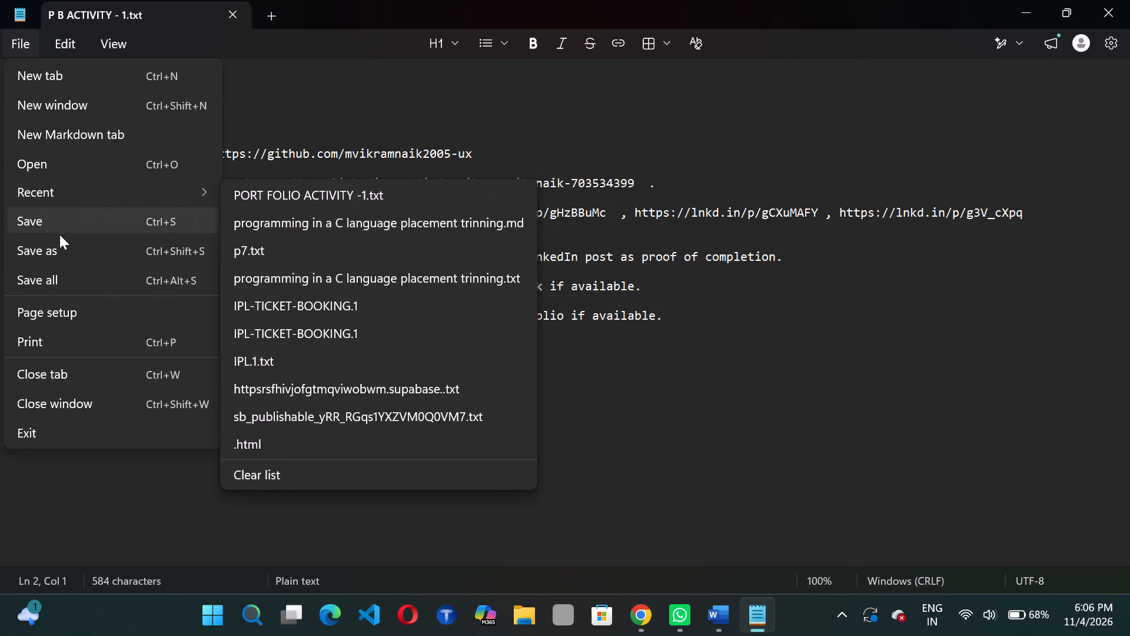
pyautogui.click(61, 248)
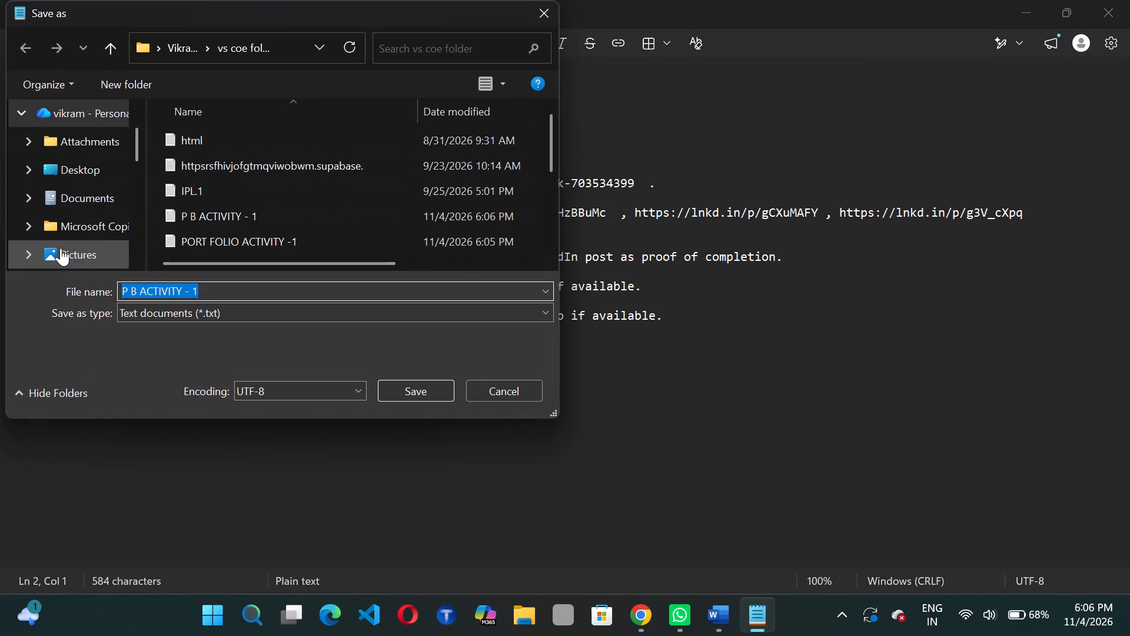
pyautogui.click(207, 293)
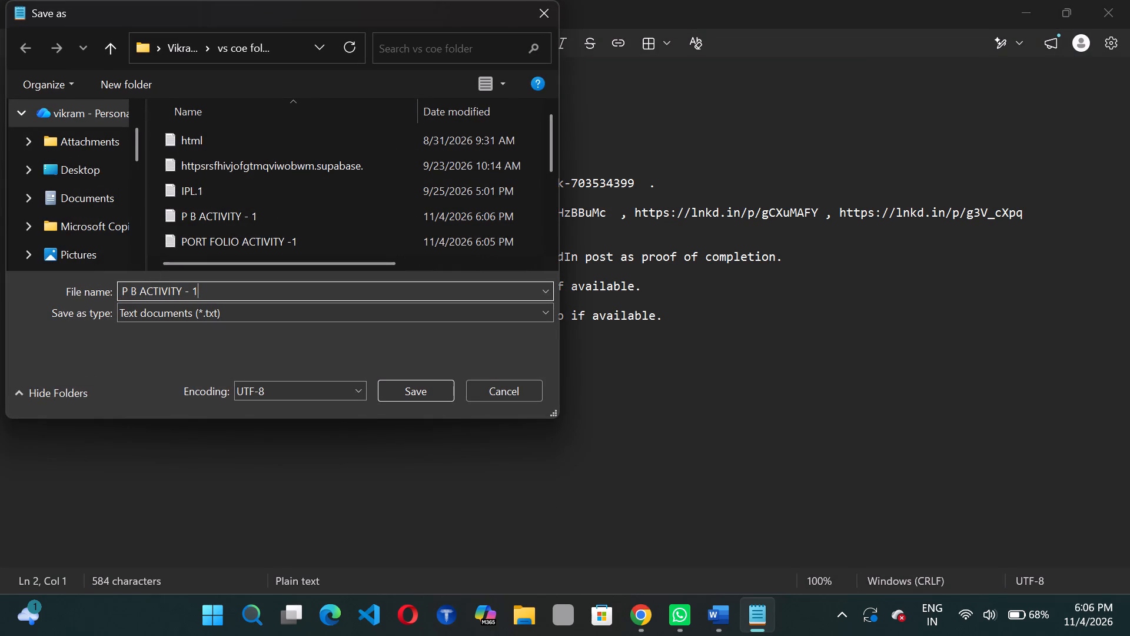
pyautogui.press('BackSpace')
pyautogui.press('BackSpace')
pyautogui.press('BackSpace')
pyautogui.press('BackSpace')
pyautogui.press('BackSpace')
pyautogui.press('BackSpace')
pyautogui.press('BackSpace')
pyautogui.press('BackSpace')
pyautogui.press('BackSpace')
pyautogui.press('BackSpace')
pyautogui.press('BackSpace')
pyautogui.press('BackSpace')
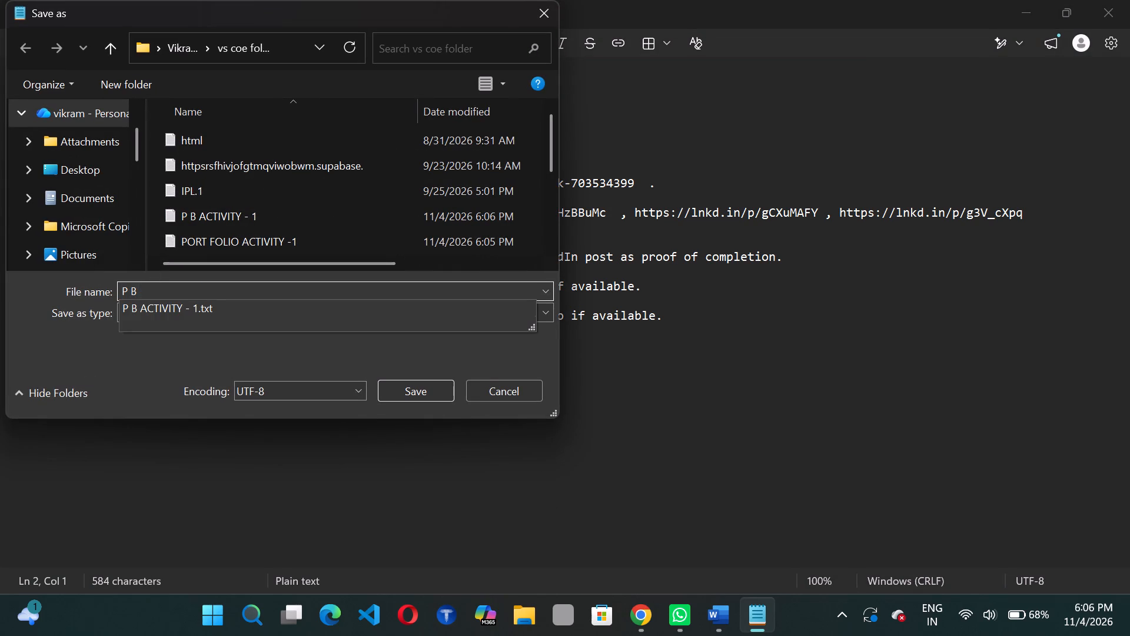
pyautogui.press('BackSpace')
pyautogui.press('BackSpace')
pyautogui.click(214, 307)
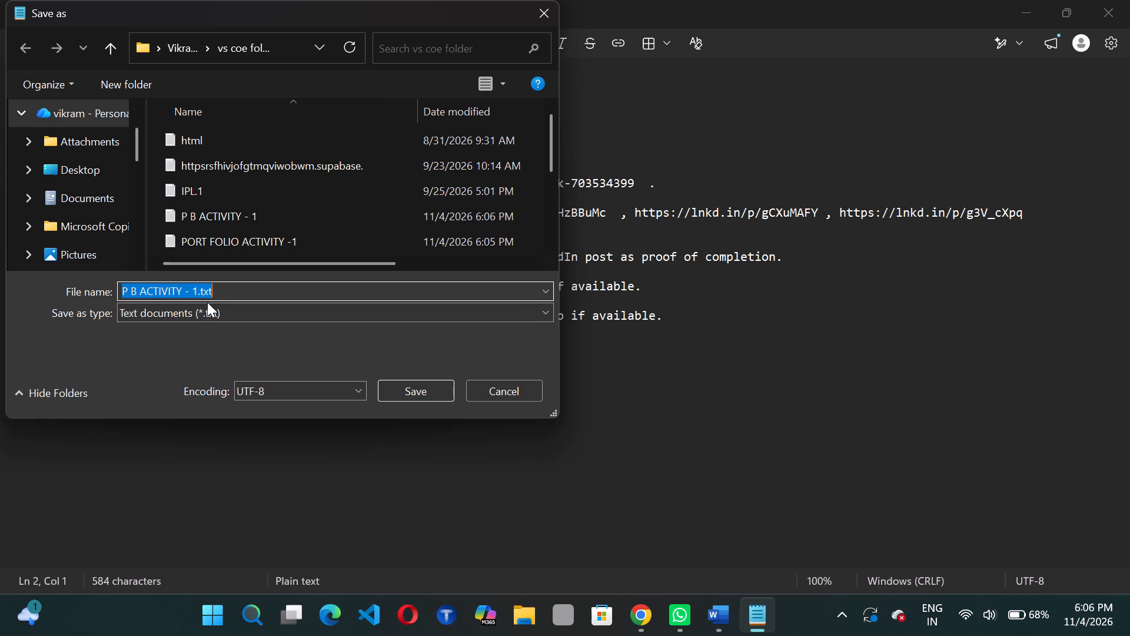
pyautogui.click(231, 292)
pyautogui.press('BackSpace')
pyautogui.press('BackSpace')
pyautogui.press('BackSpace')
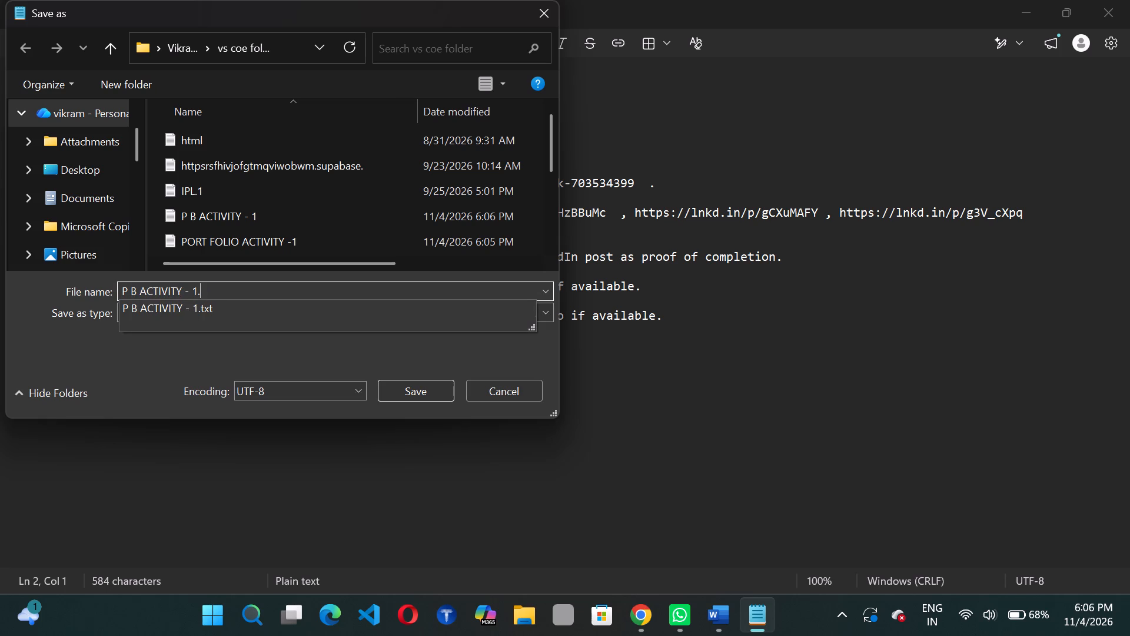
pyautogui.press('BackSpace')
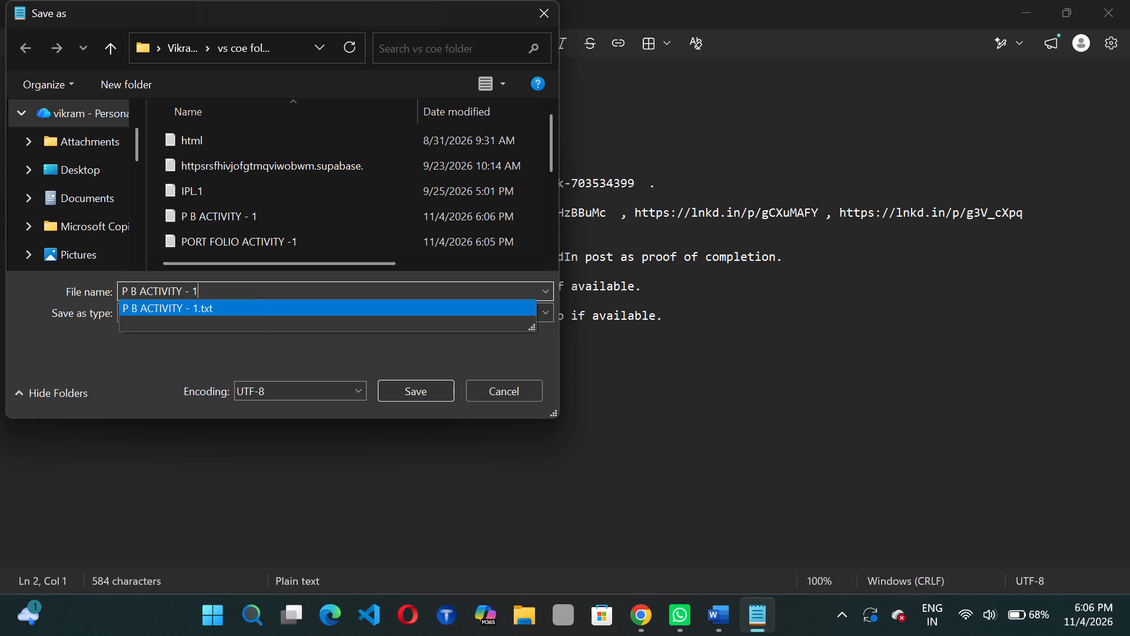
pyautogui.click(291, 287)
pyautogui.click(540, 312)
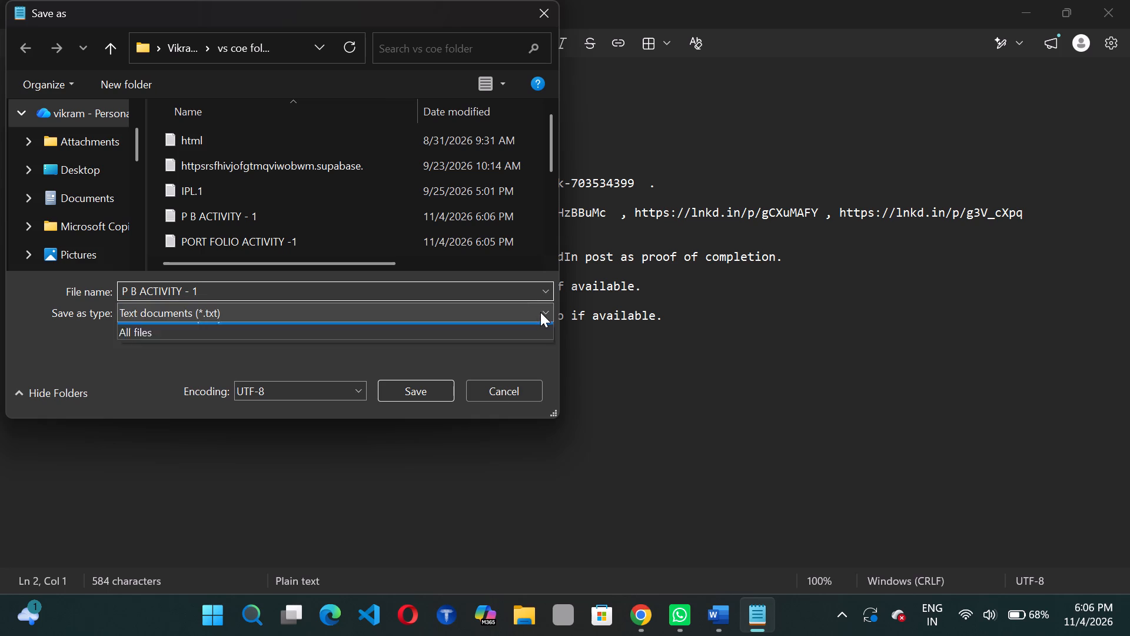
pyautogui.click(454, 353)
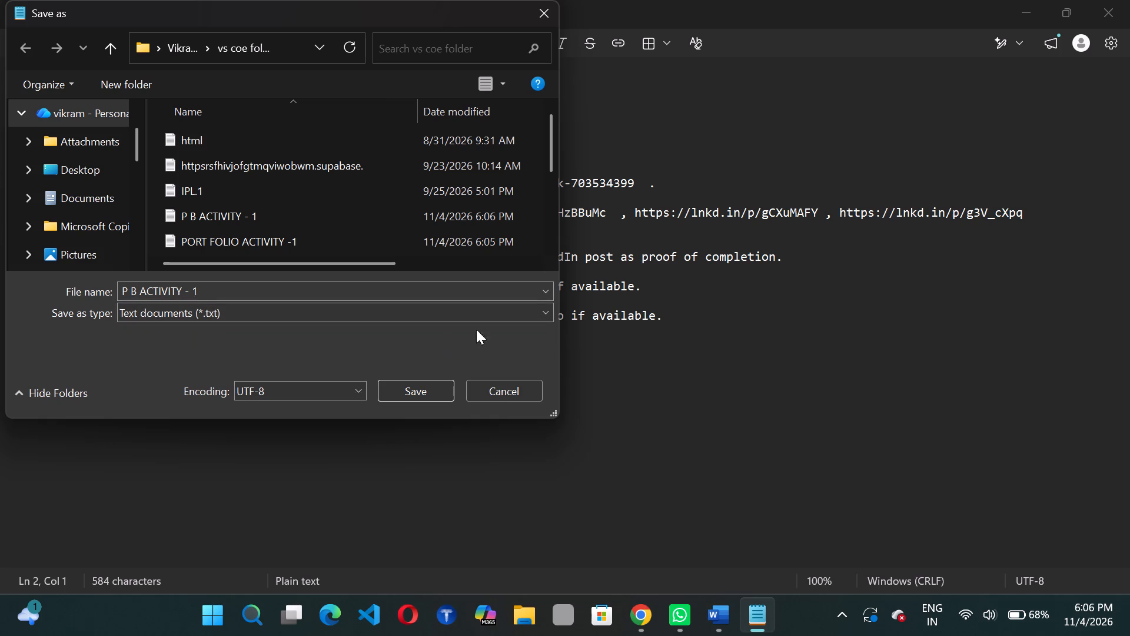
pyautogui.click(542, 316)
pyautogui.click(413, 343)
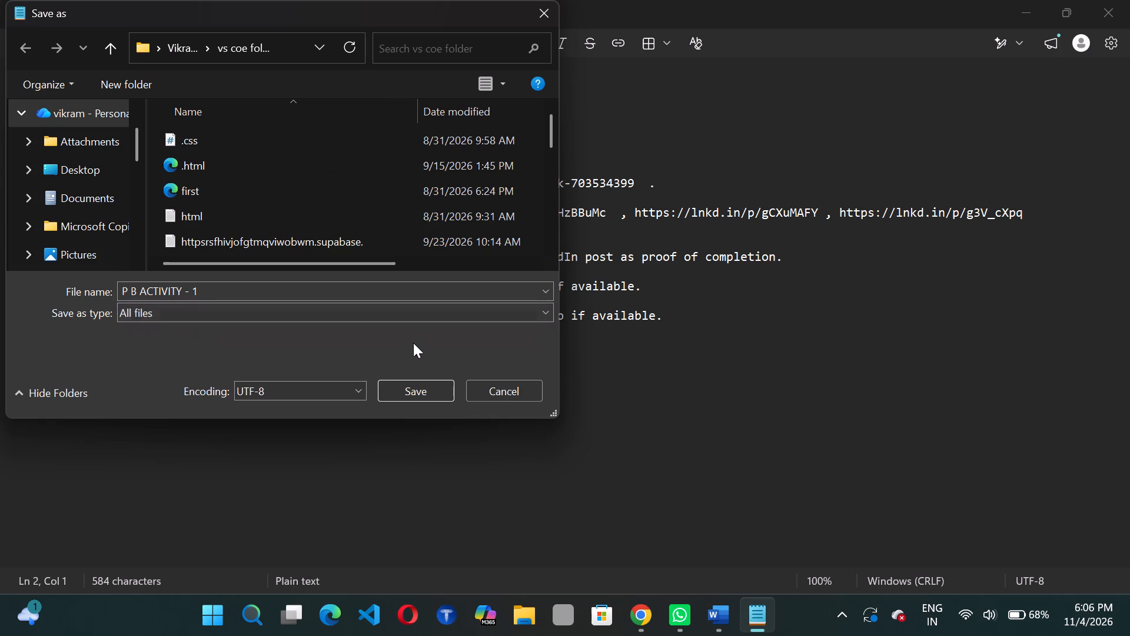
pyautogui.click(427, 393)
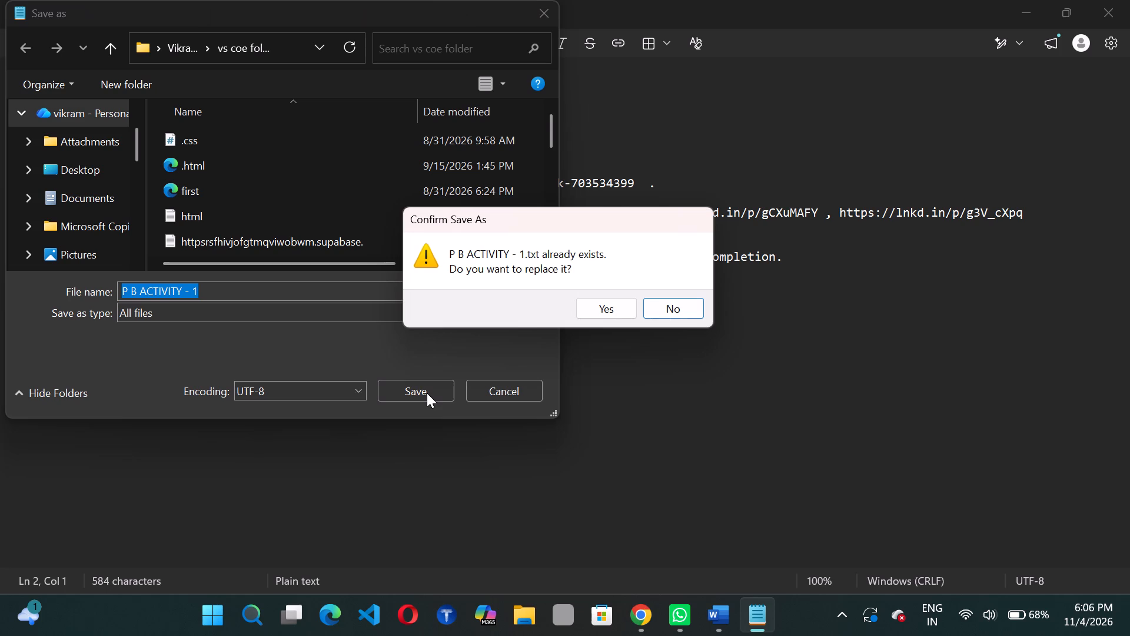
pyautogui.click(603, 308)
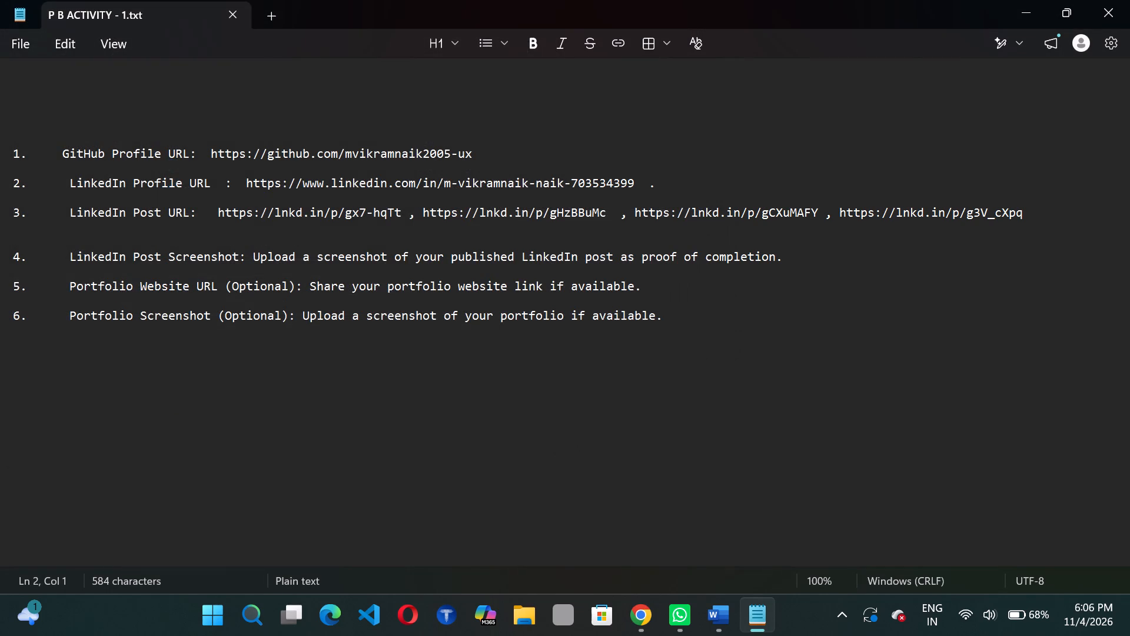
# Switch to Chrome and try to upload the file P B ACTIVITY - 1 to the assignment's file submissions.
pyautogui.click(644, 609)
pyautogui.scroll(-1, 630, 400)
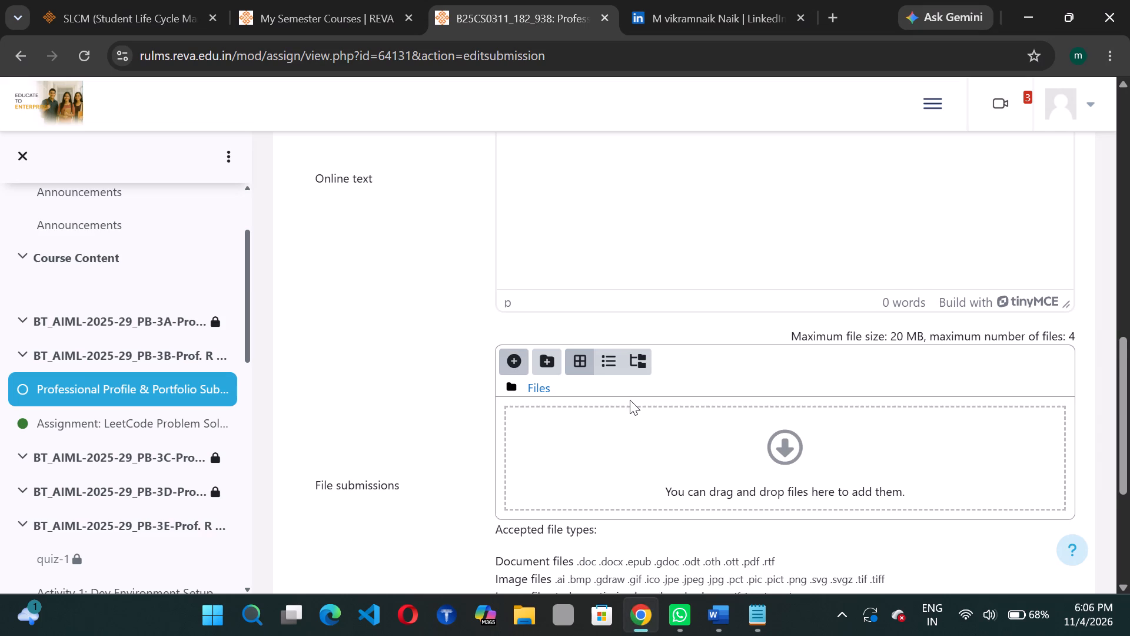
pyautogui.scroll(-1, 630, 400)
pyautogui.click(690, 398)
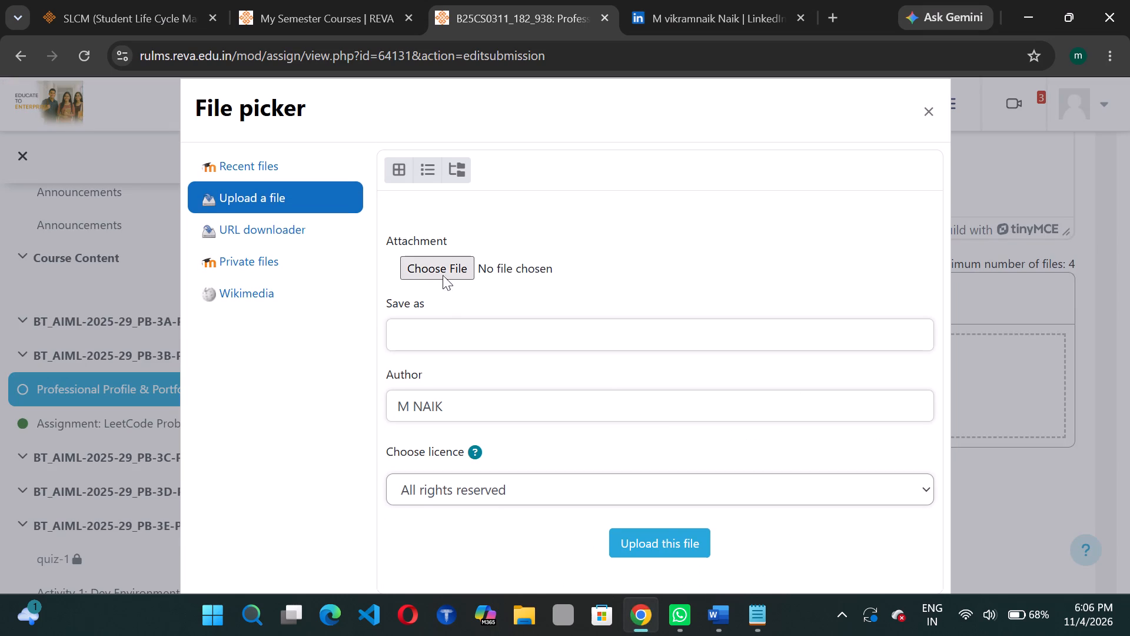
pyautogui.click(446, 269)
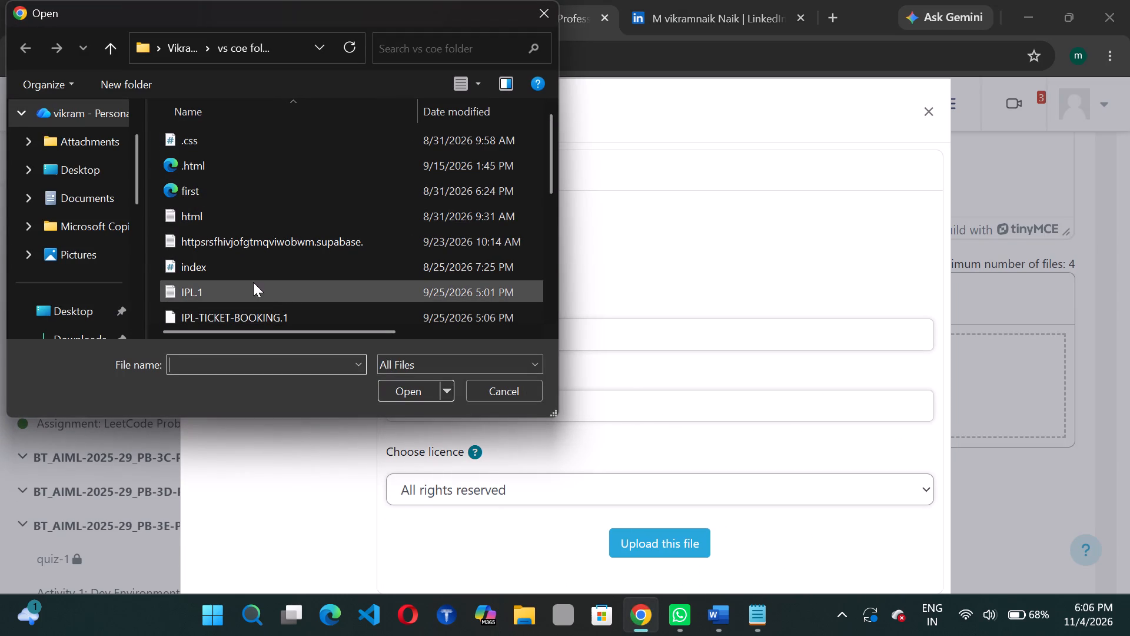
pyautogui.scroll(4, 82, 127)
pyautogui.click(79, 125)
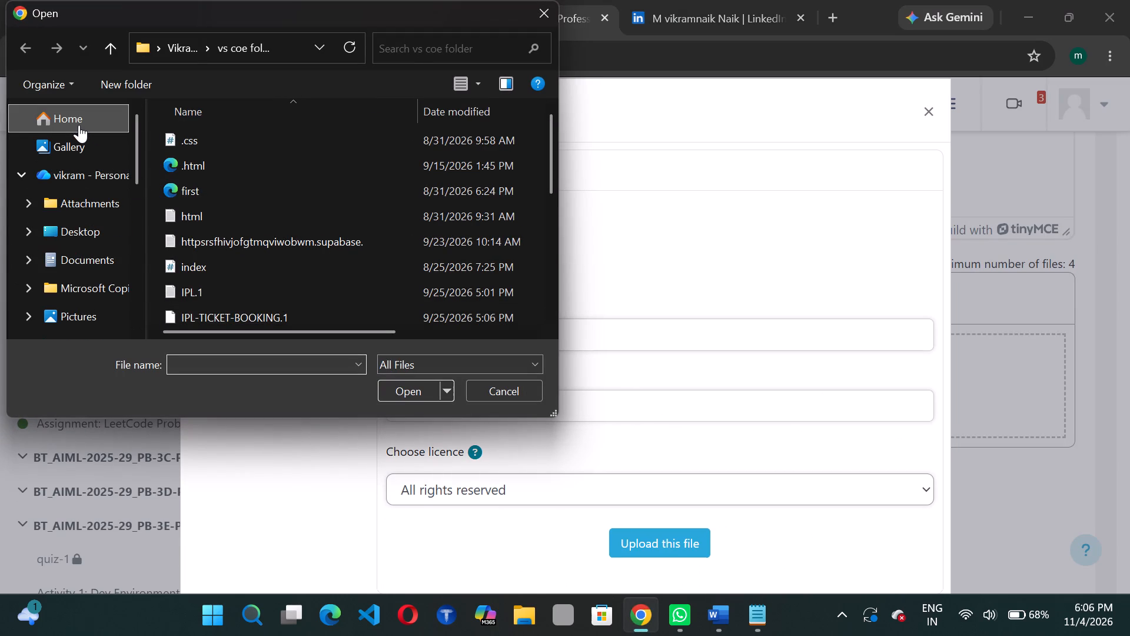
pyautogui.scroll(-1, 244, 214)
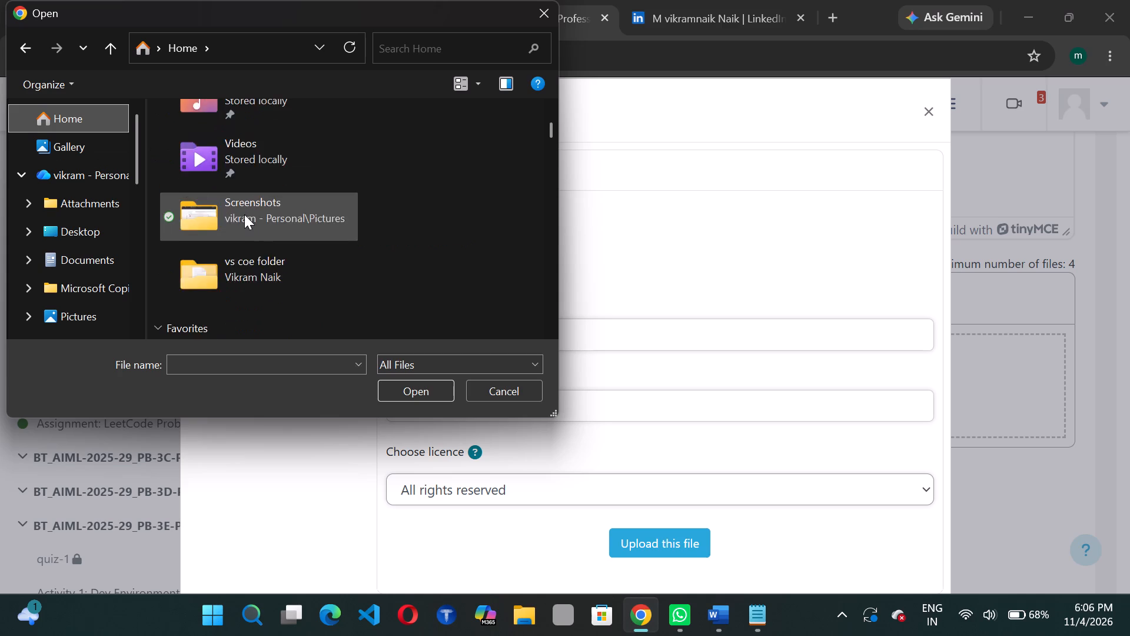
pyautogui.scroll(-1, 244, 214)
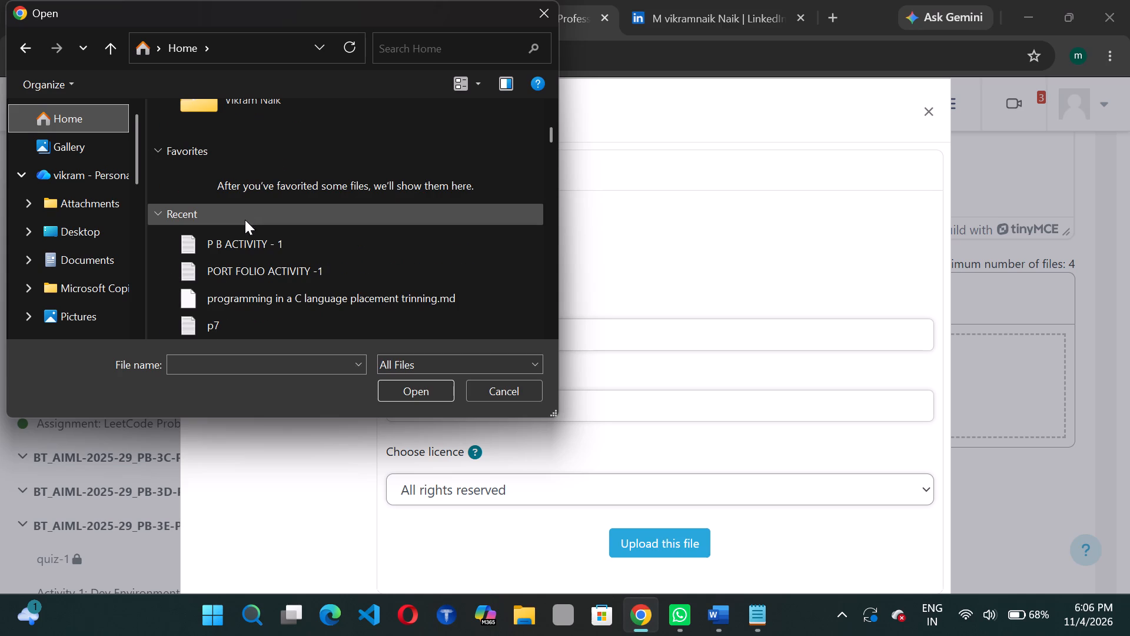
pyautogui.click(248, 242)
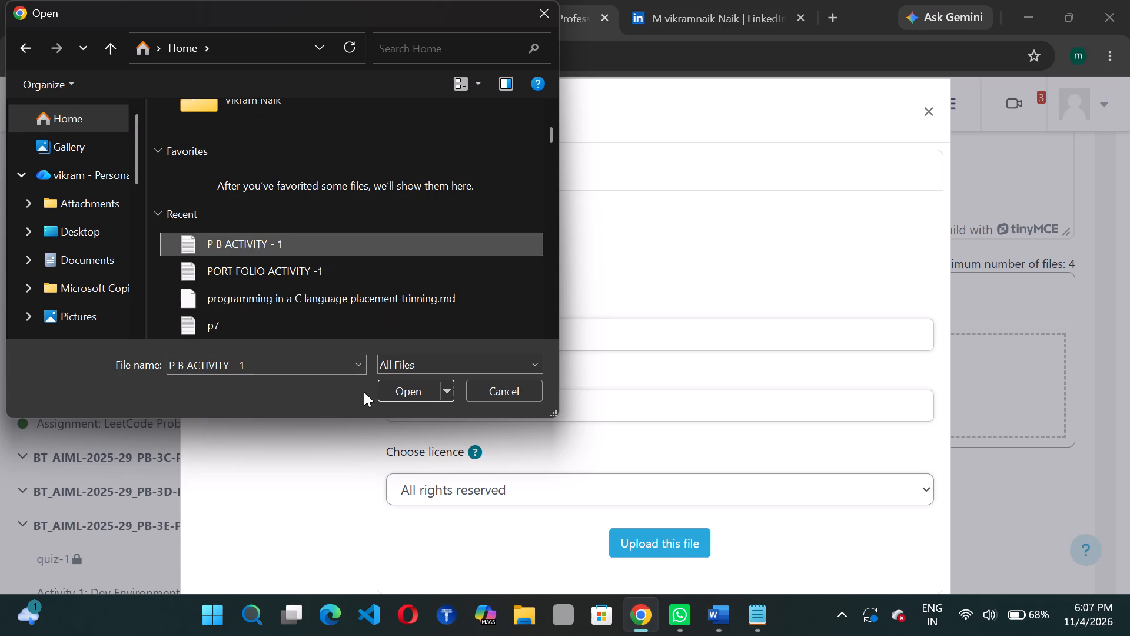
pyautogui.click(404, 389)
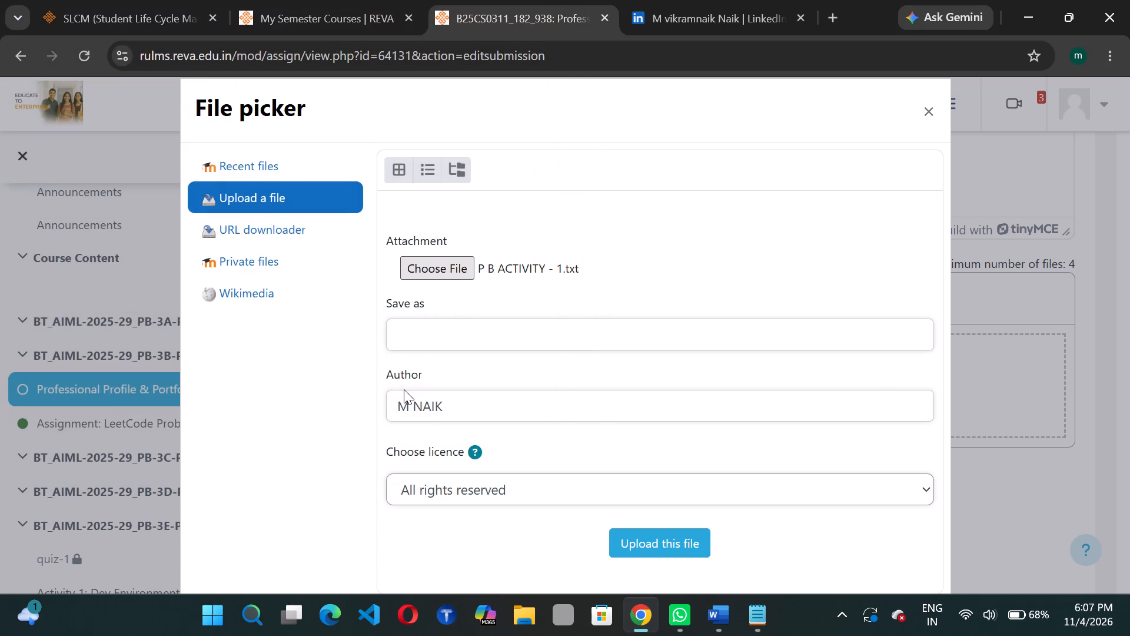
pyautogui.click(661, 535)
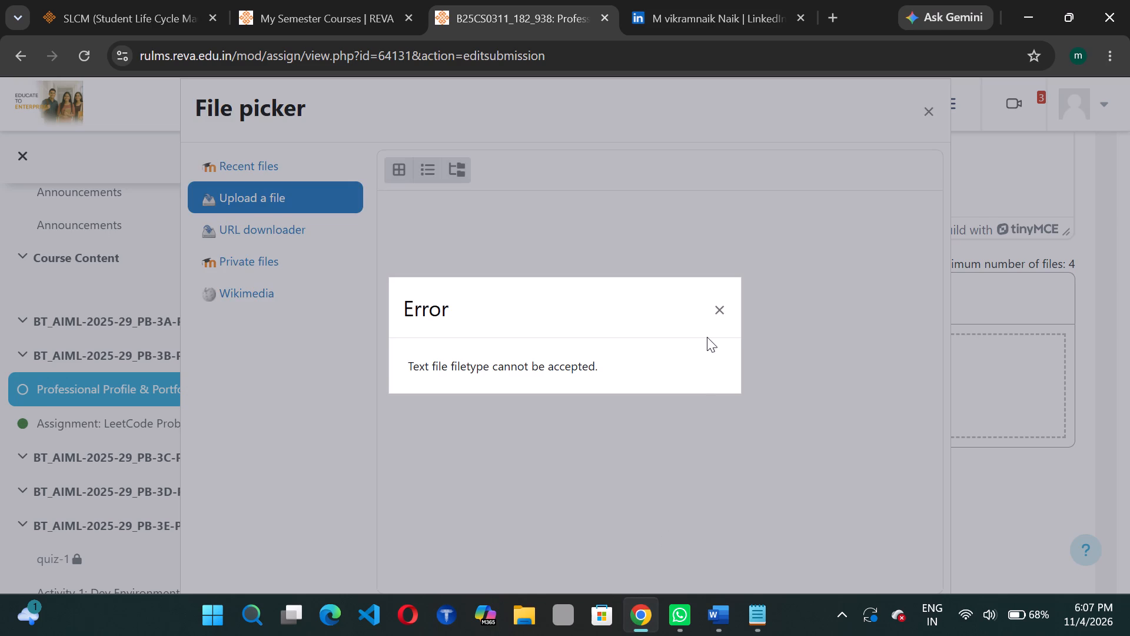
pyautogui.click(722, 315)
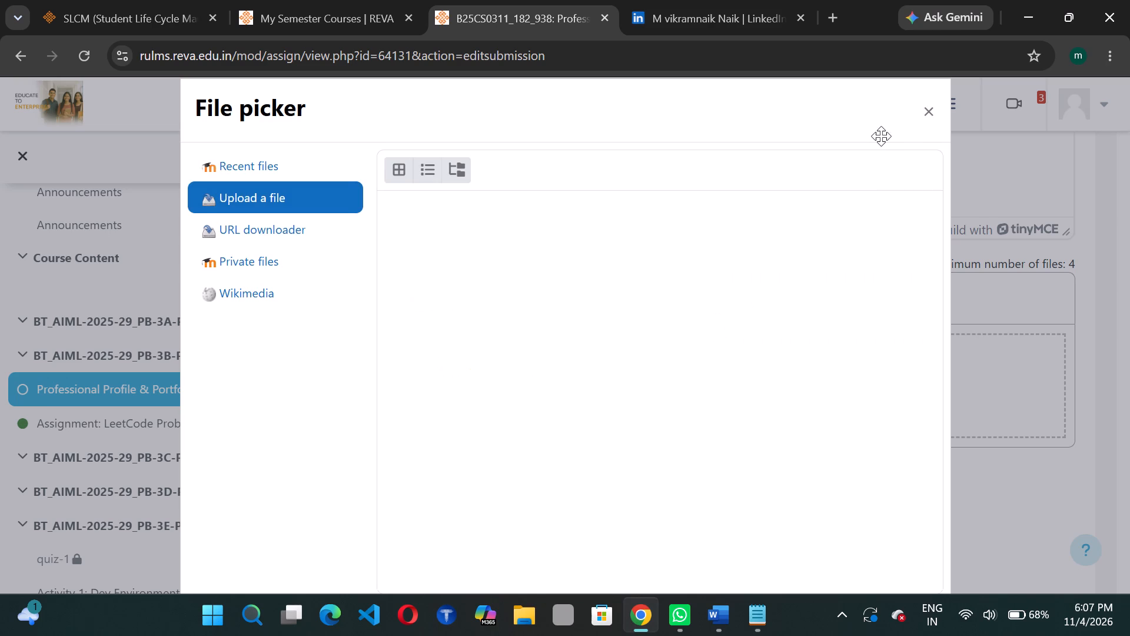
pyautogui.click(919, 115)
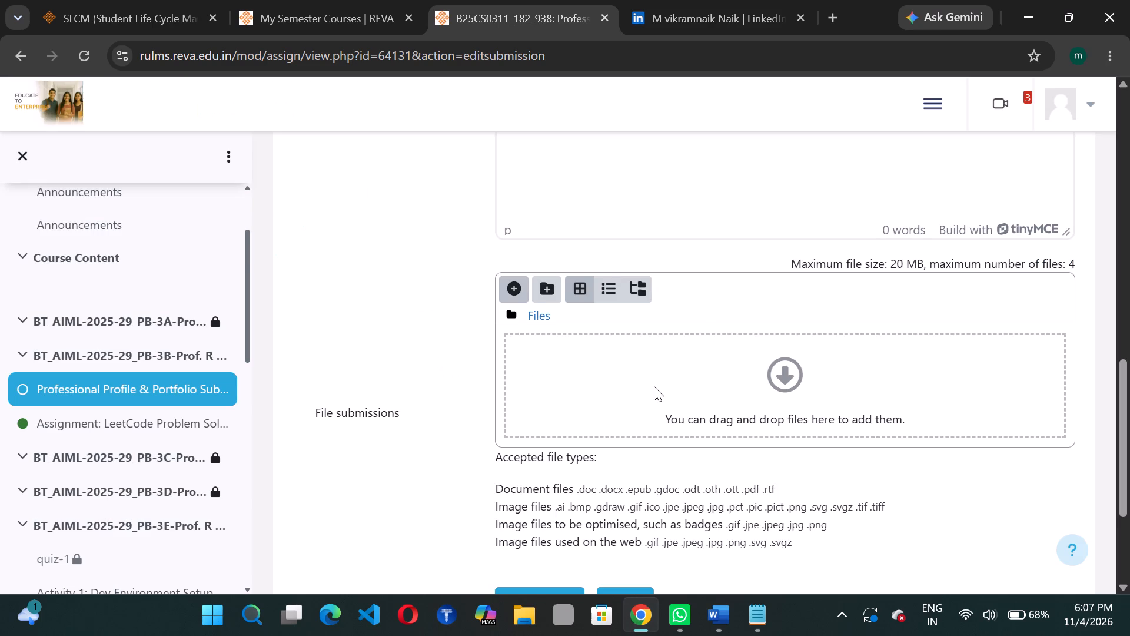
# Paste the copied portfolio details list into the Online text box of the submission and save the changes.
pyautogui.scroll(3, 654, 386)
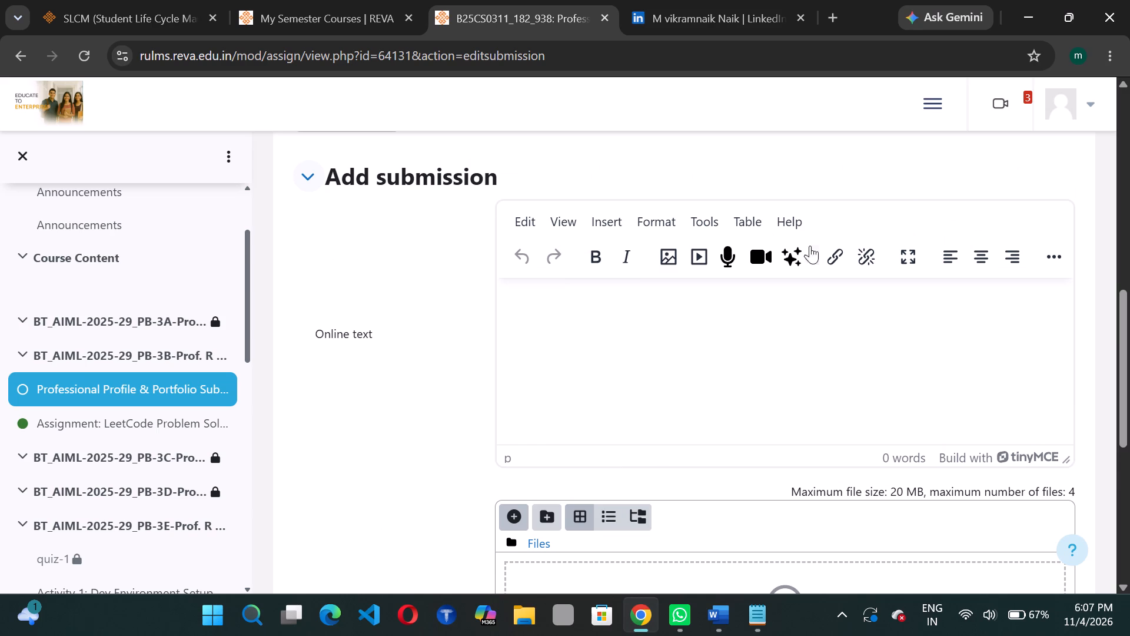
pyautogui.click(1042, 257)
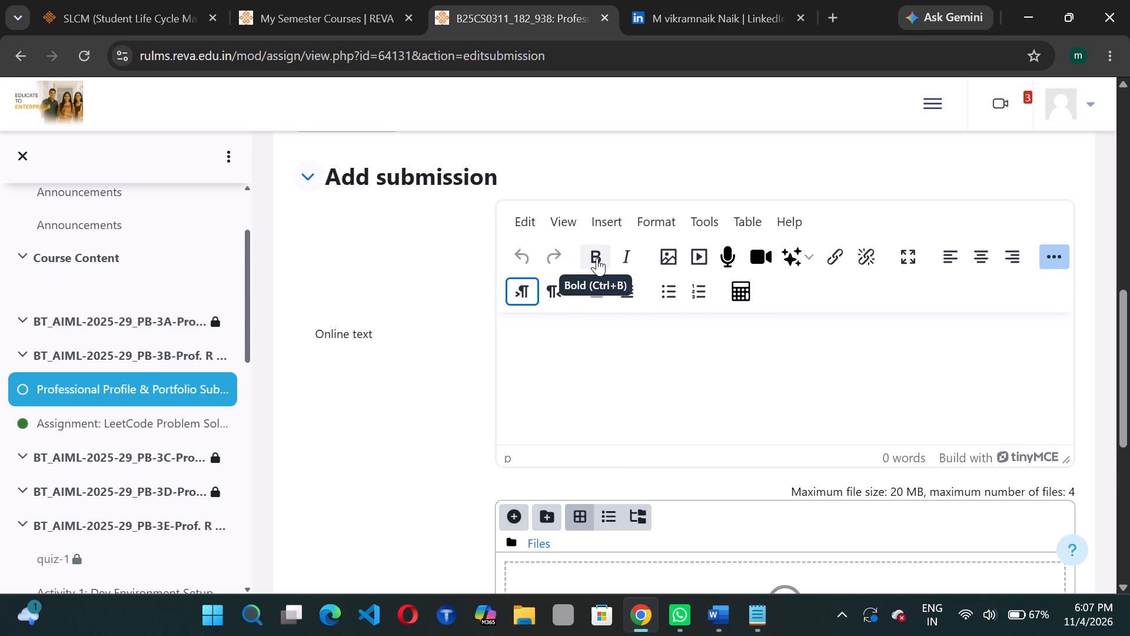
pyautogui.click(617, 330)
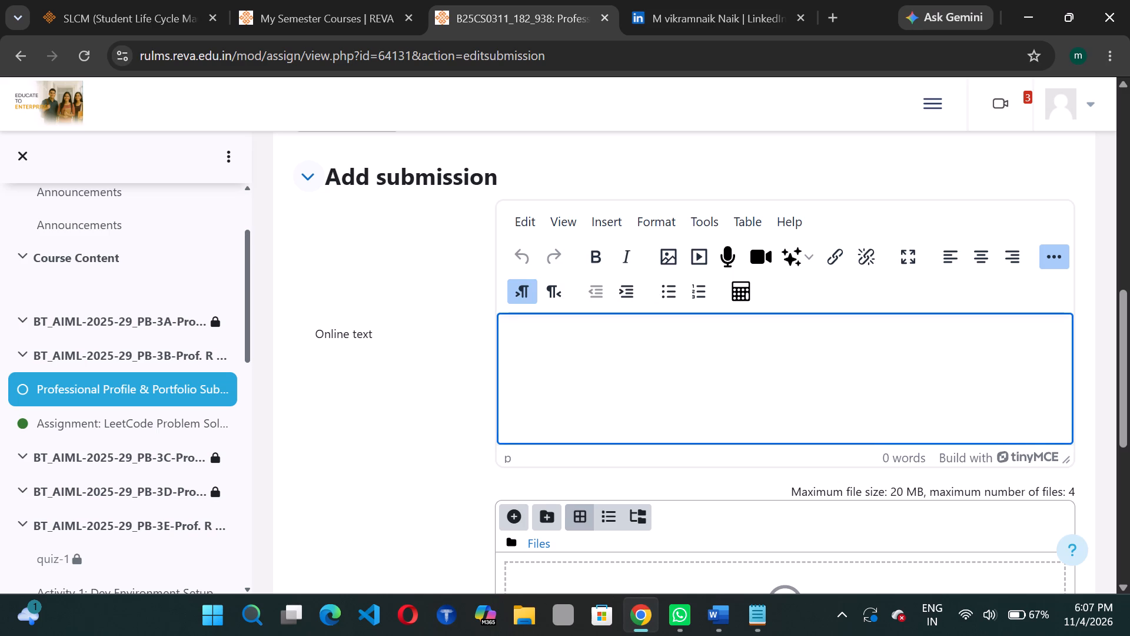
pyautogui.hotkey('ctrl', 'v')
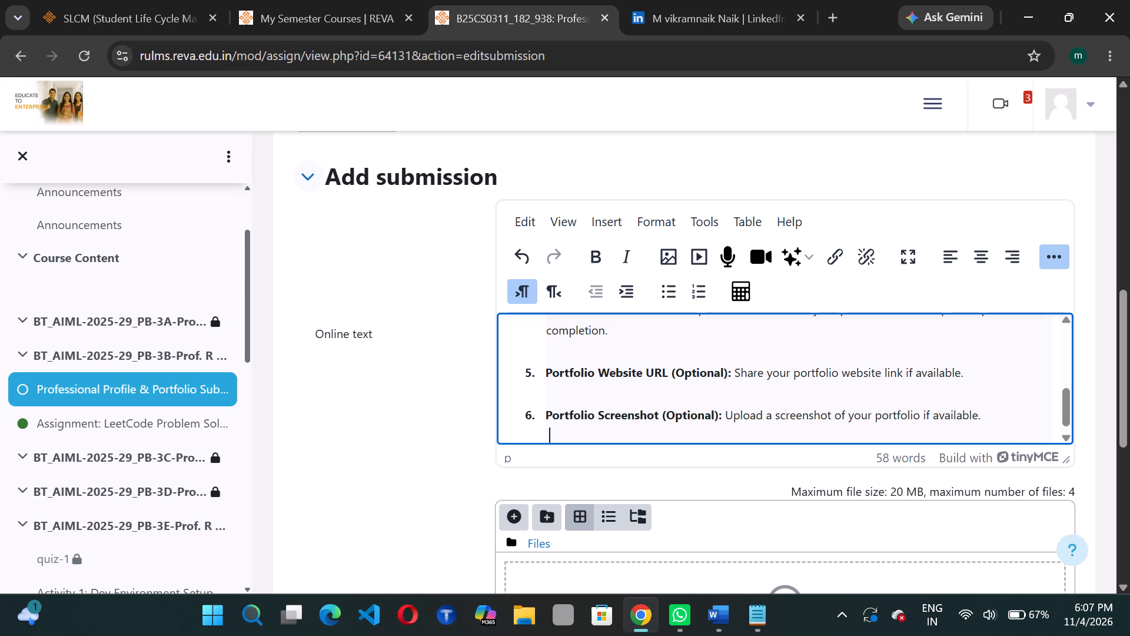
pyautogui.scroll(4, 619, 350)
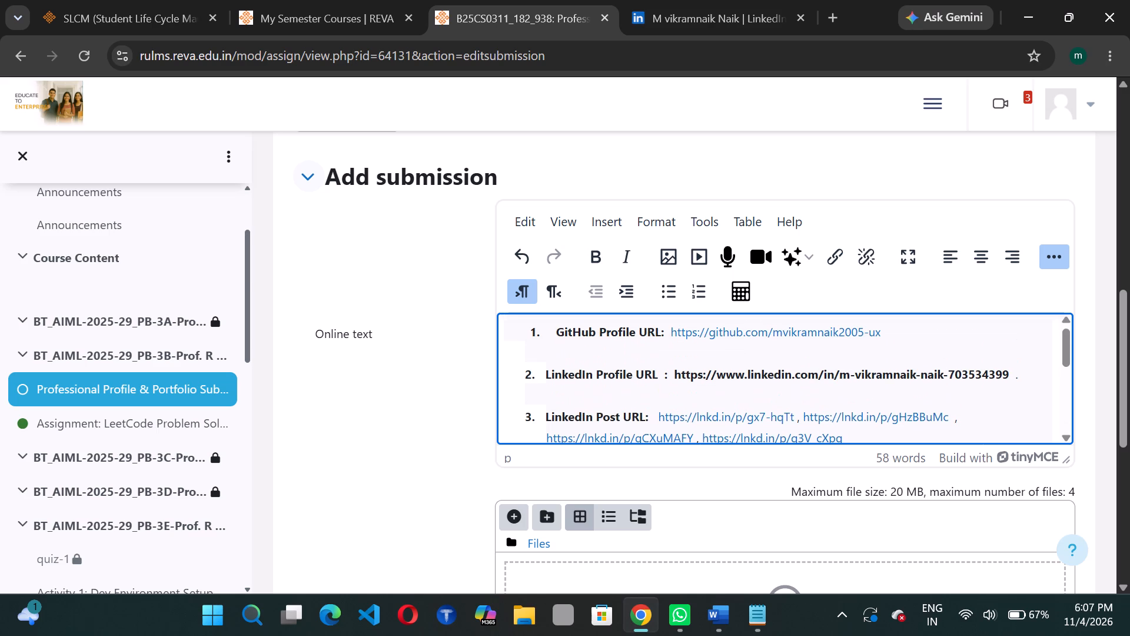
pyautogui.scroll(-5, 619, 350)
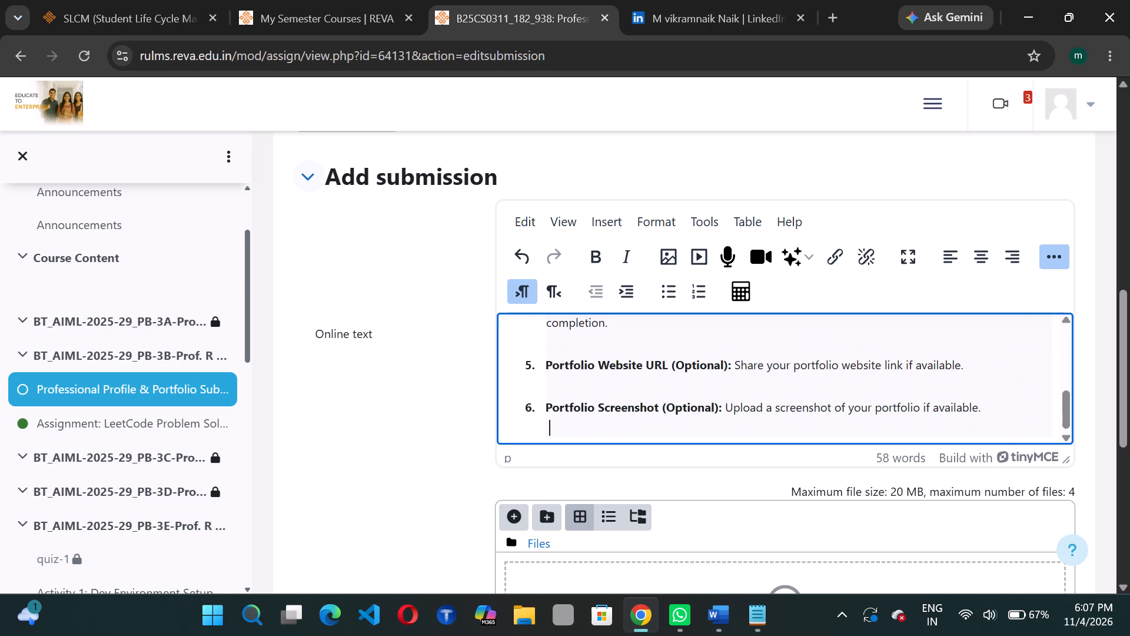
pyautogui.scroll(-1, 619, 350)
pyautogui.scroll(-4, 621, 303)
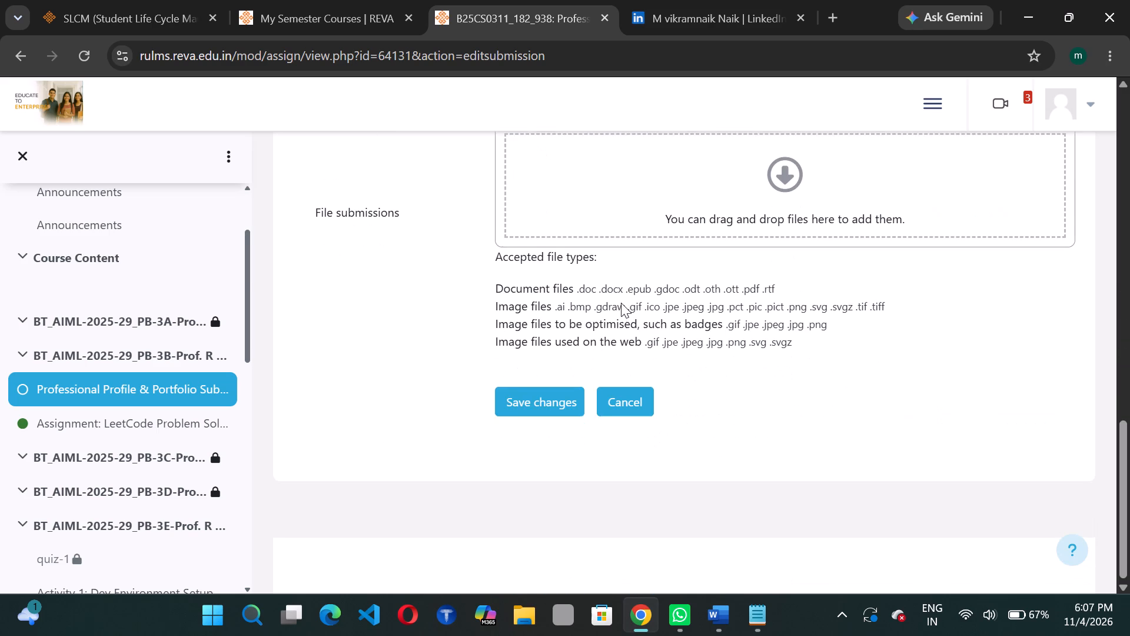
pyautogui.click(558, 403)
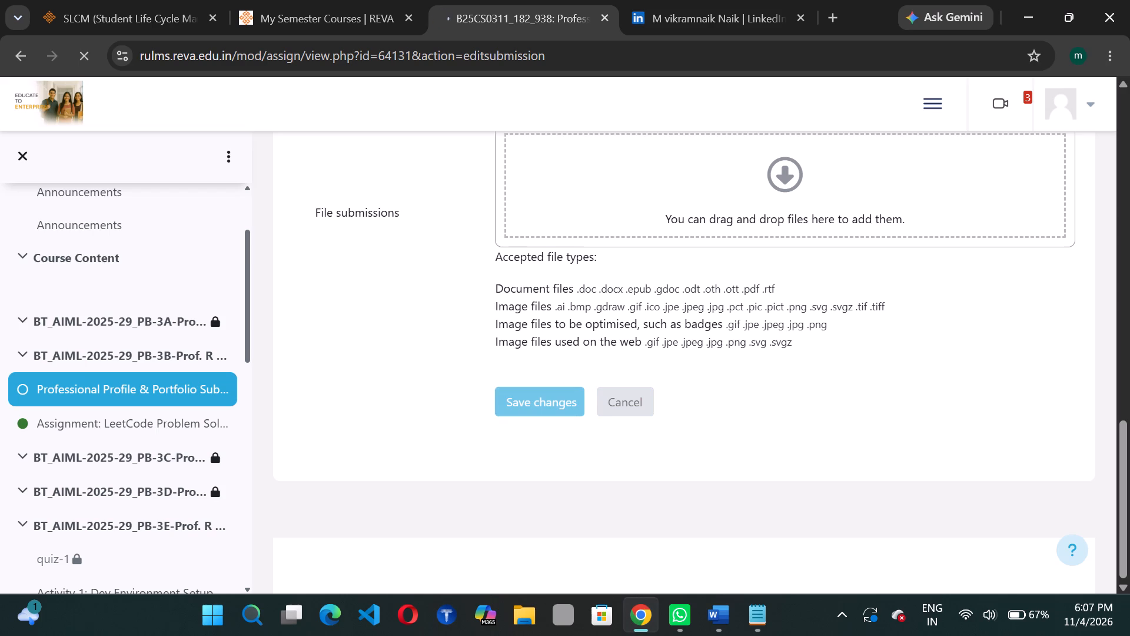
# Review the submission requirements, the submission status and the full online text of the submitted assignment.
pyautogui.scroll(2, 610, 328)
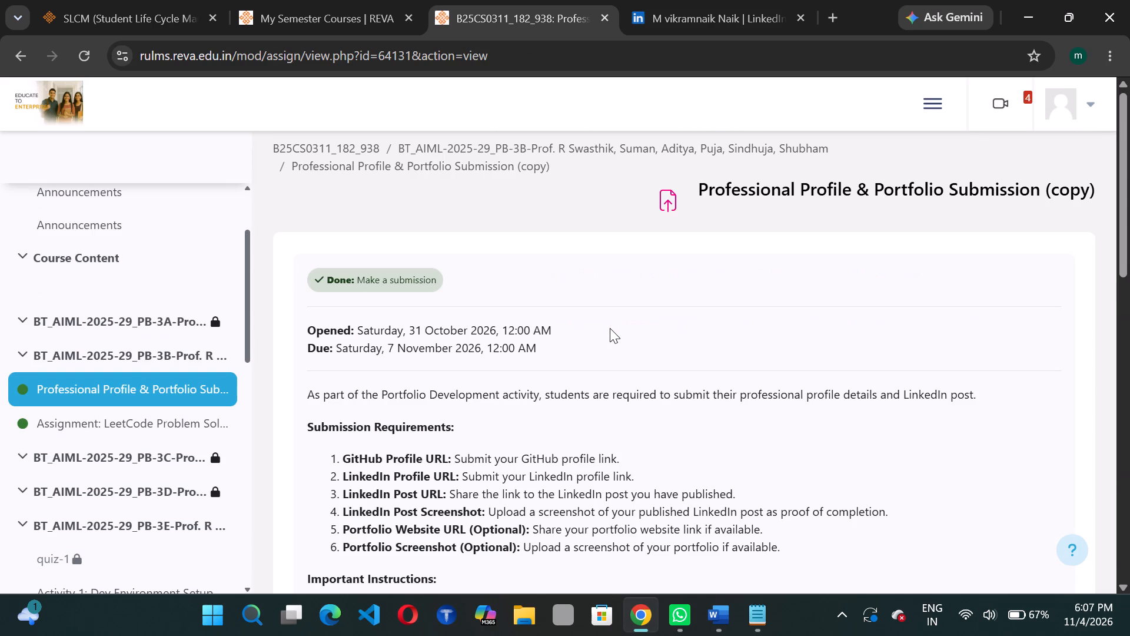
pyautogui.scroll(-2, 610, 328)
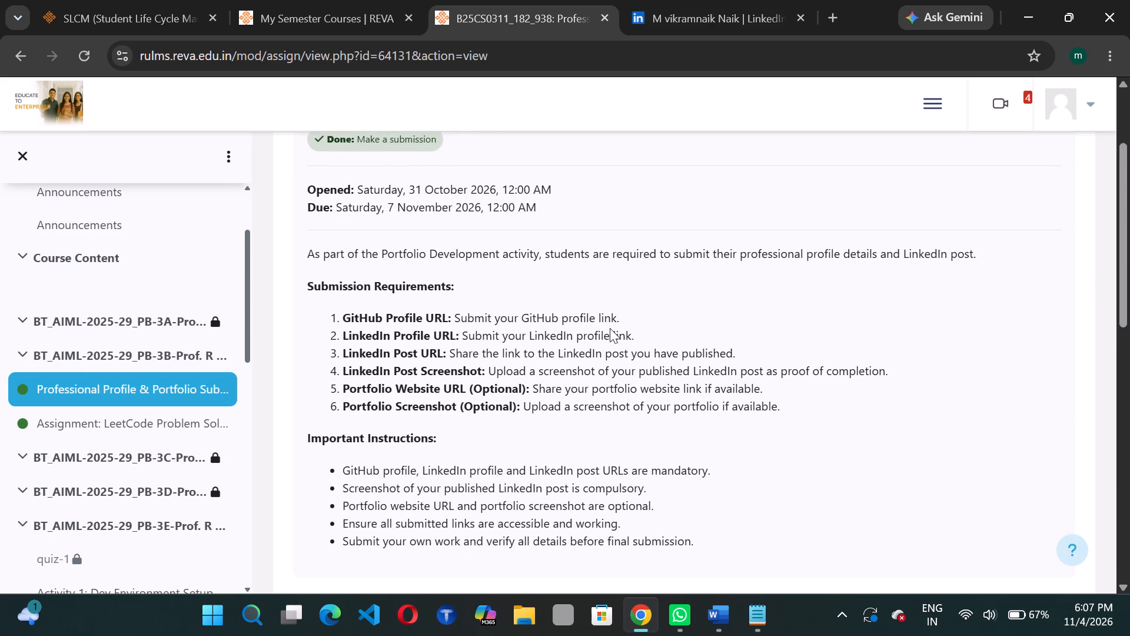
pyautogui.scroll(-4, 610, 328)
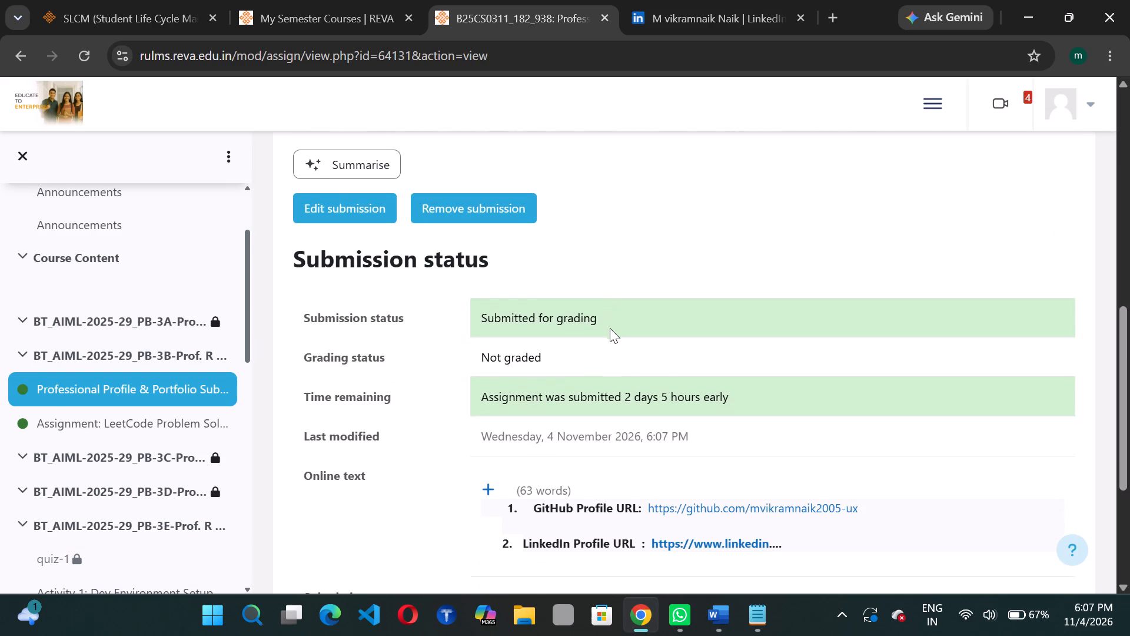
pyautogui.scroll(-3, 610, 328)
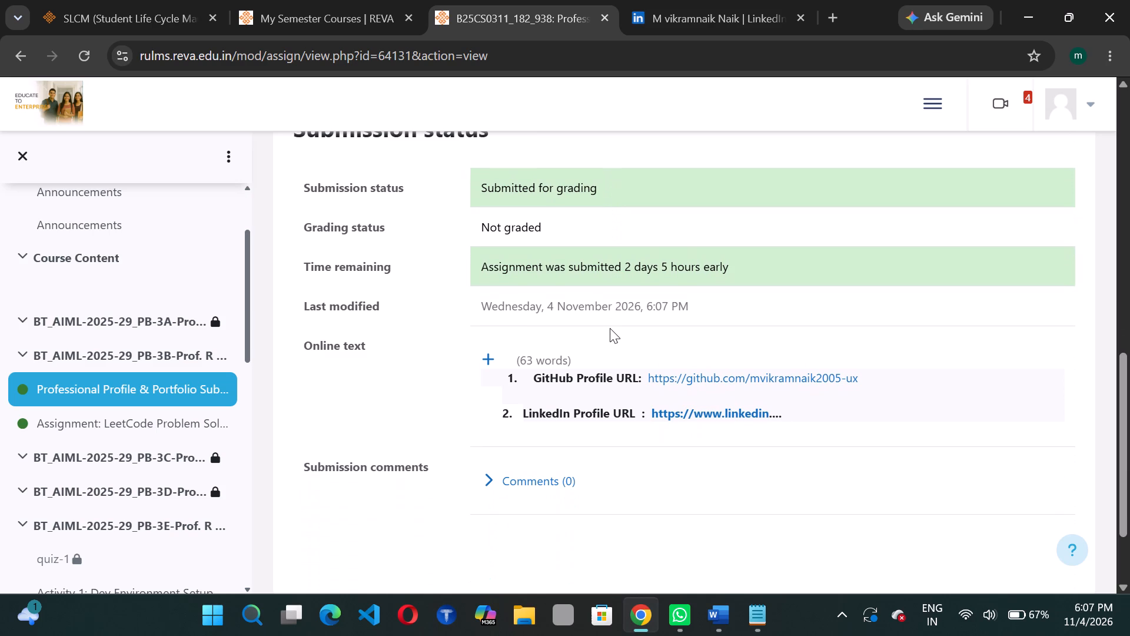
pyautogui.scroll(1, 611, 376)
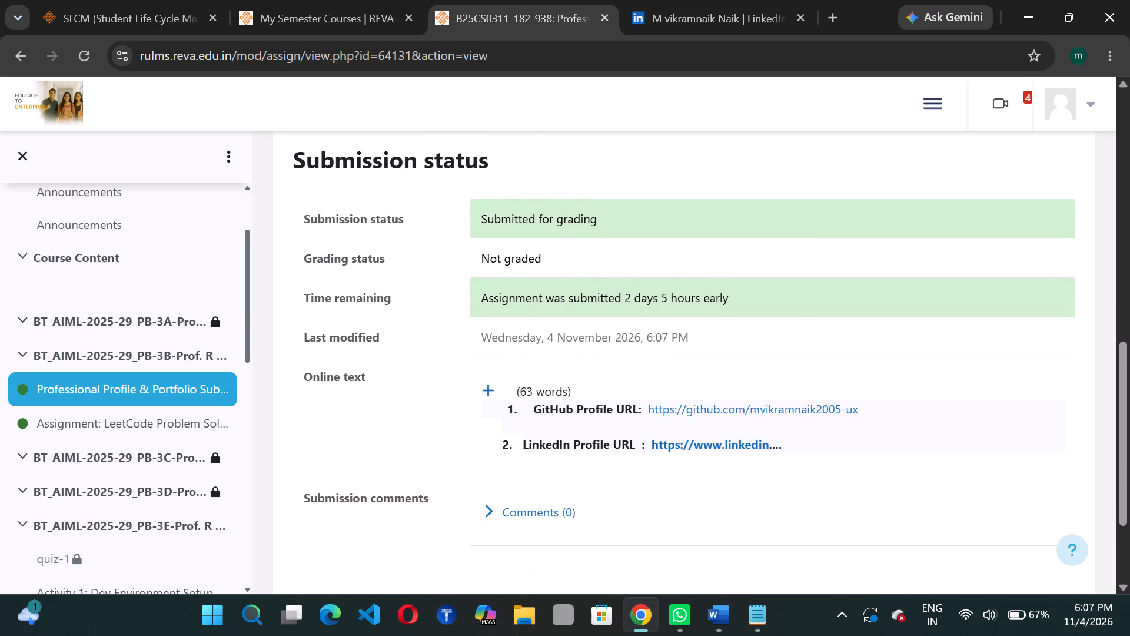
pyautogui.scroll(-1, 628, 434)
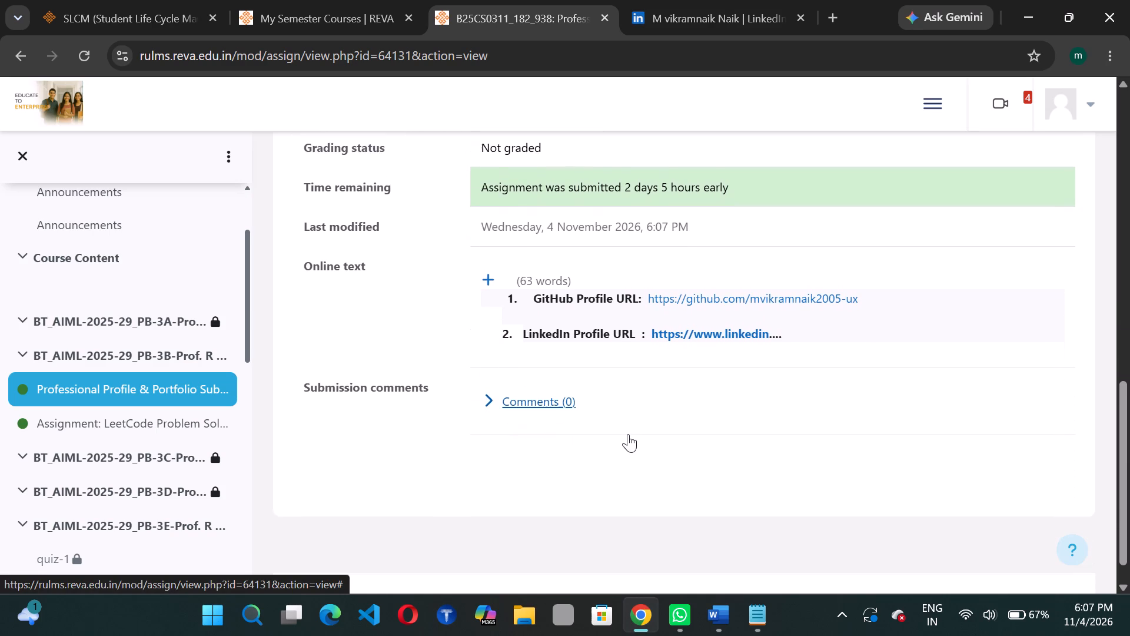
pyautogui.scroll(-2, 628, 434)
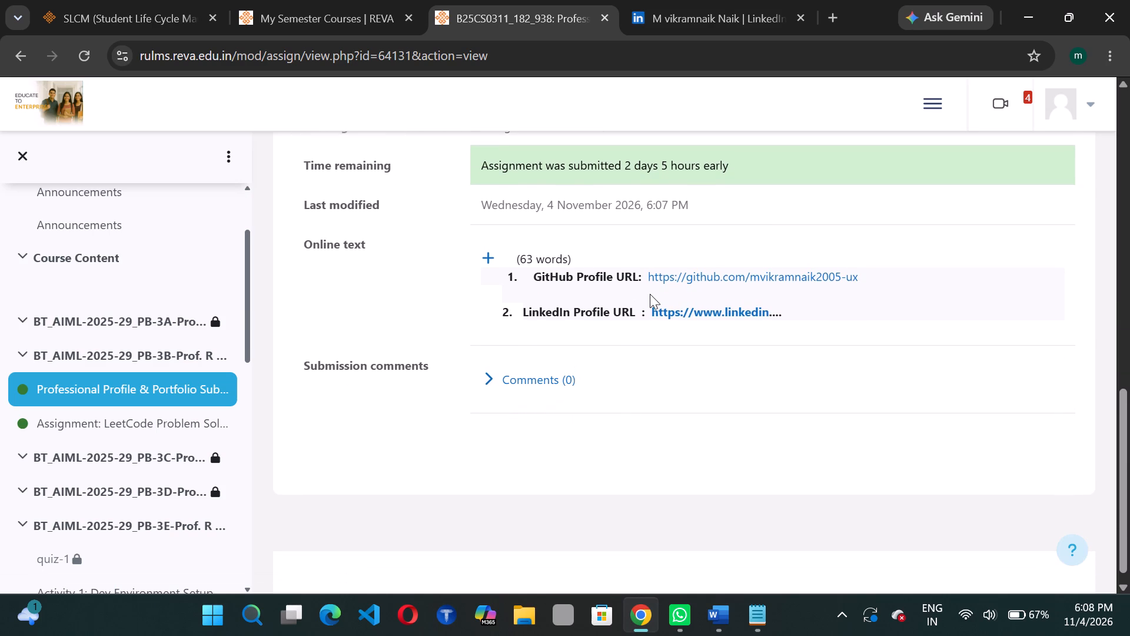
pyautogui.scroll(-1, 650, 294)
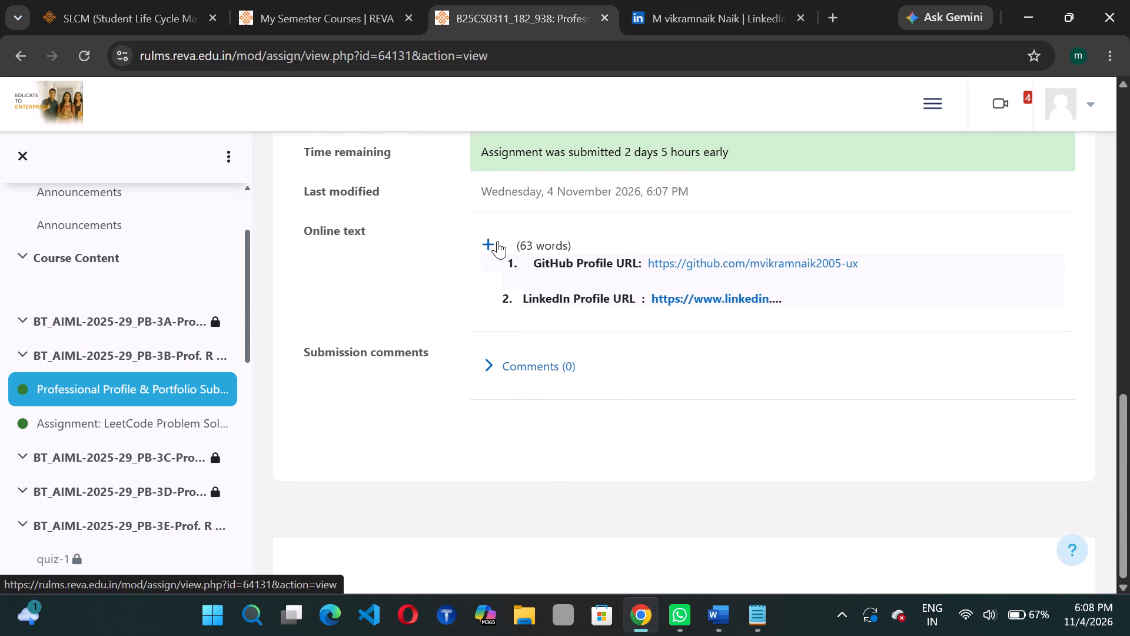
pyautogui.click(497, 241)
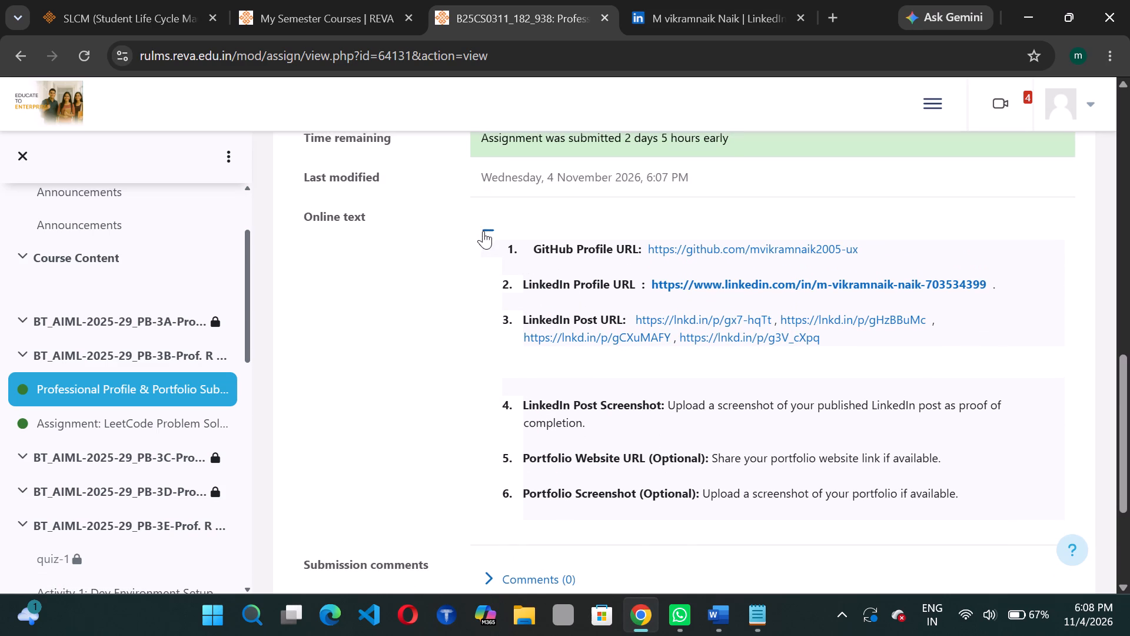
pyautogui.click(483, 231)
pyautogui.scroll(3, 689, 269)
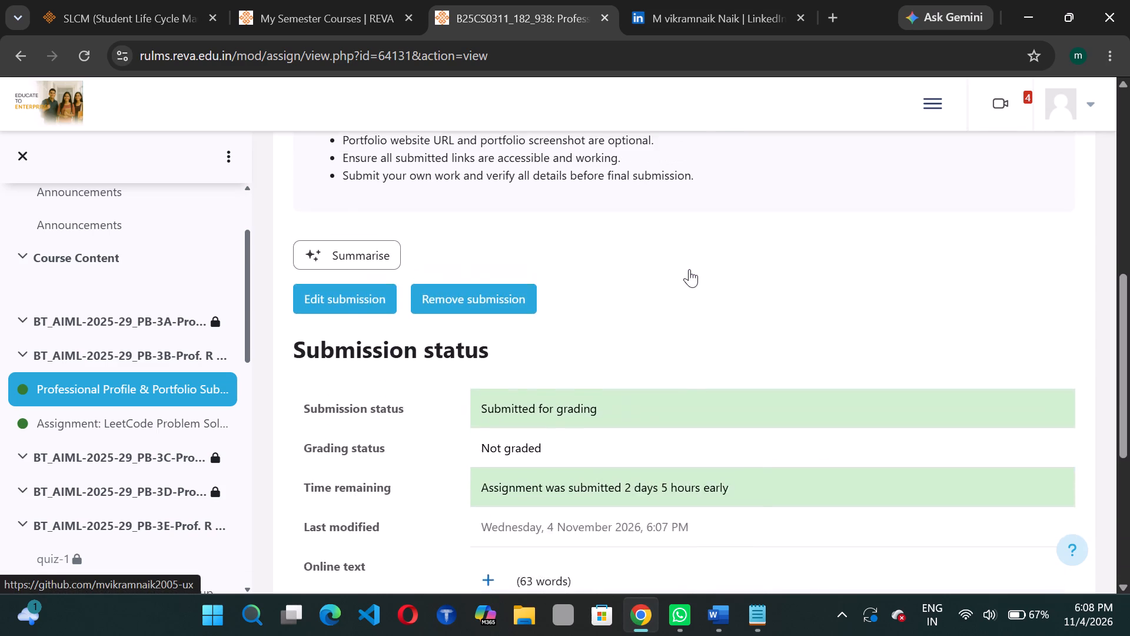
pyautogui.scroll(1, 689, 269)
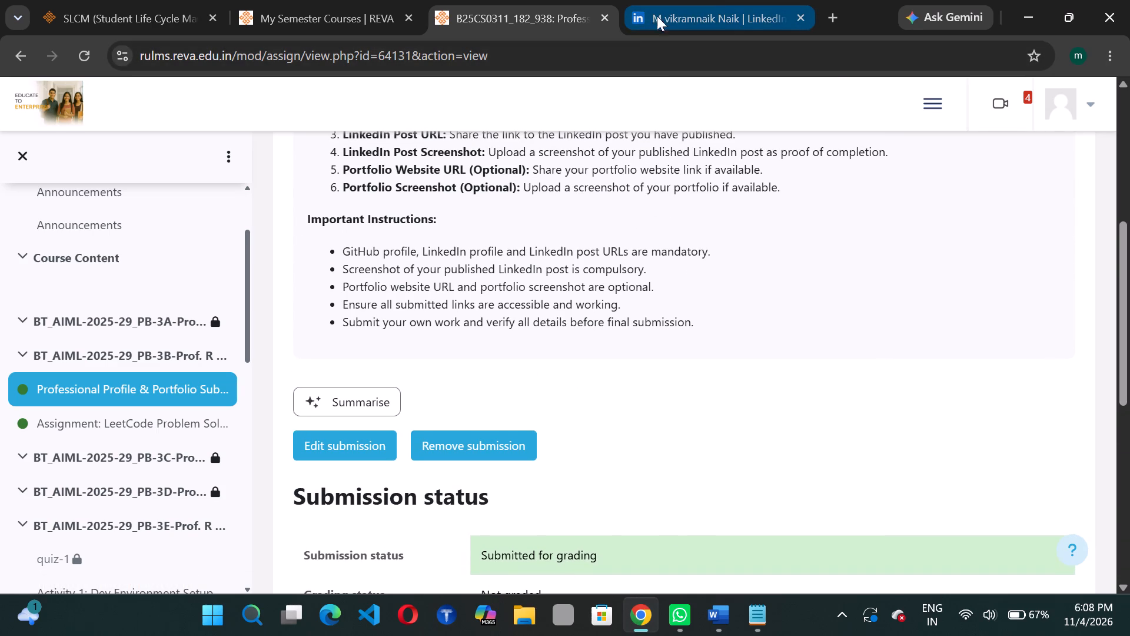
# Switch to the open LinkedIn profile page showing the published certificate posts.
pyautogui.click(720, 15)
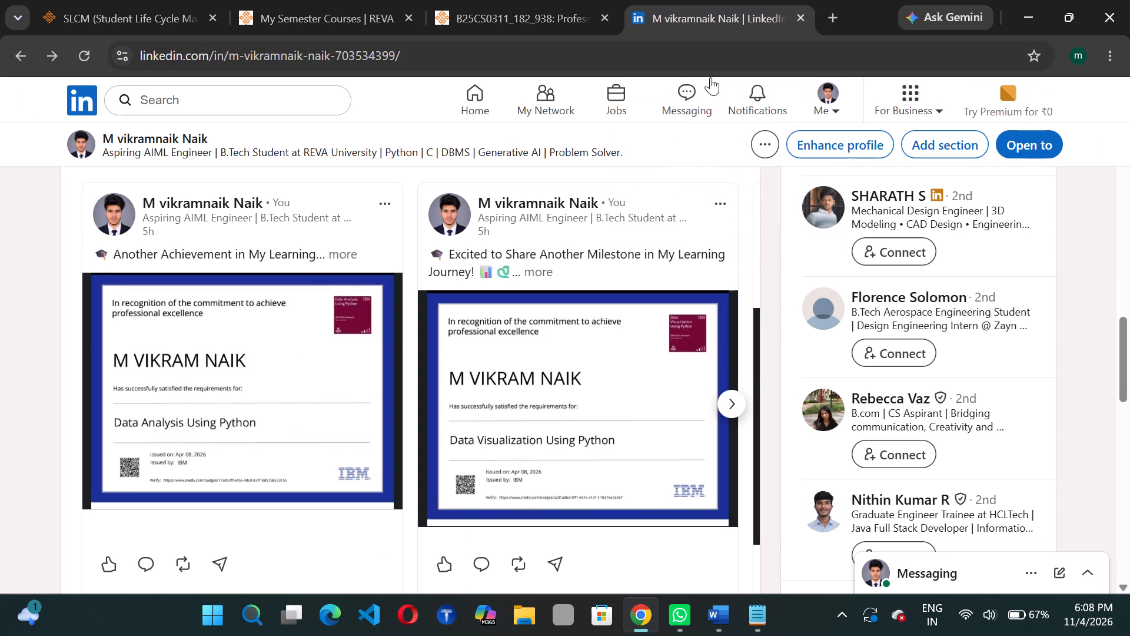